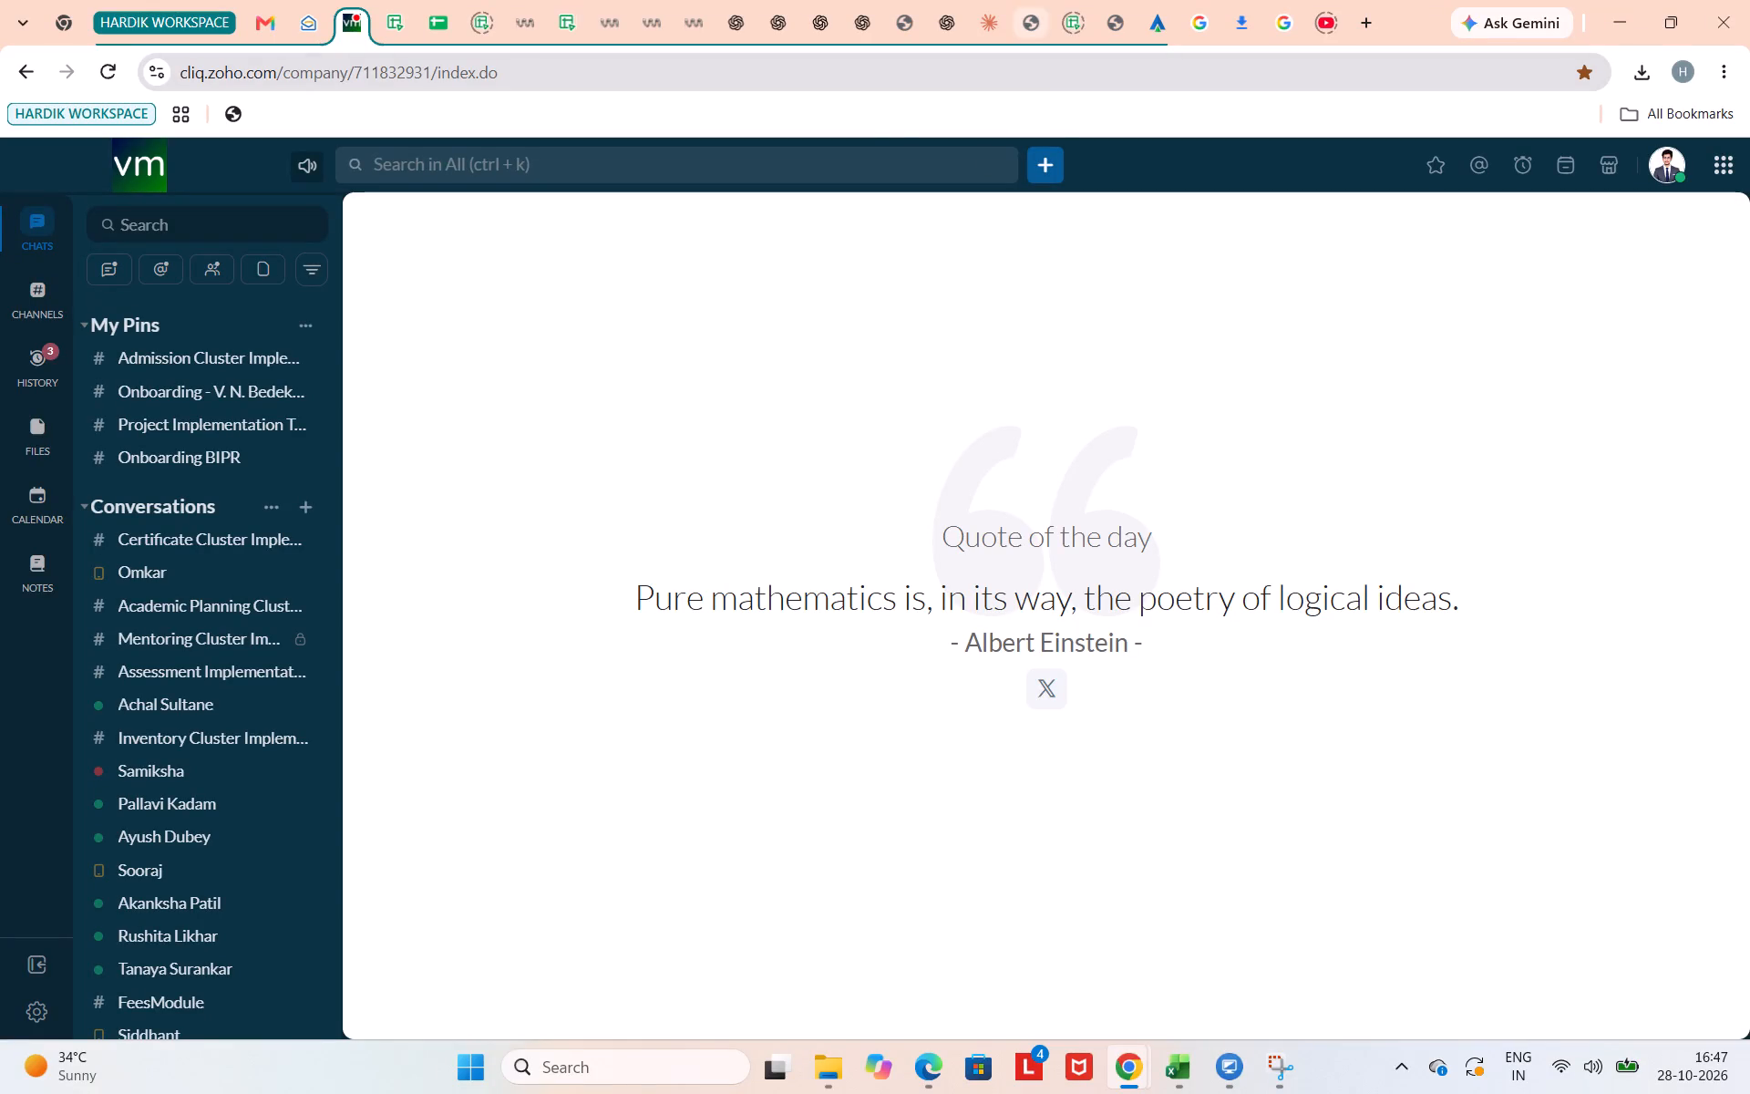
left_click(688, 26)
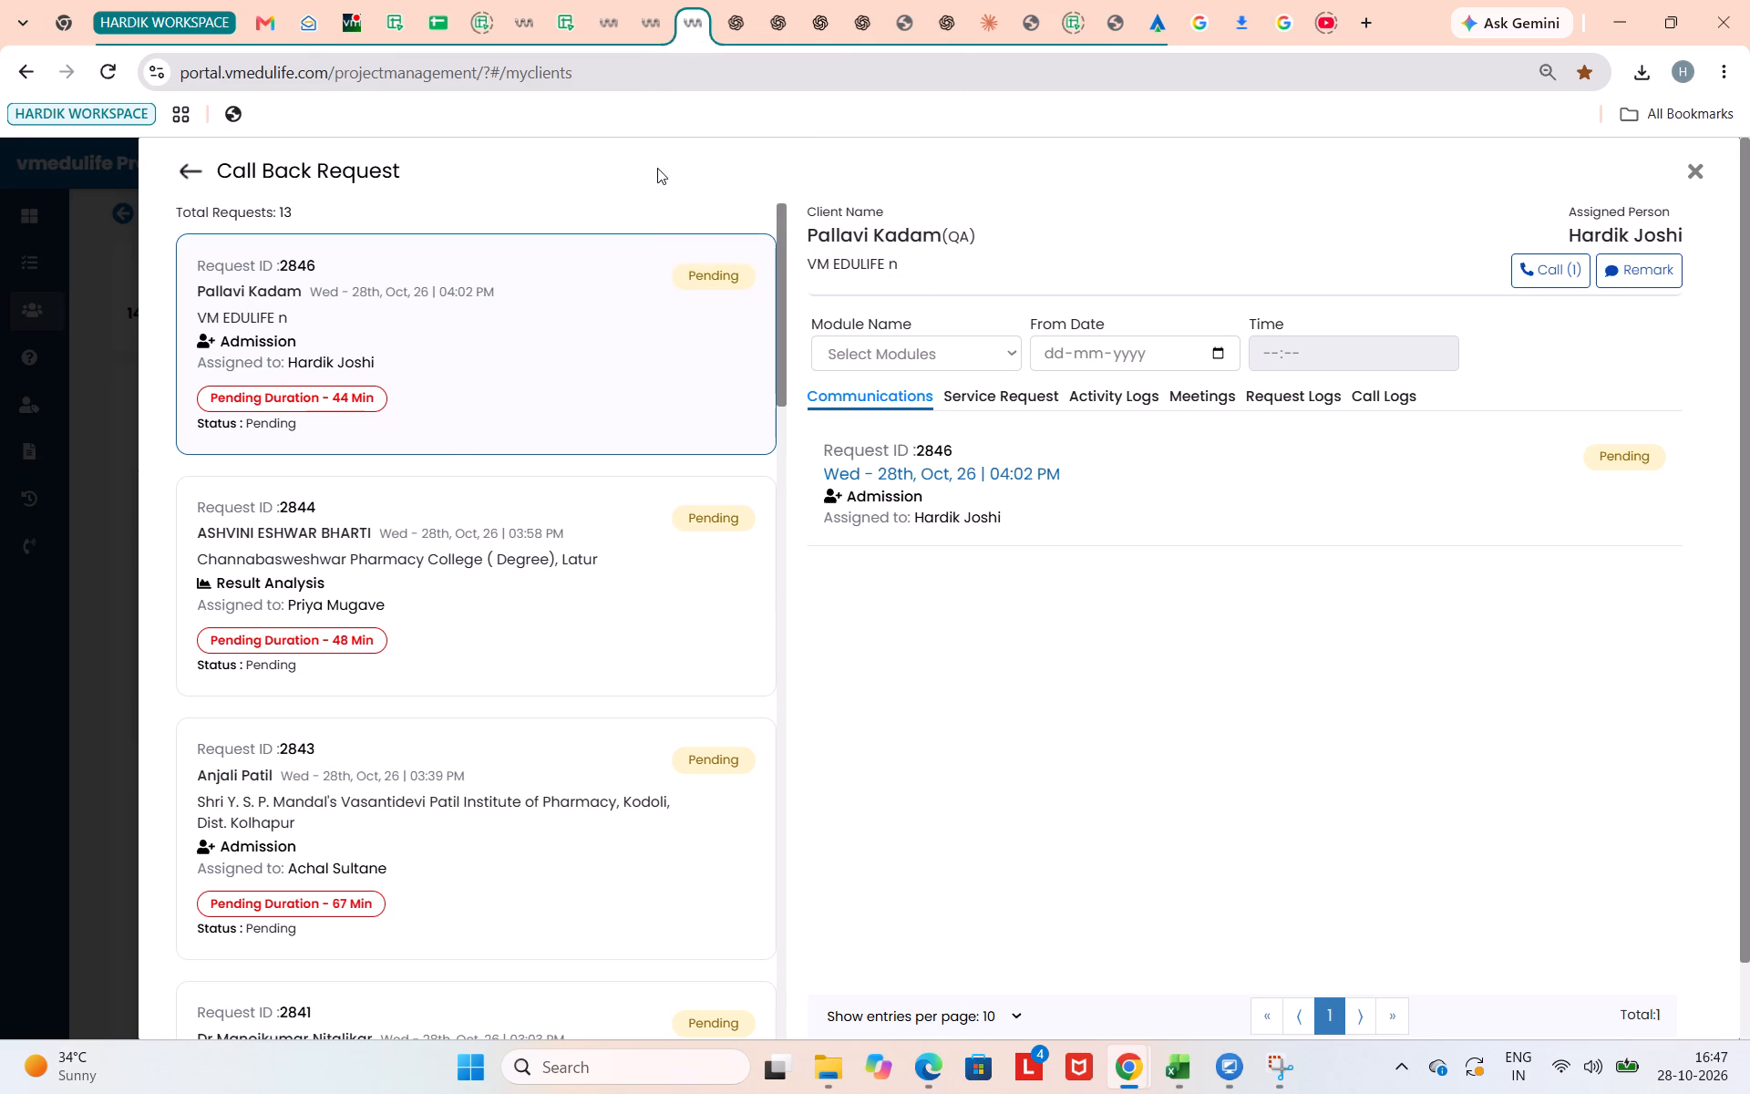
left_click(351, 24)
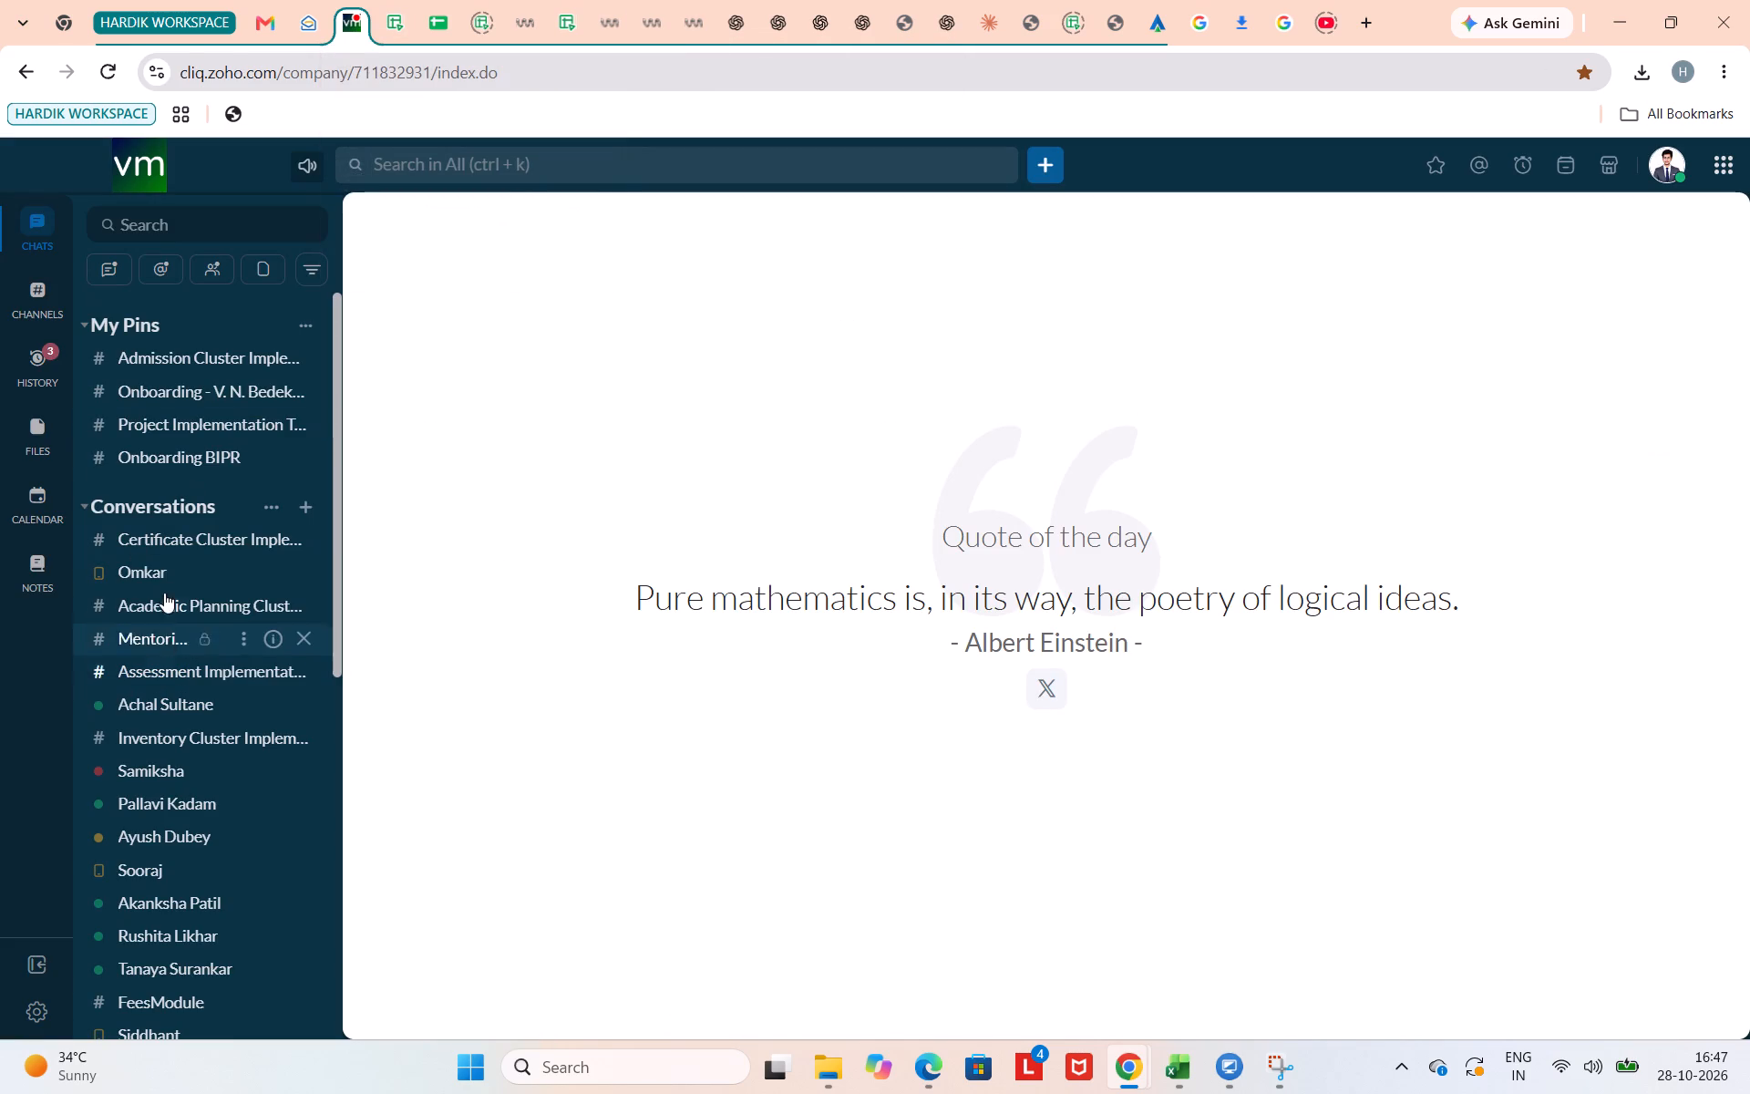
left_click(181, 794)
left_click(387, 1003)
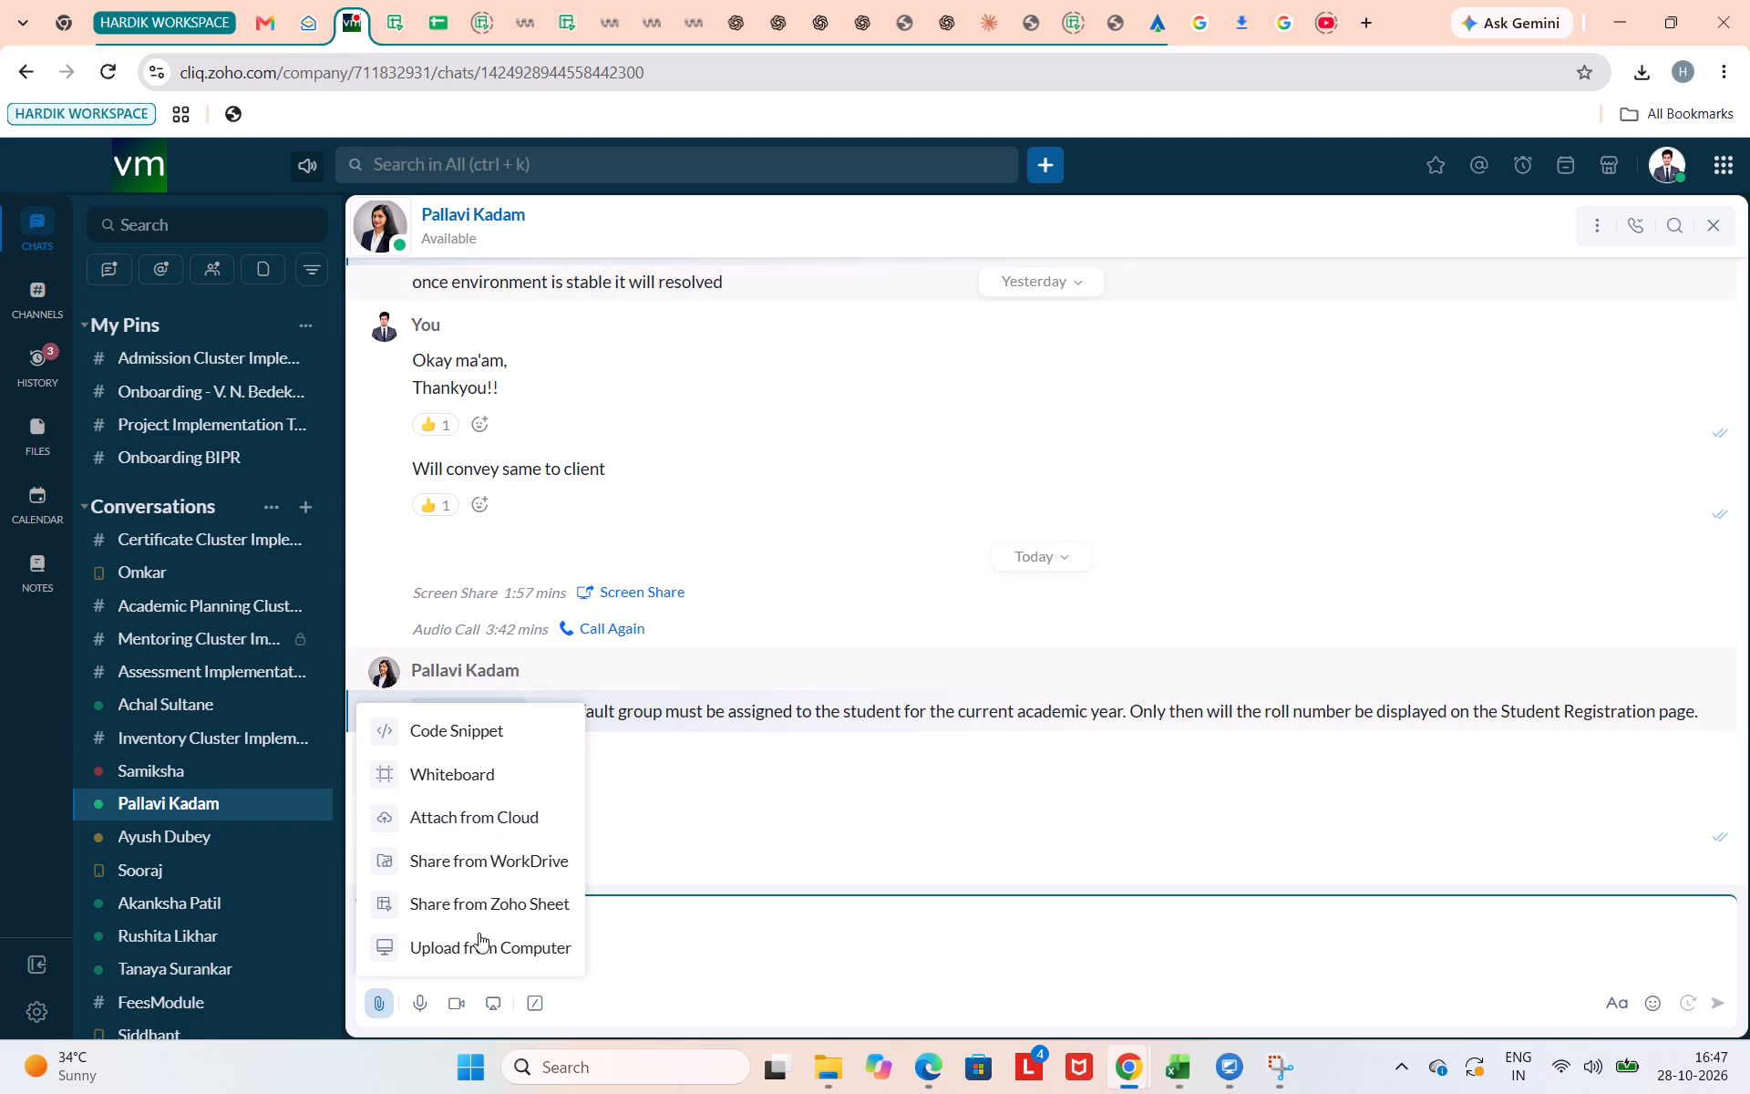
left_click(478, 936)
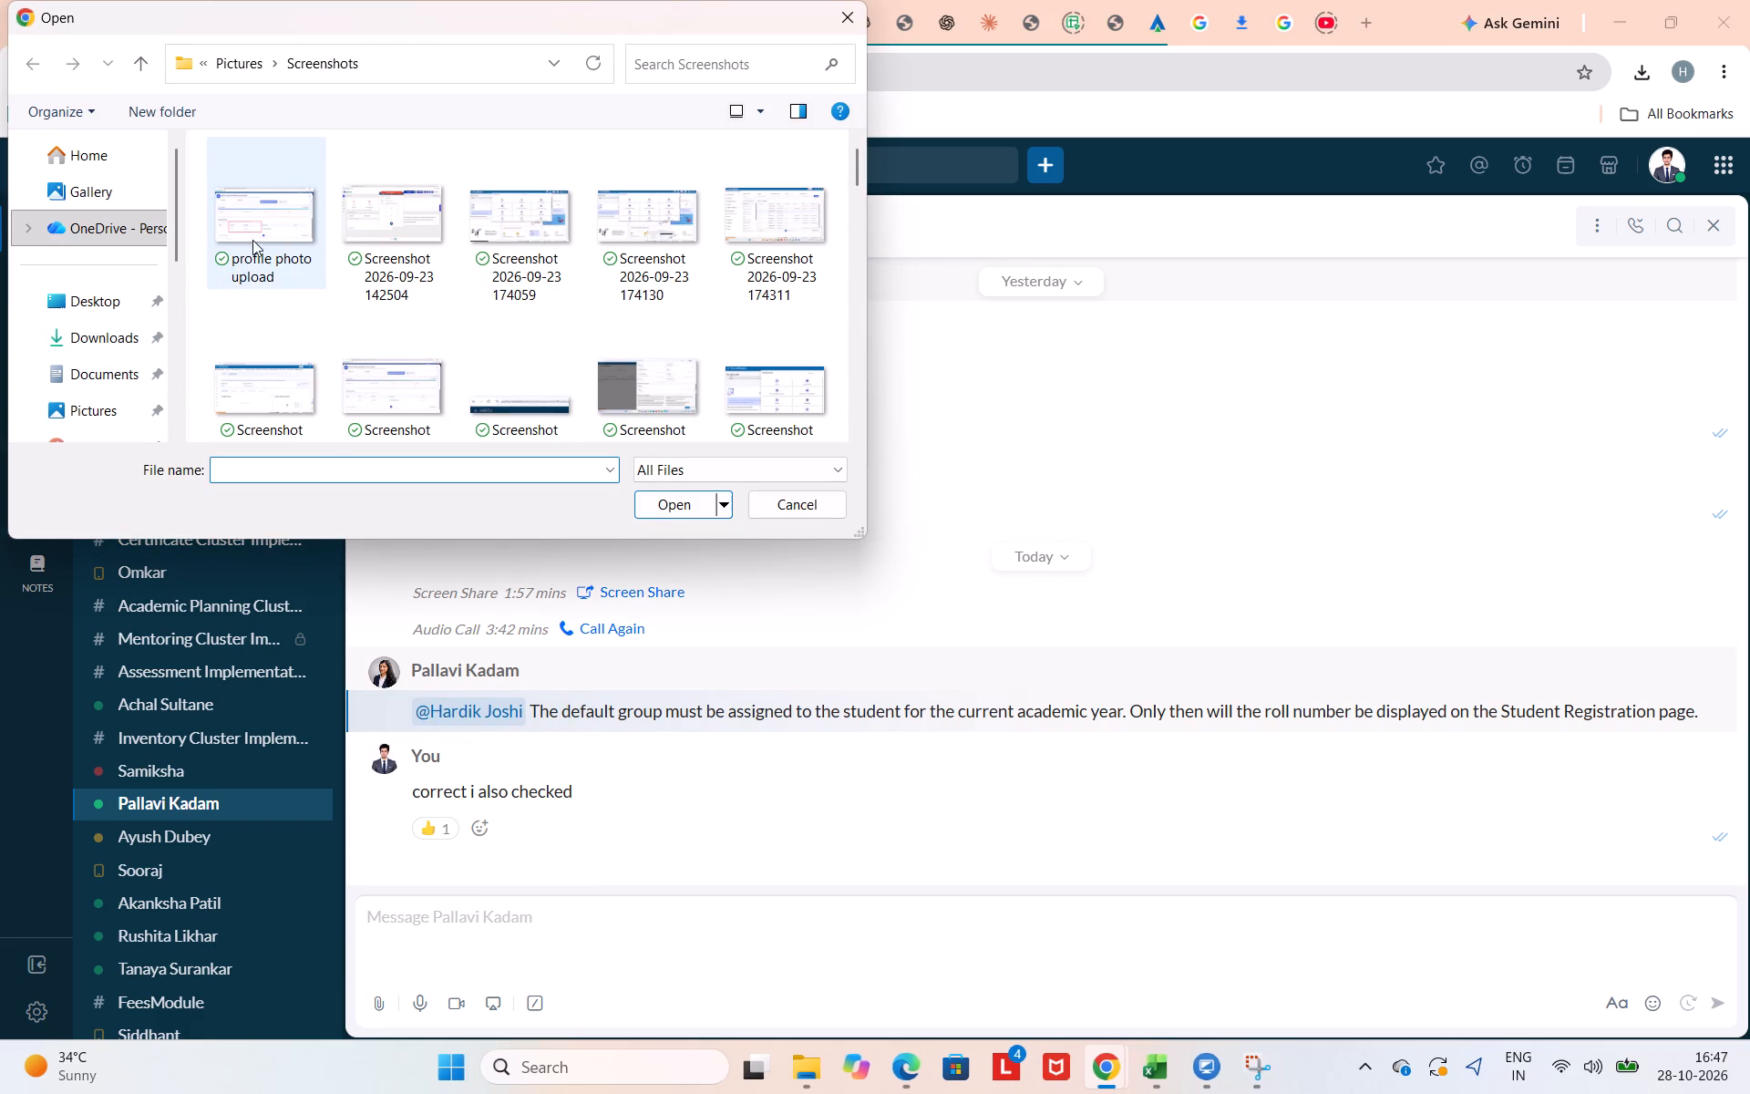
left_click(100, 191)
left_click(278, 232)
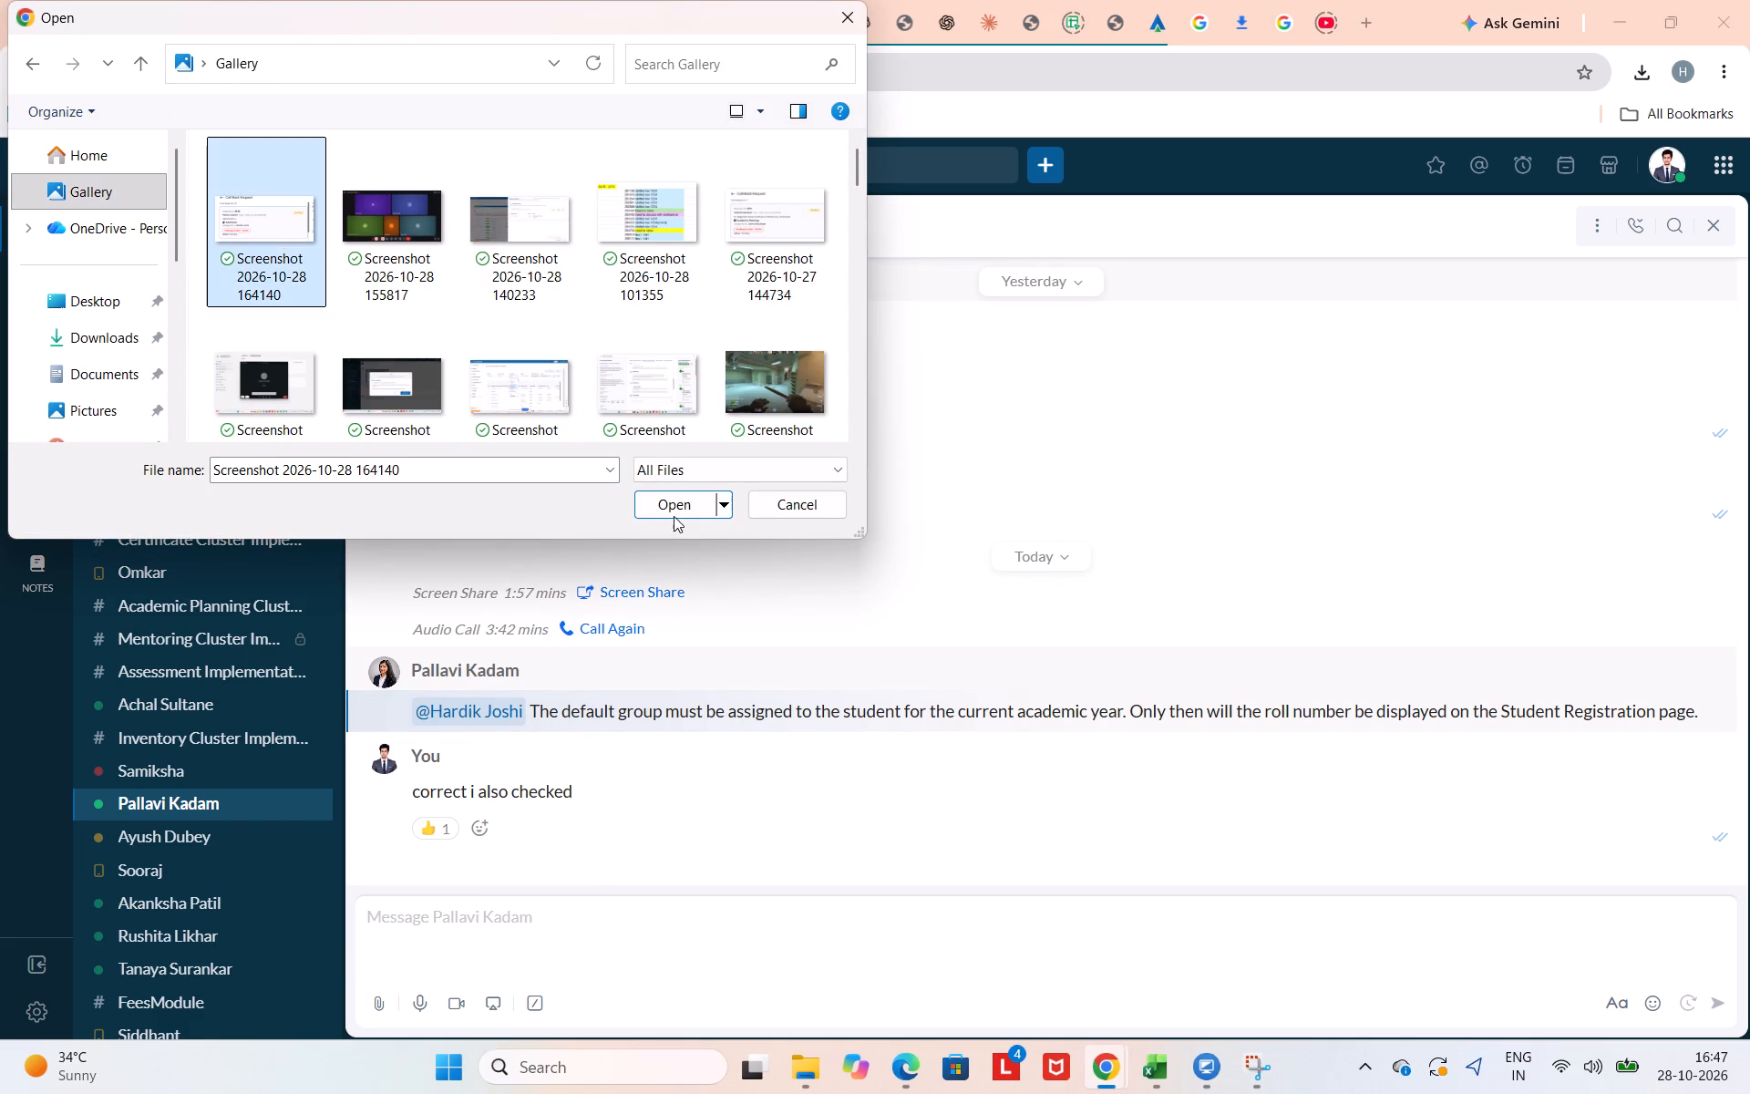
left_click(675, 512)
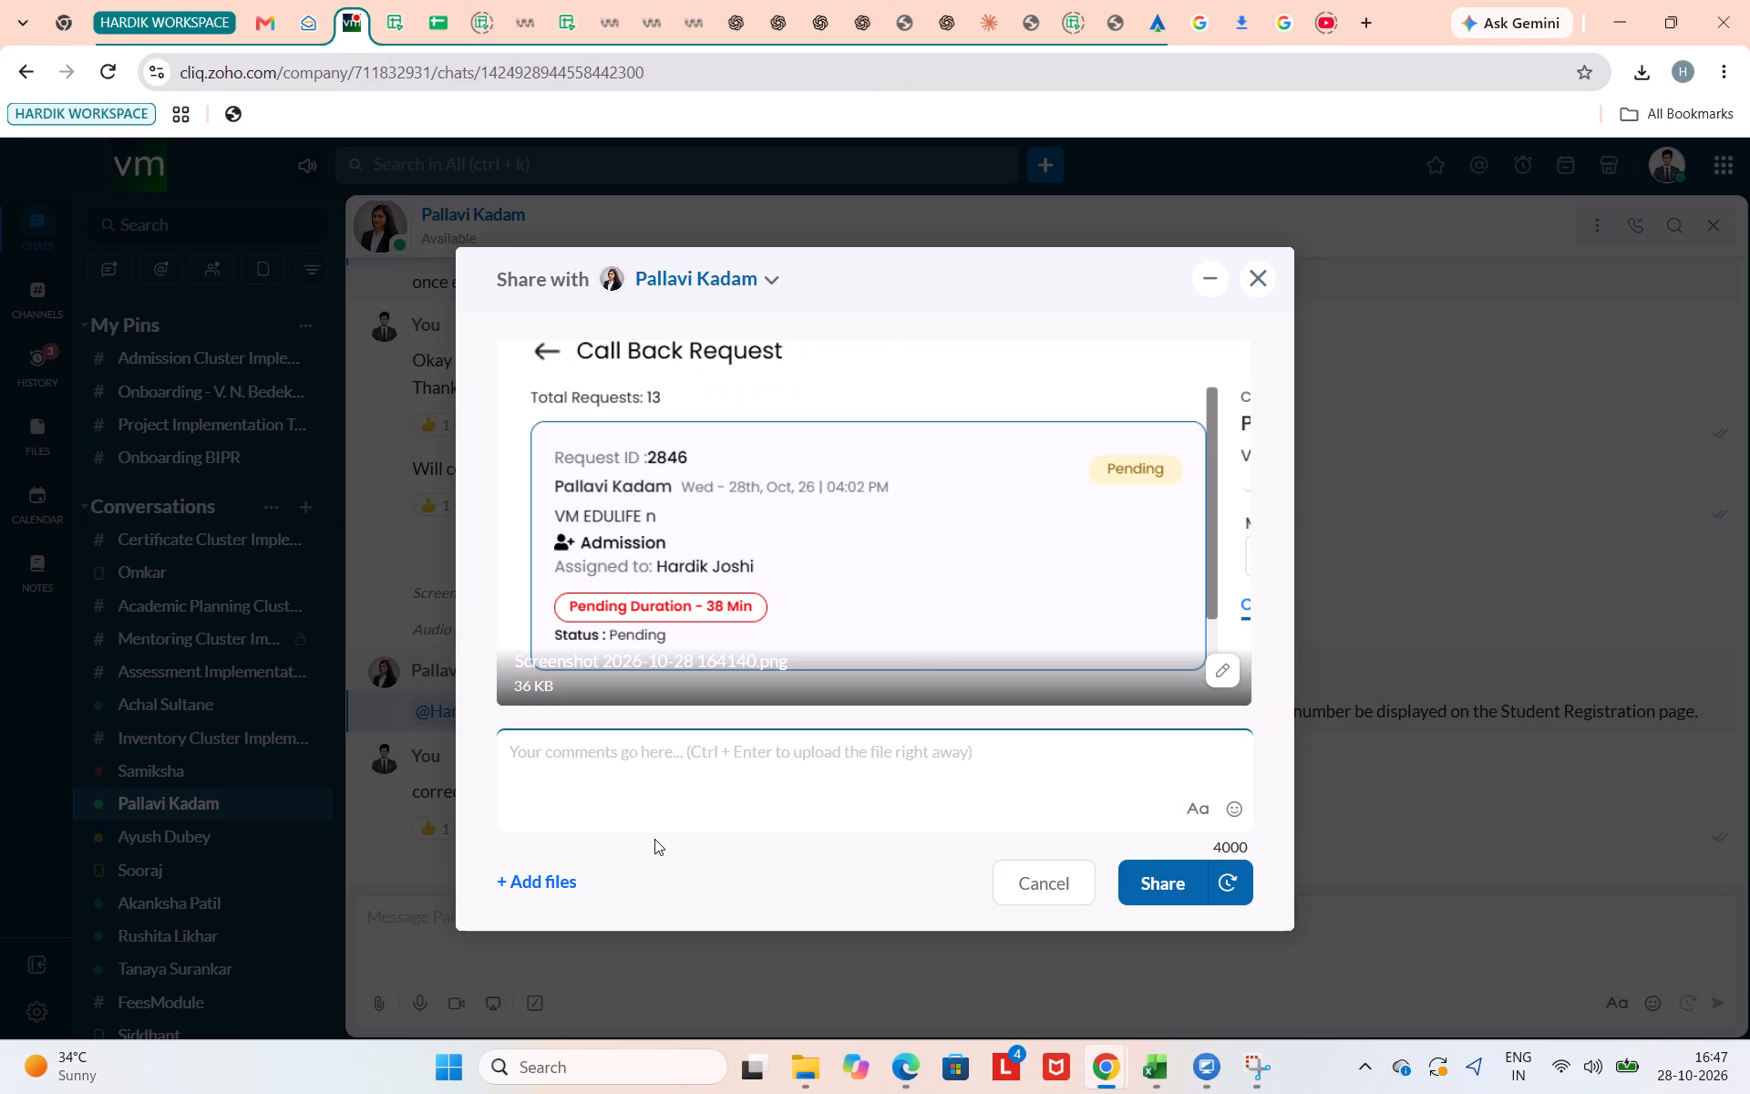
key("shift+Return")
Send the message "test purpose?" in the same chat and close the conversation.
key("shift+at")
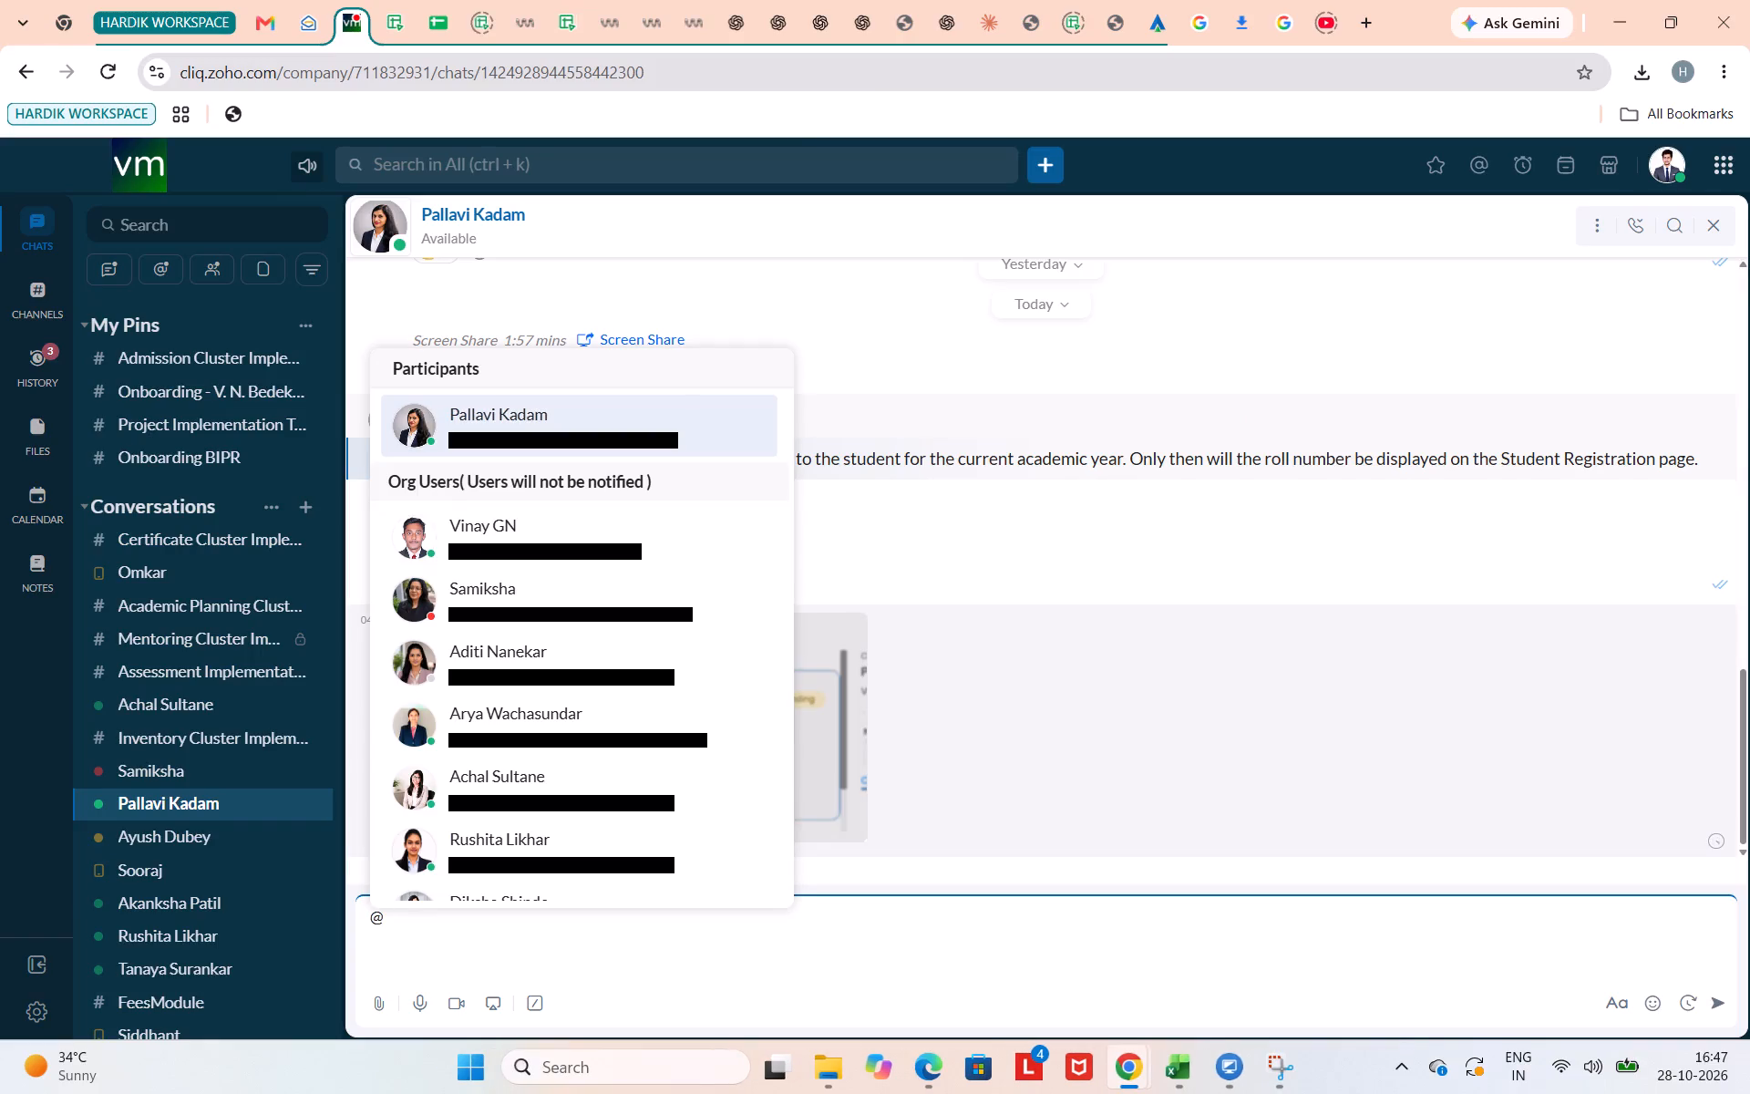
key("BackSpace")
key("BackSpace")
key("BackSpace")
type("test purpose?")
key("shift+Return")
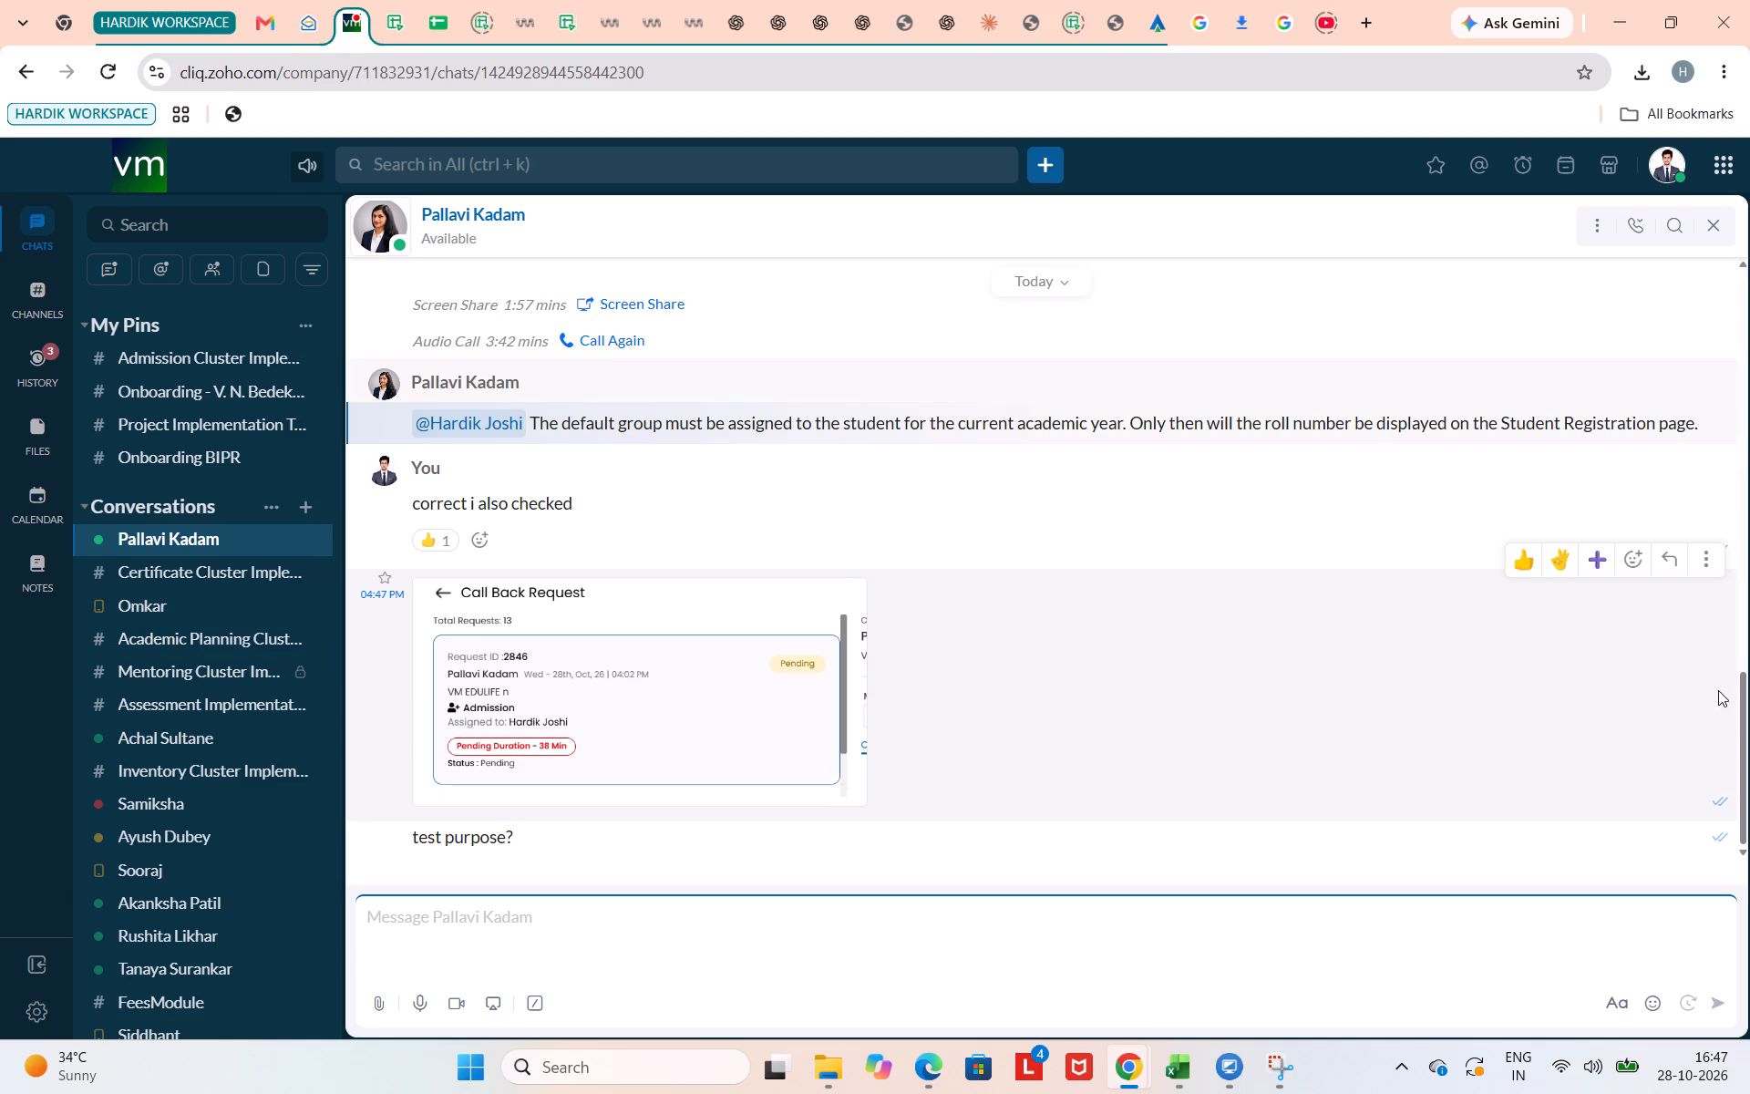
left_click(1716, 232)
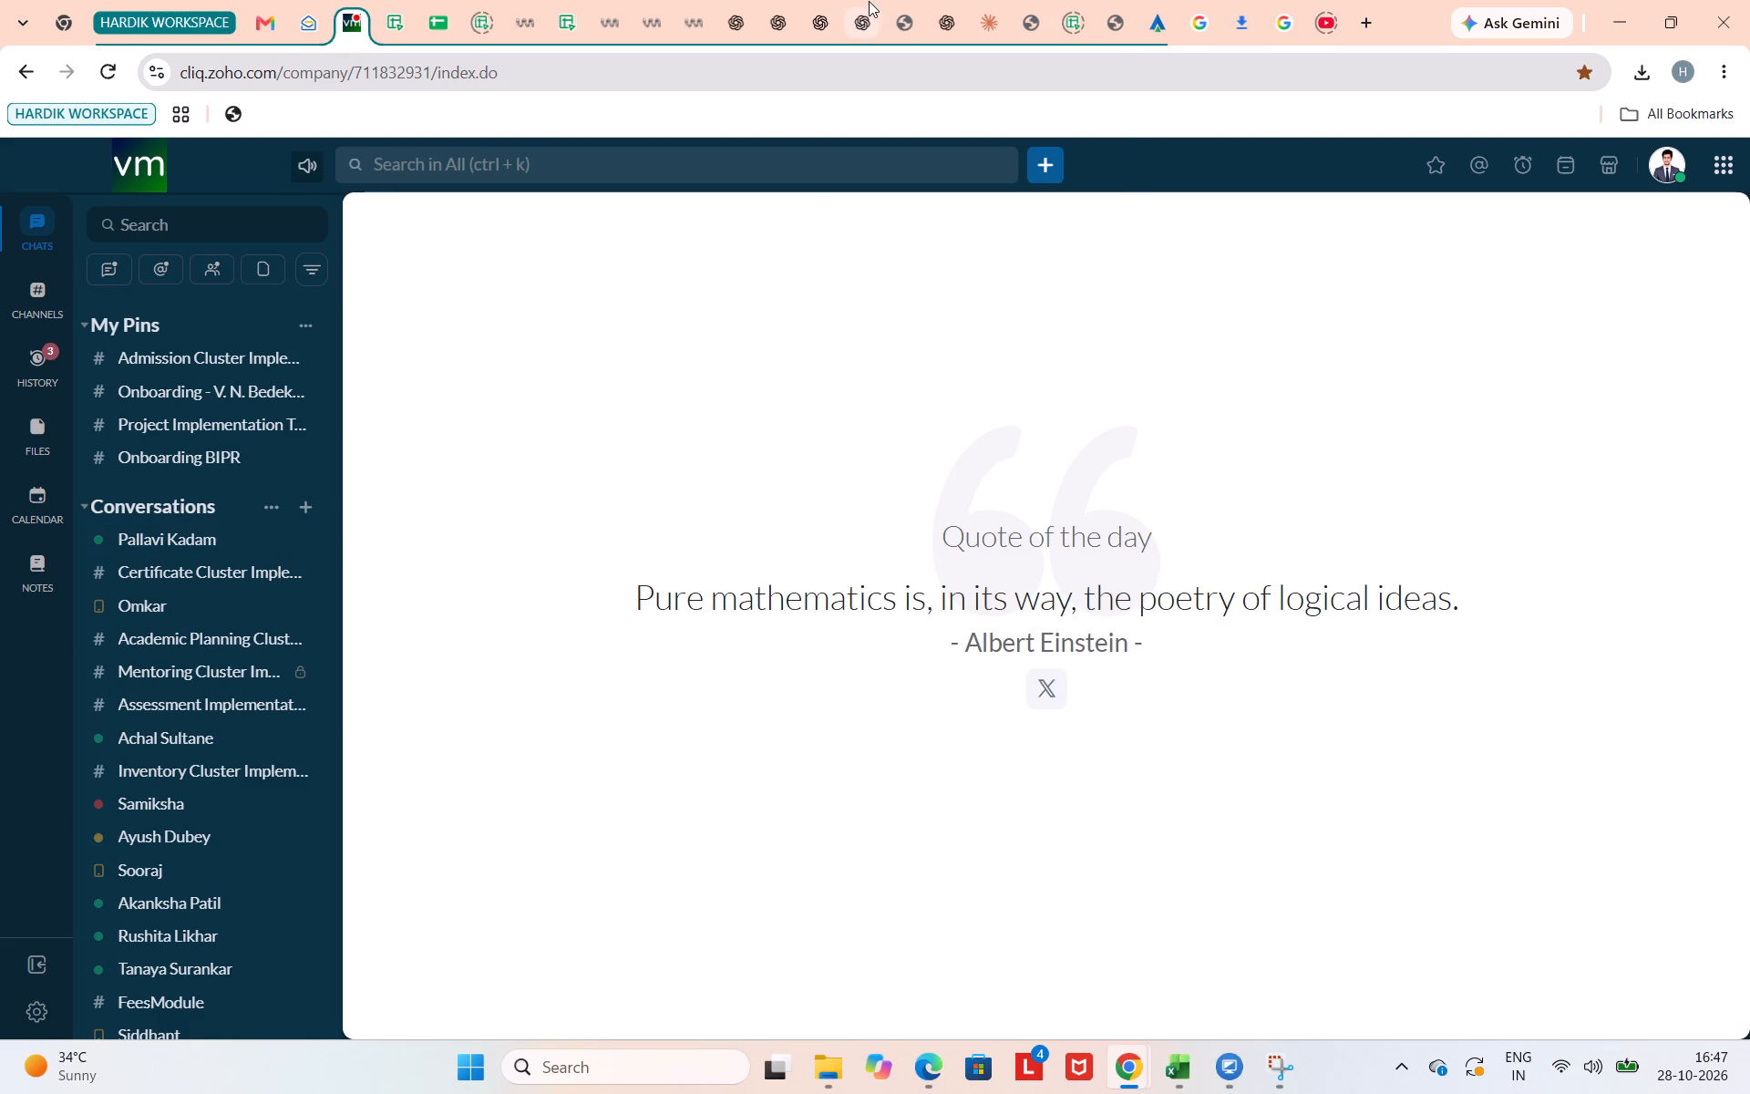
Review the pending call back requests in the project management portal, then leave the list and reload the page.
left_click(683, 24)
left_click(183, 181)
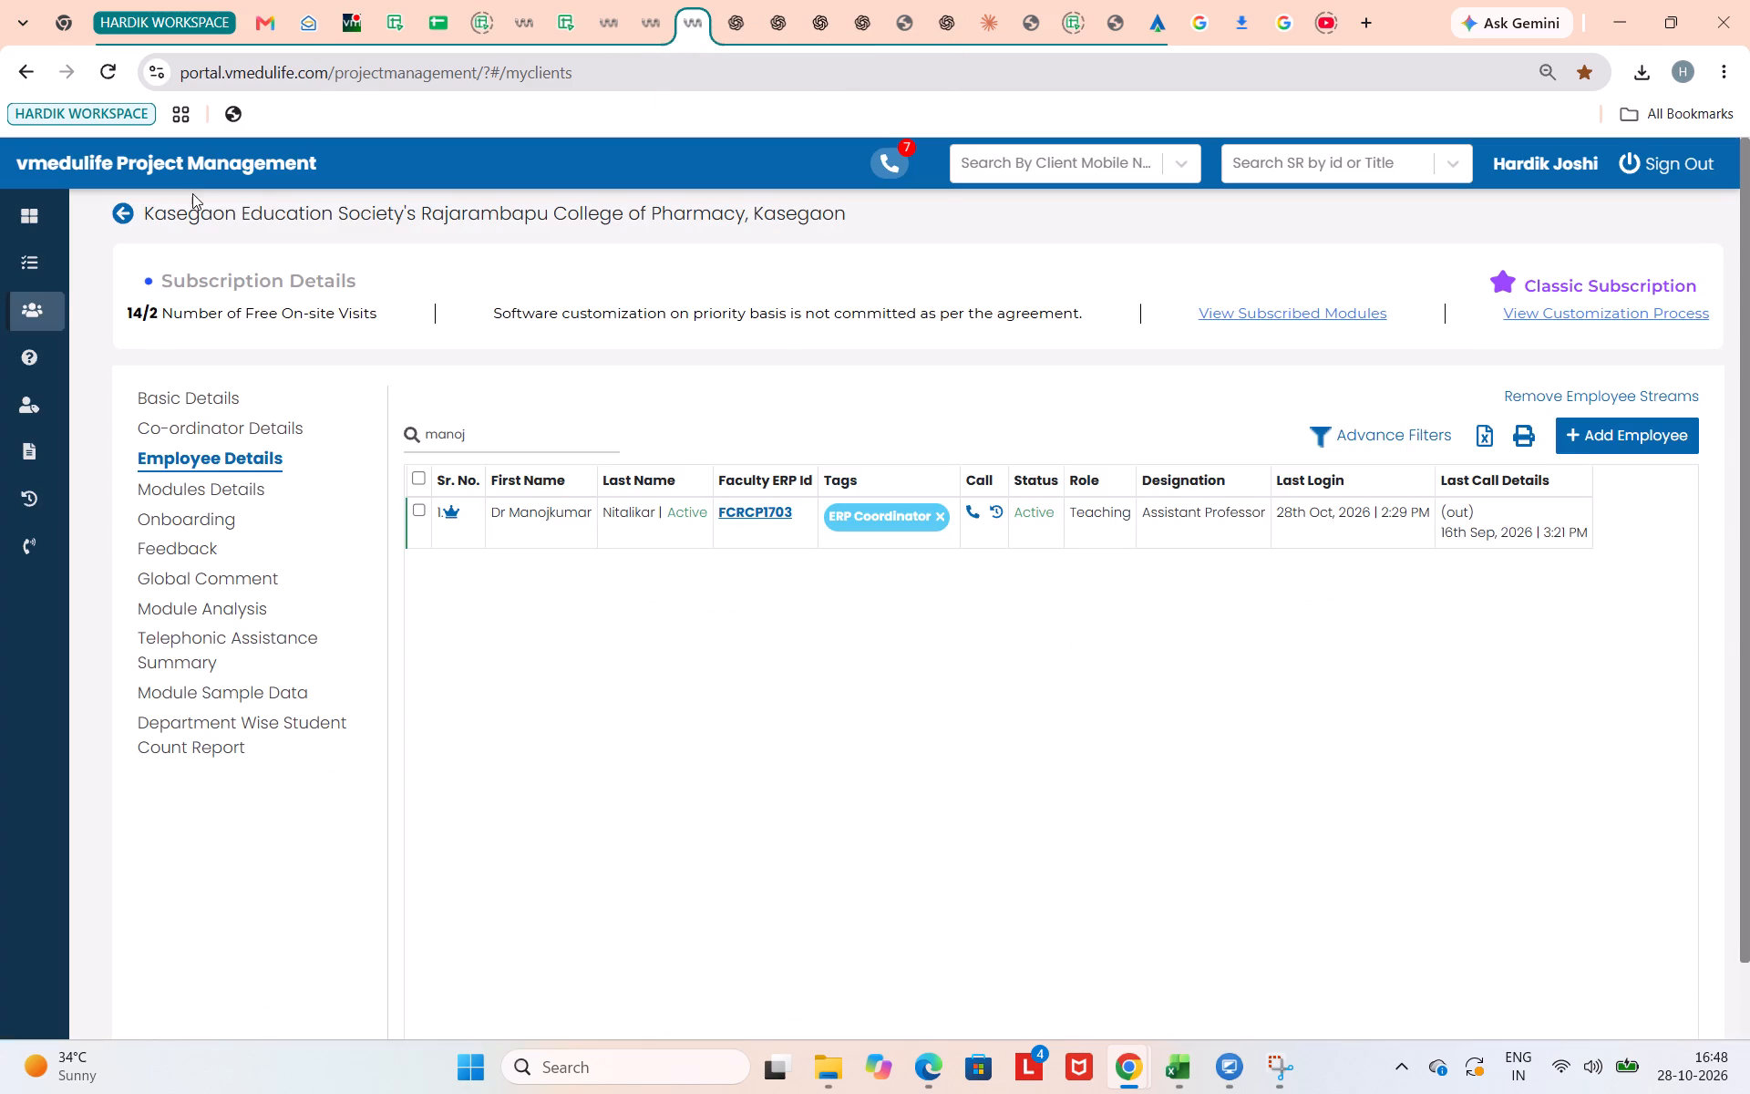
left_click(907, 164)
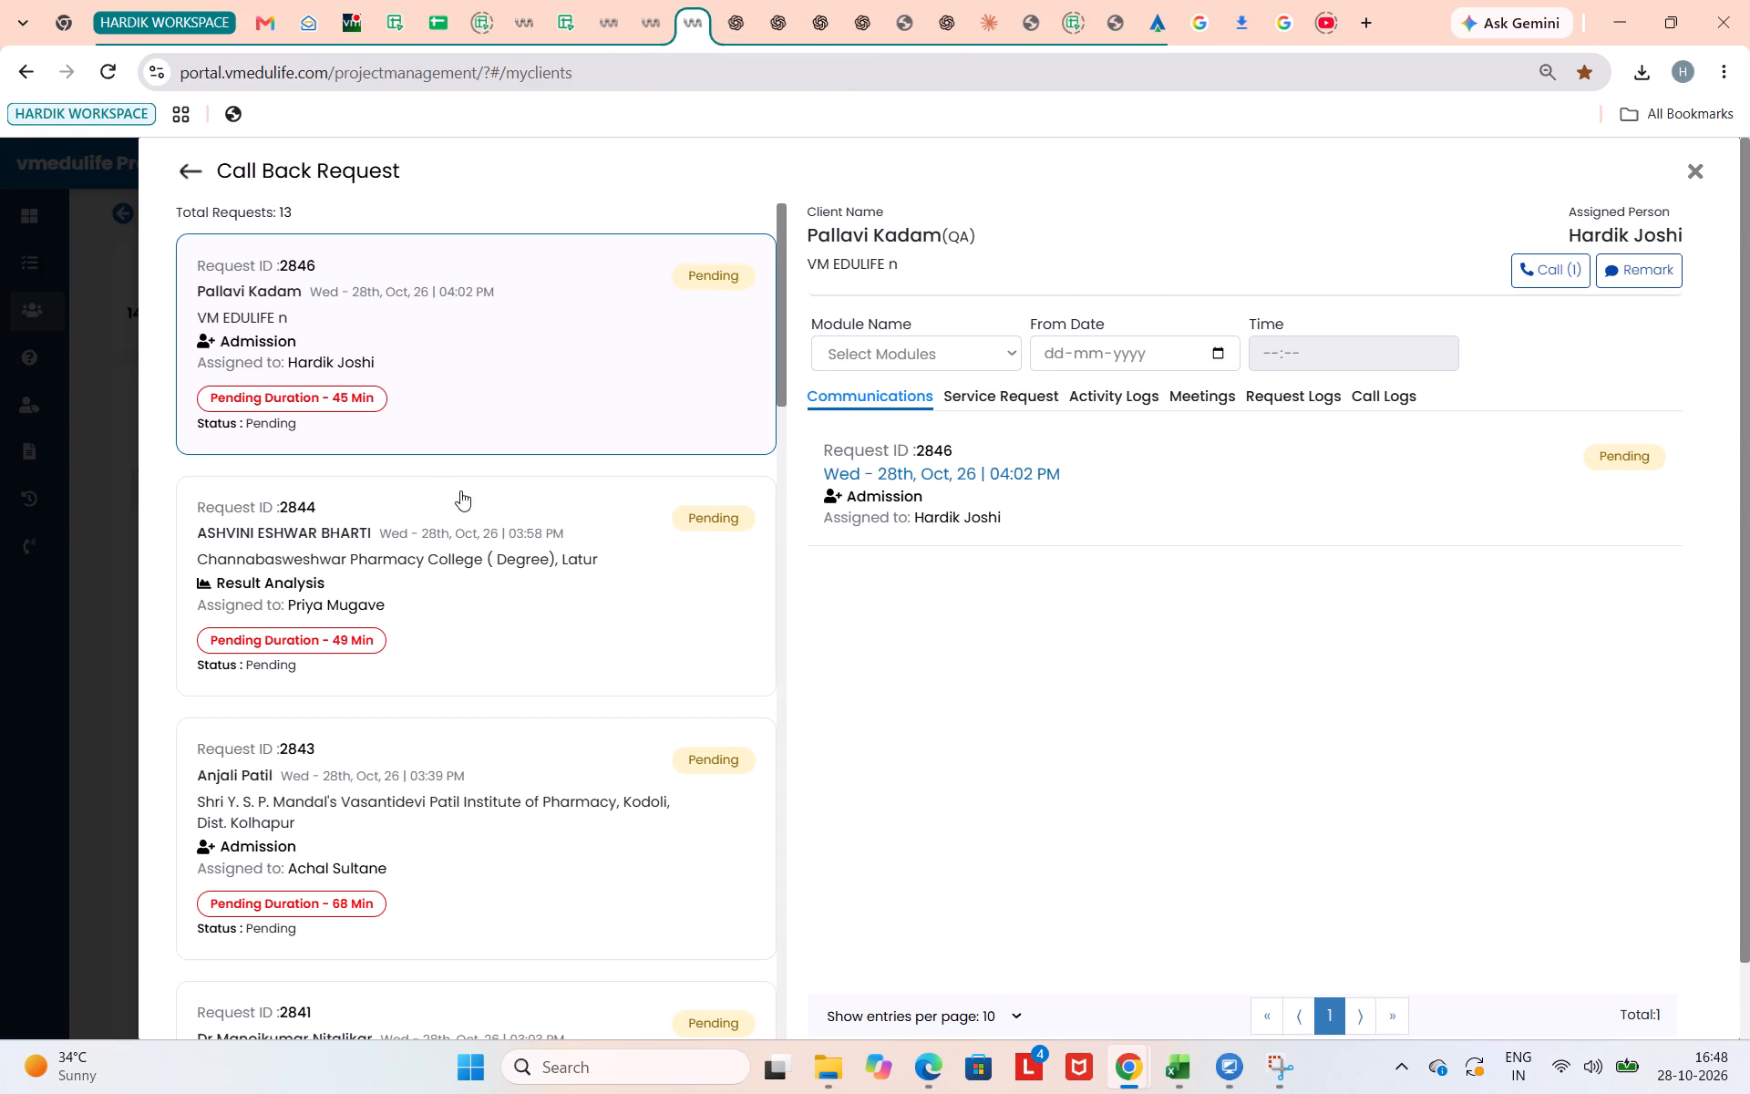
scroll(458, 508, "up", 2)
scroll(466, 534, "down", 6)
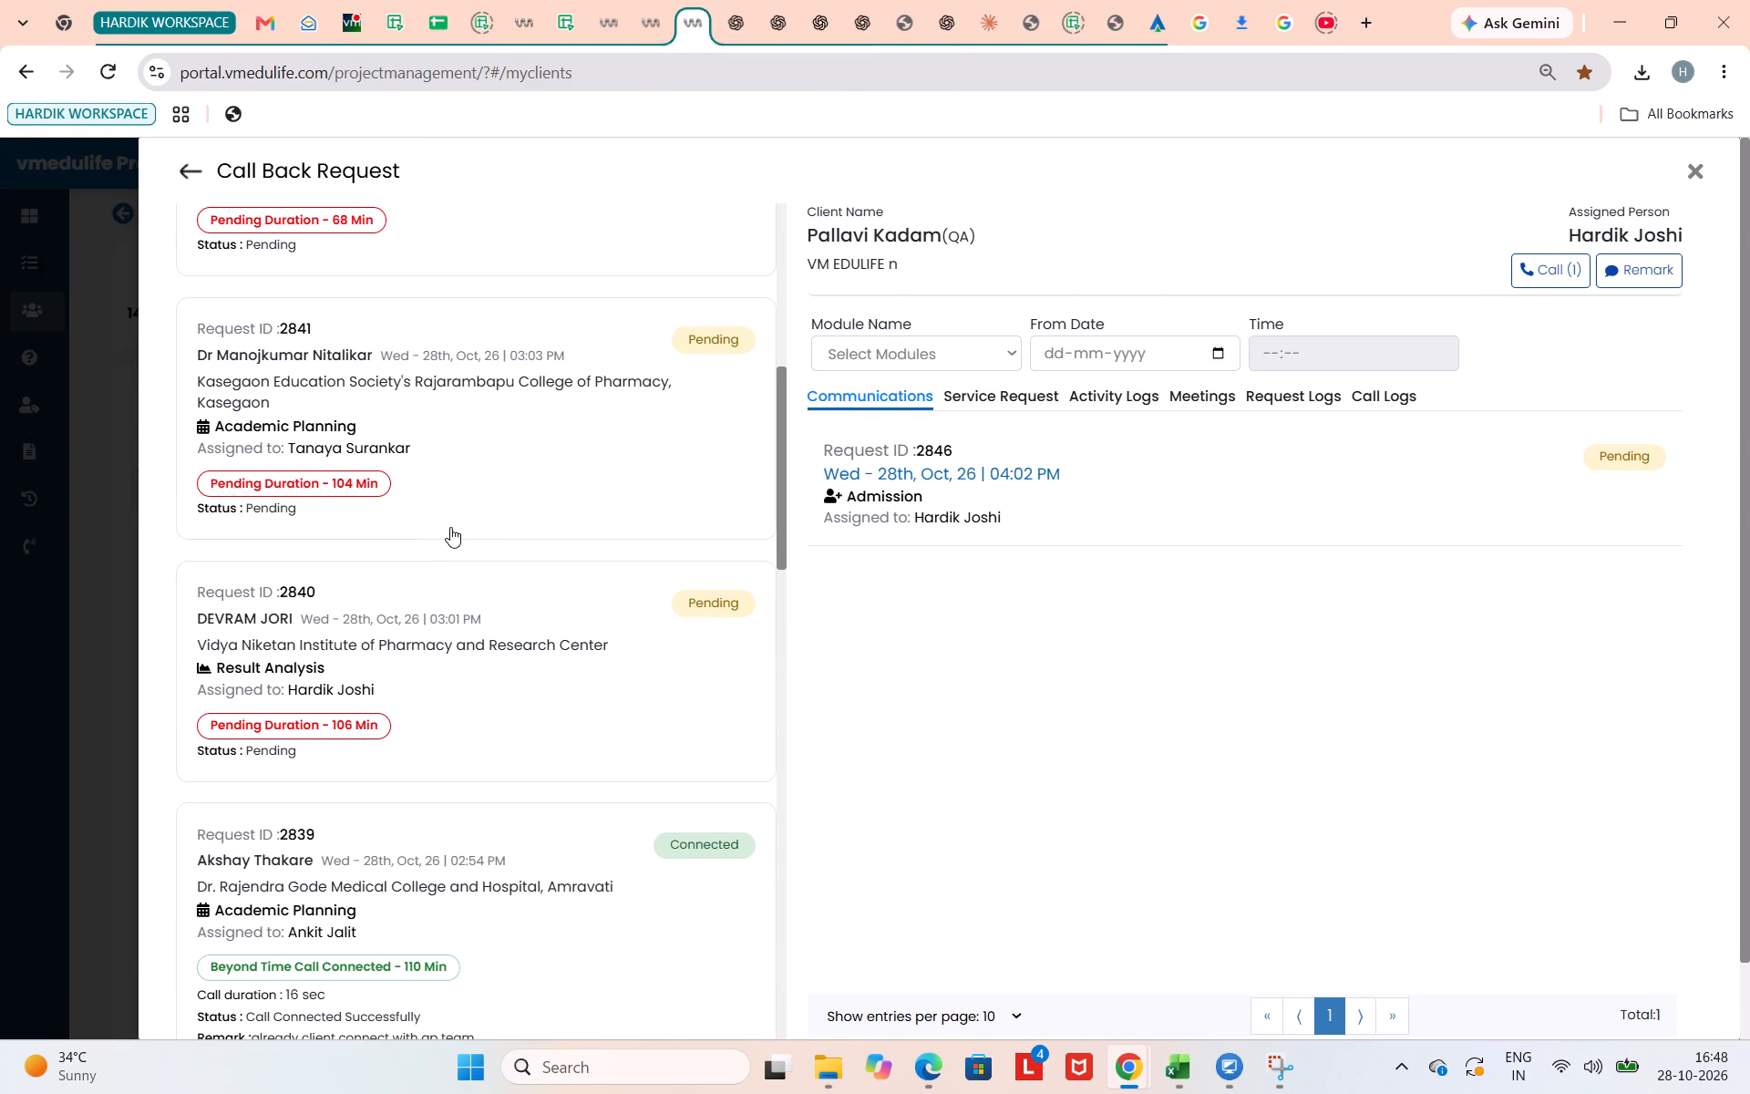
scroll(450, 527, "up", 13)
left_click(190, 177)
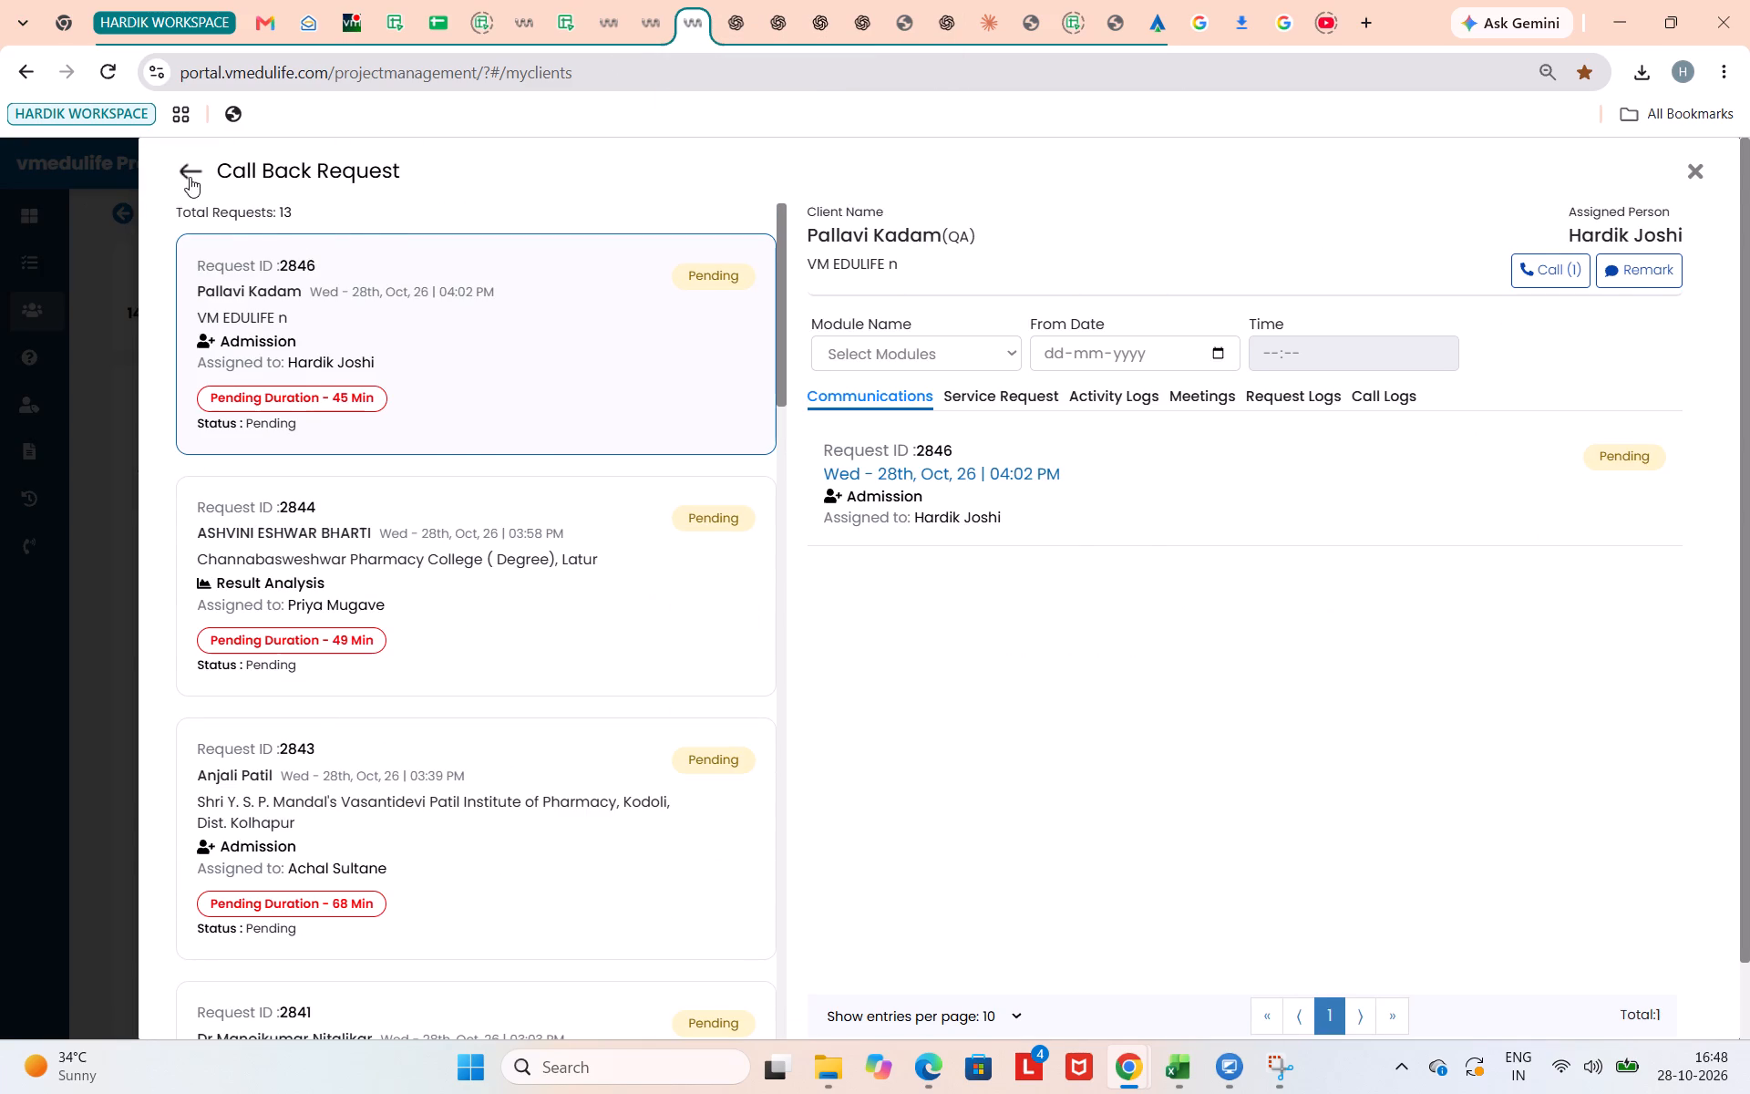
left_click(111, 67)
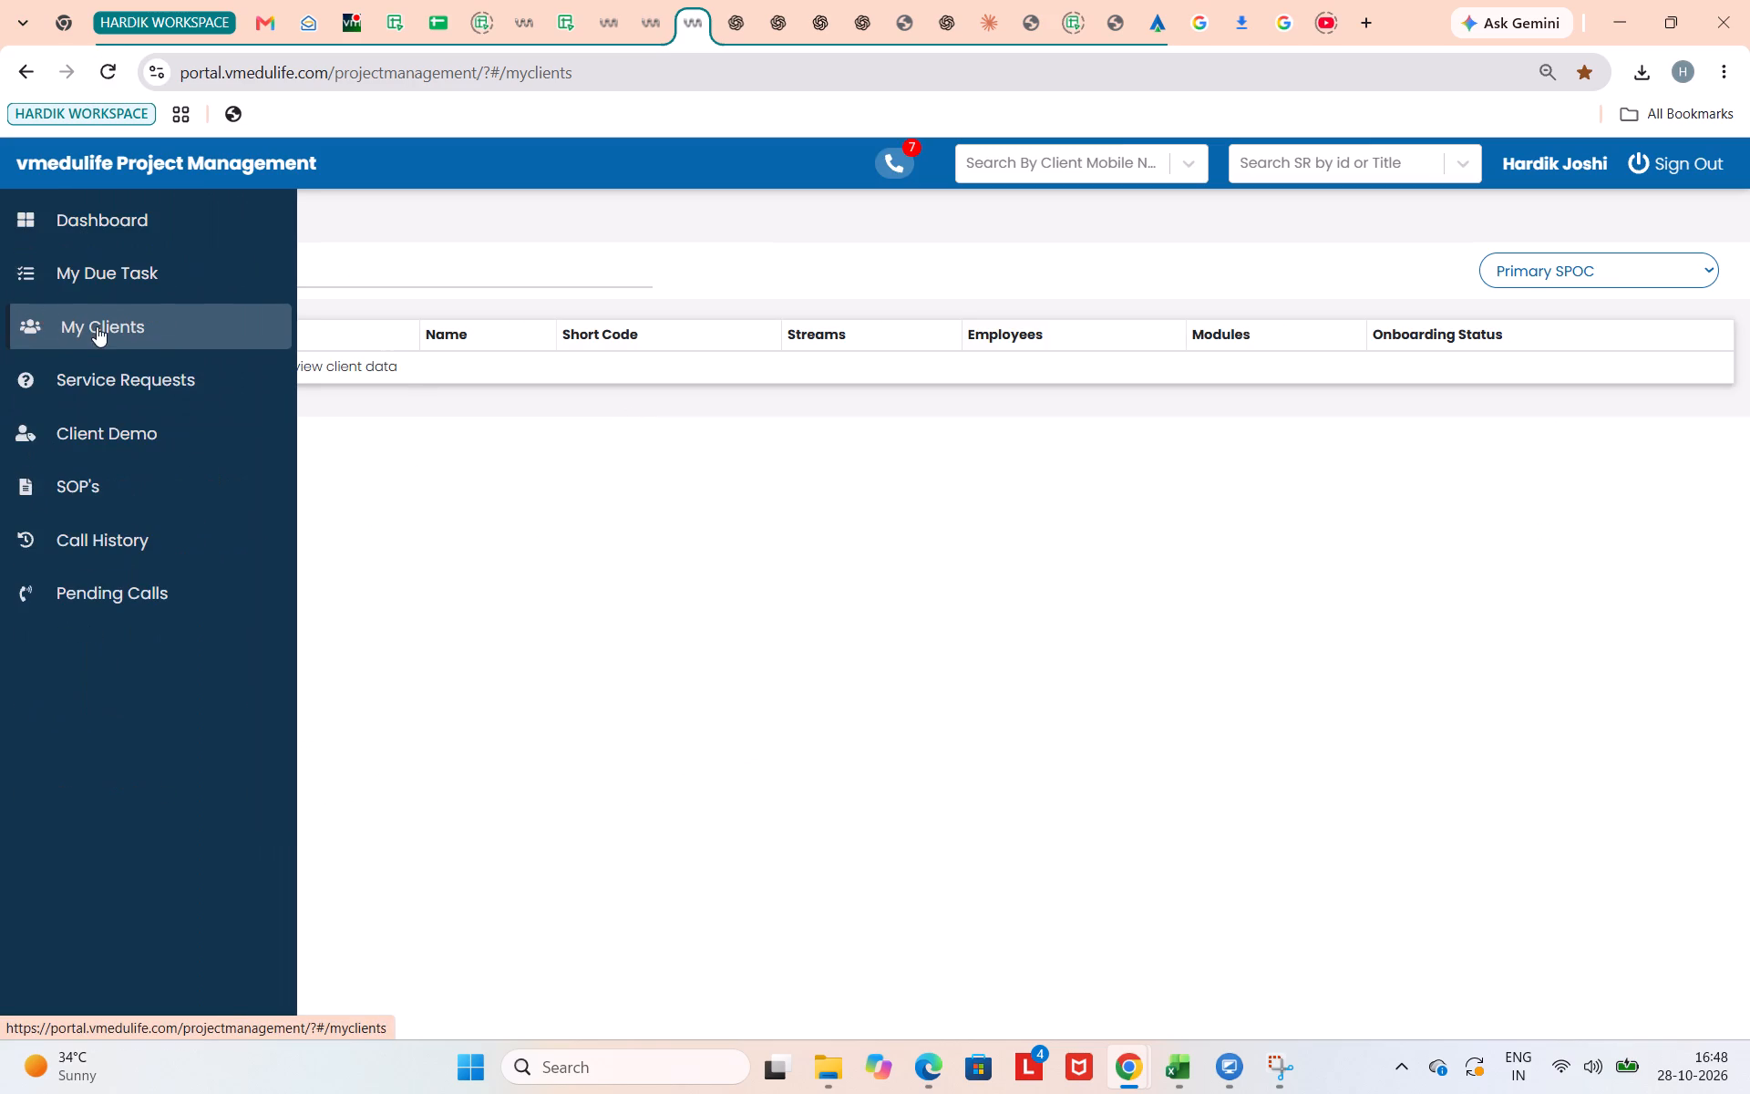
Open the Implementation Team service requests and filter them to the Employee Registration module.
left_click(123, 368)
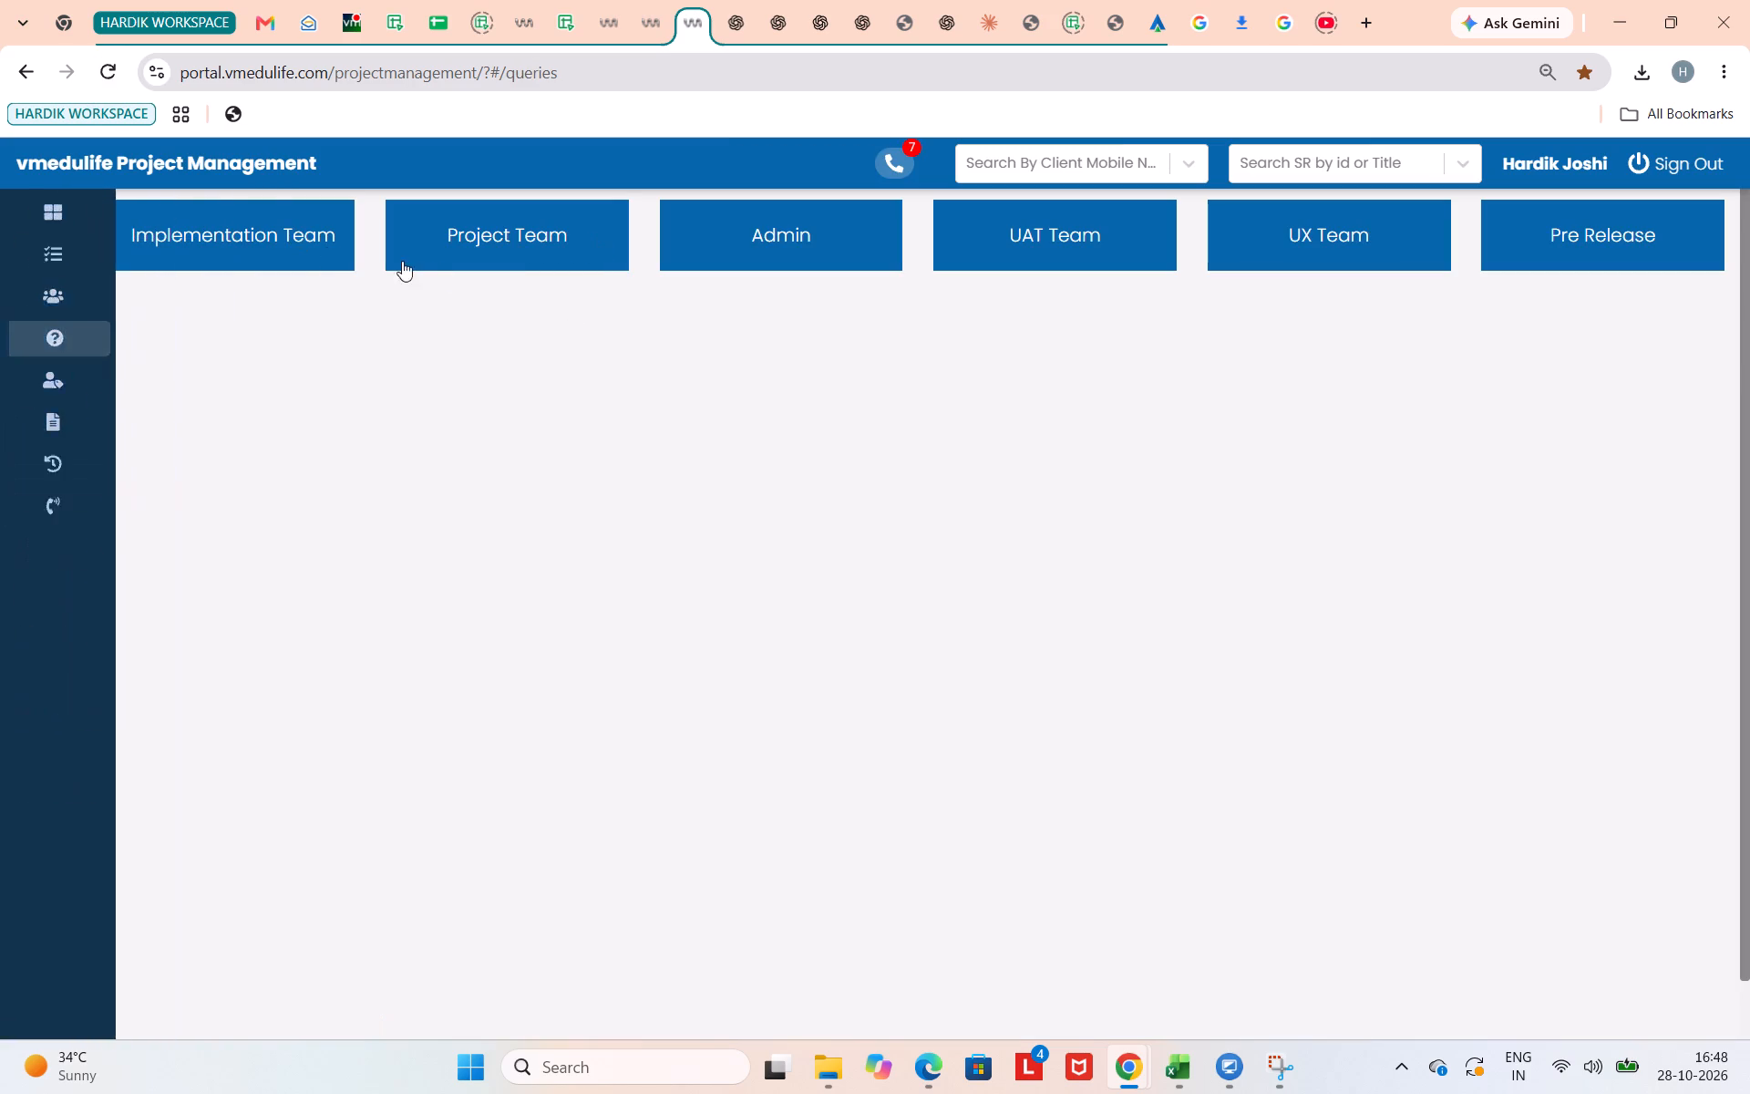
left_click(278, 238)
left_click(880, 303)
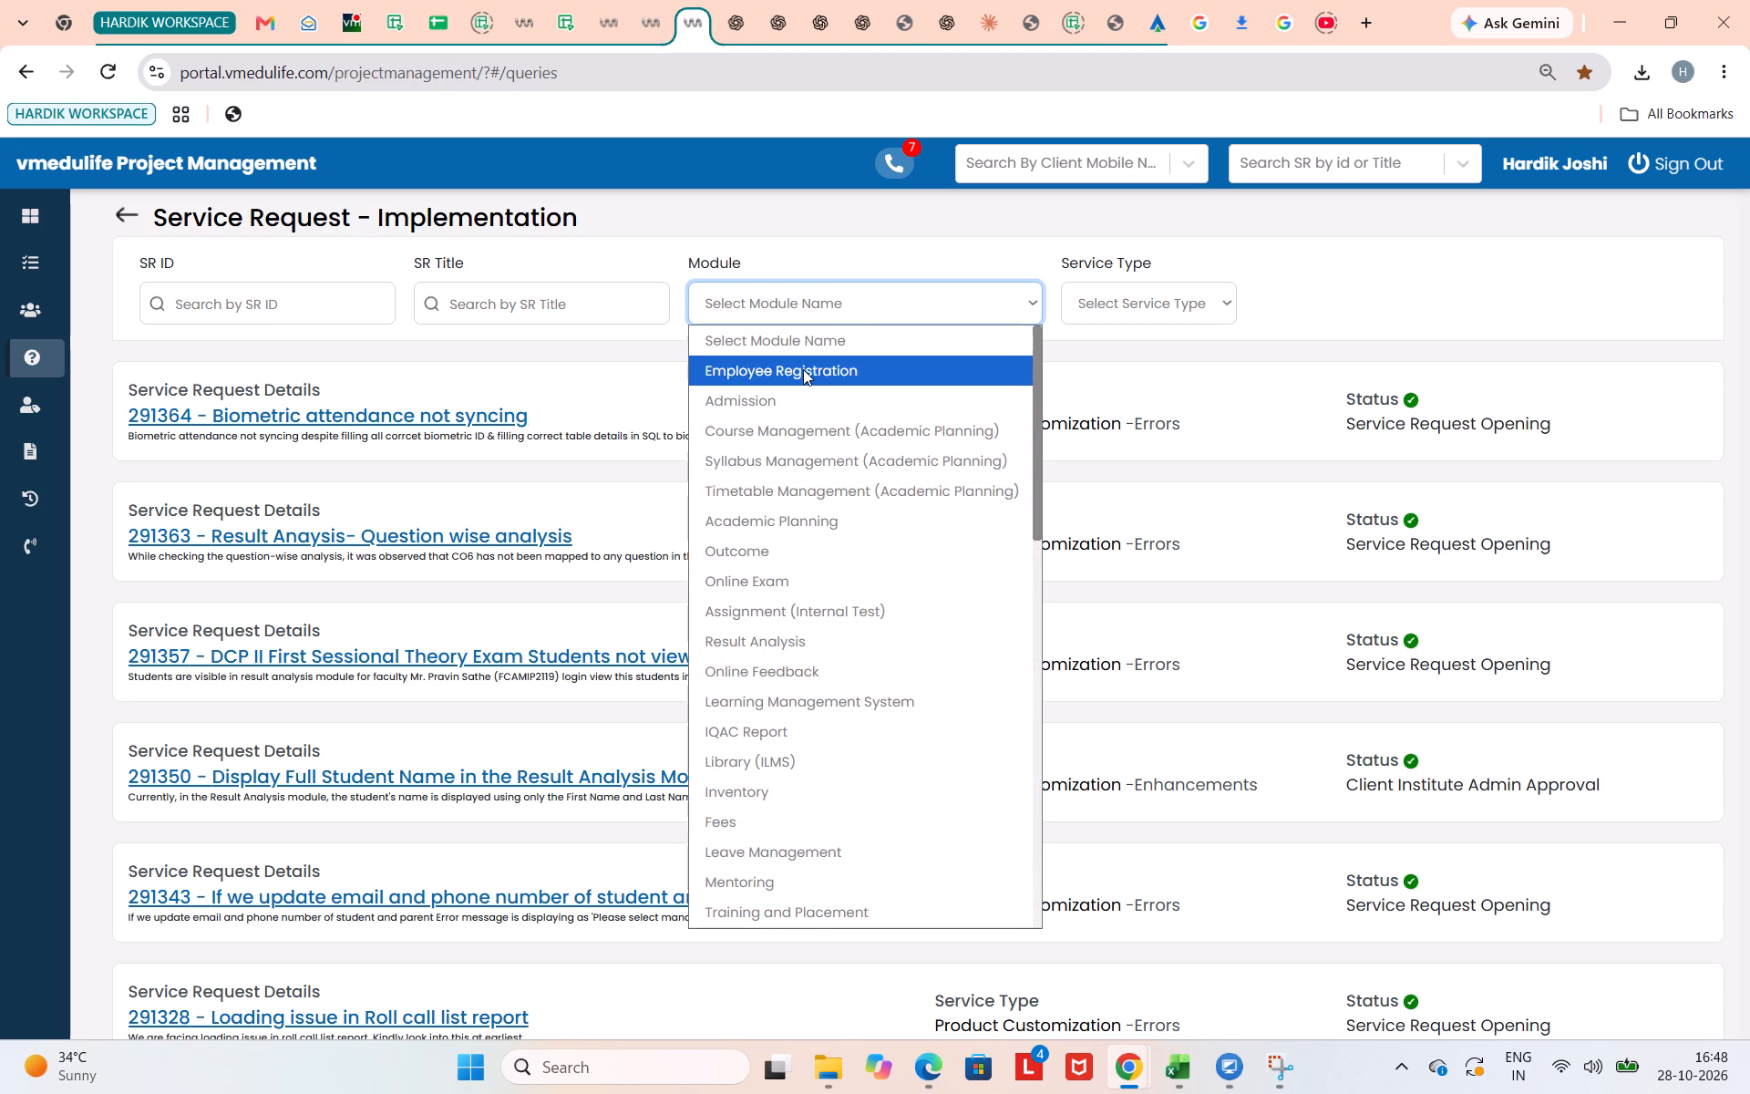
left_click(803, 369)
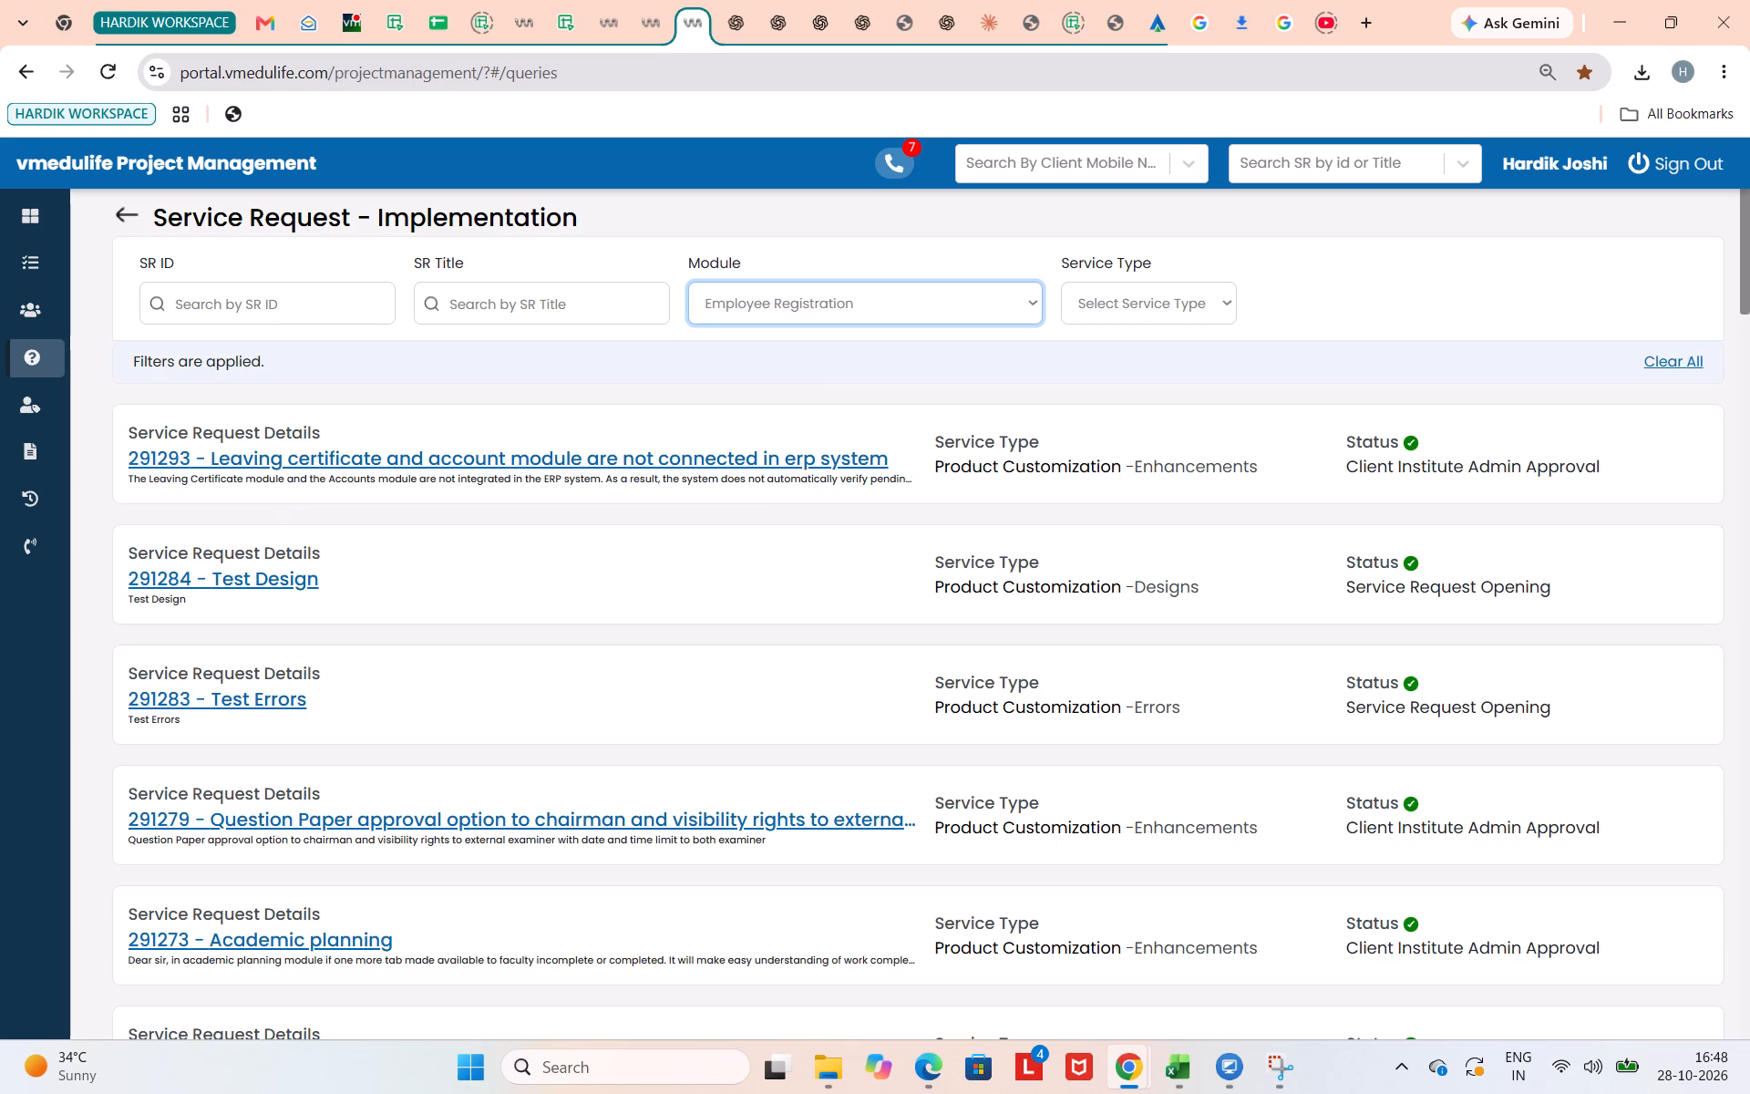
View the details of service request 291293 about the leaving certificate and account modules, and return to the list.
left_click(357, 476)
left_click(357, 465)
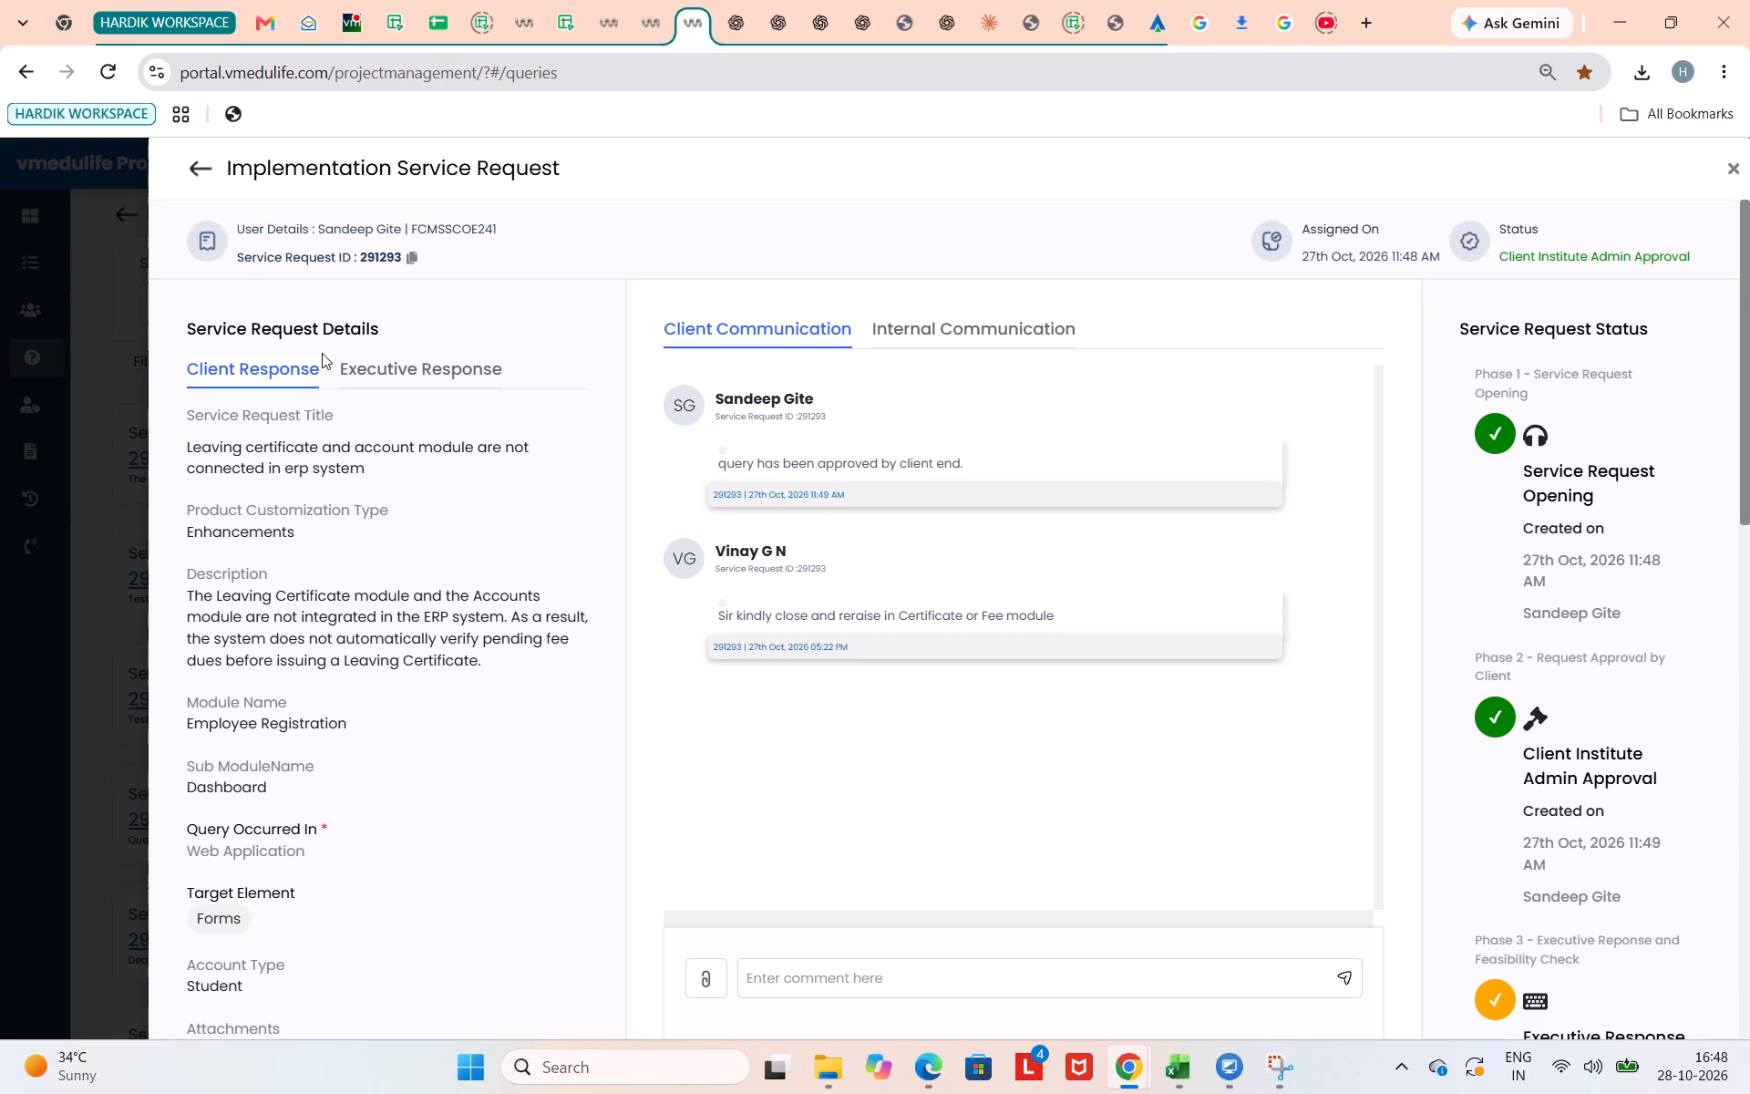
left_click(205, 174)
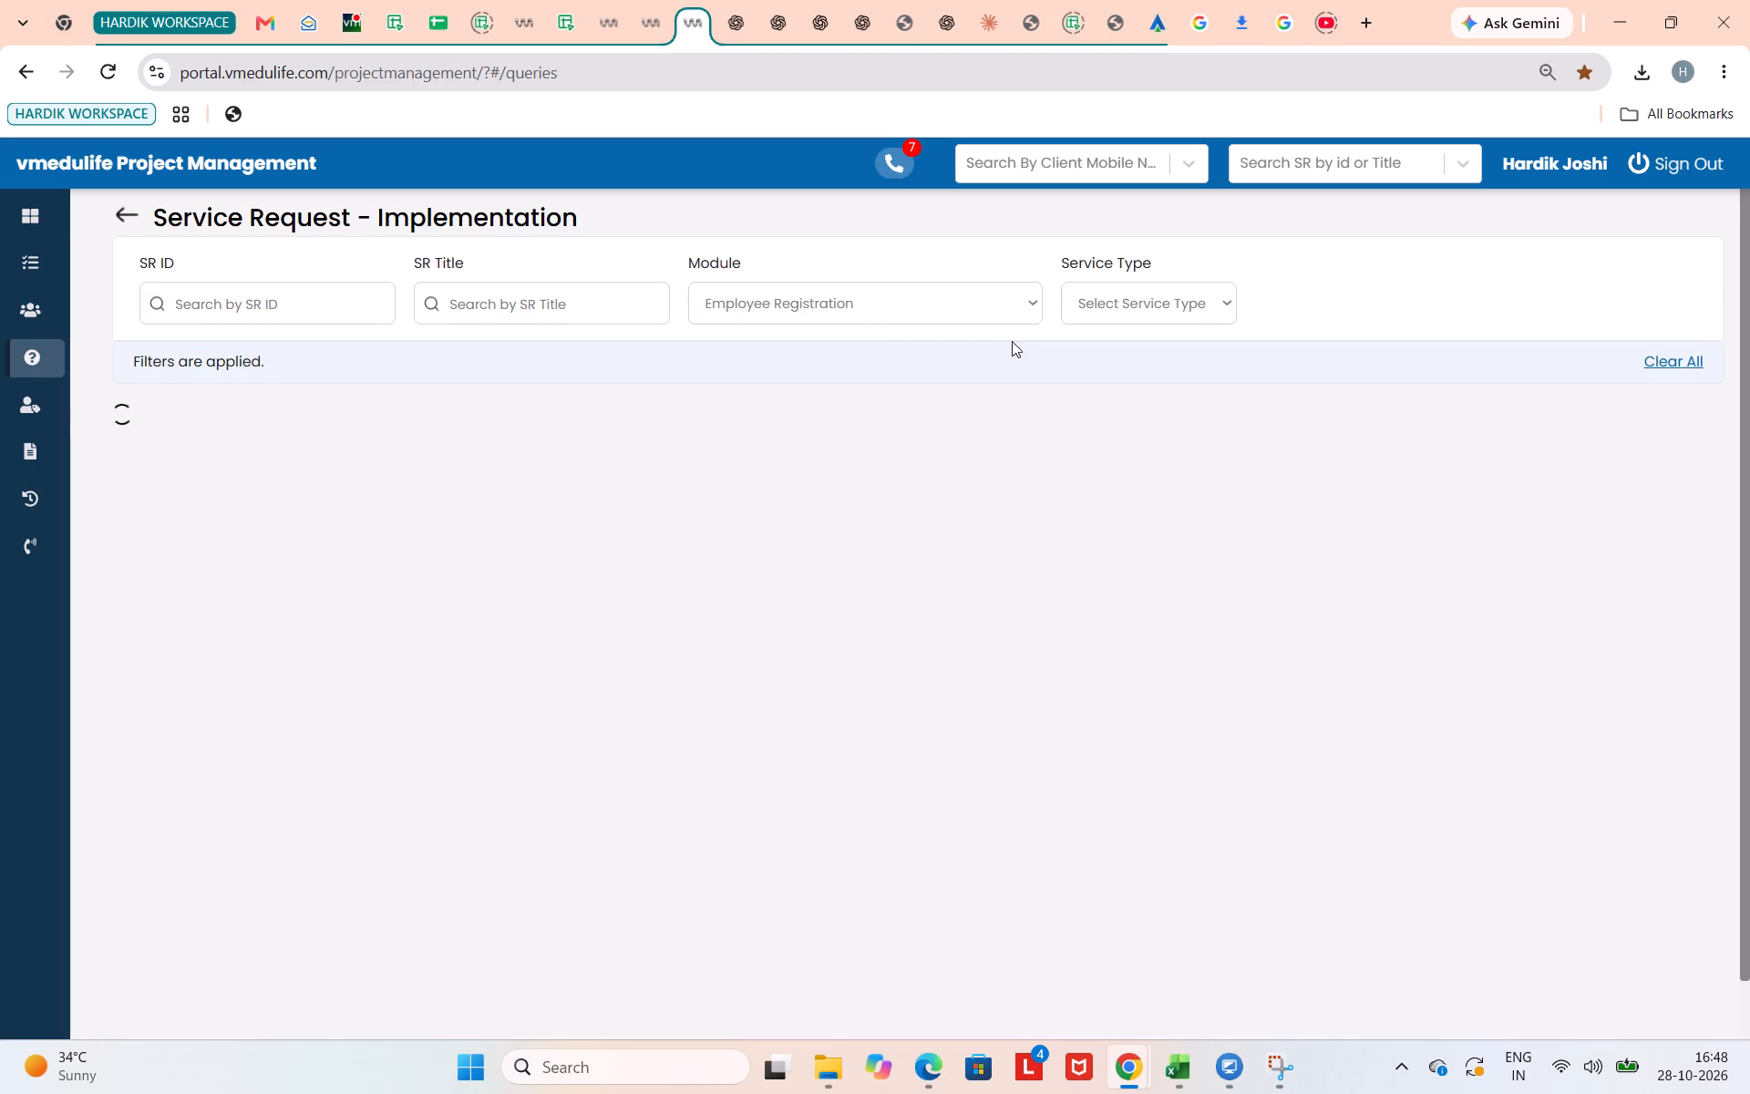
Change the service request module filter to Admission.
left_click(762, 310)
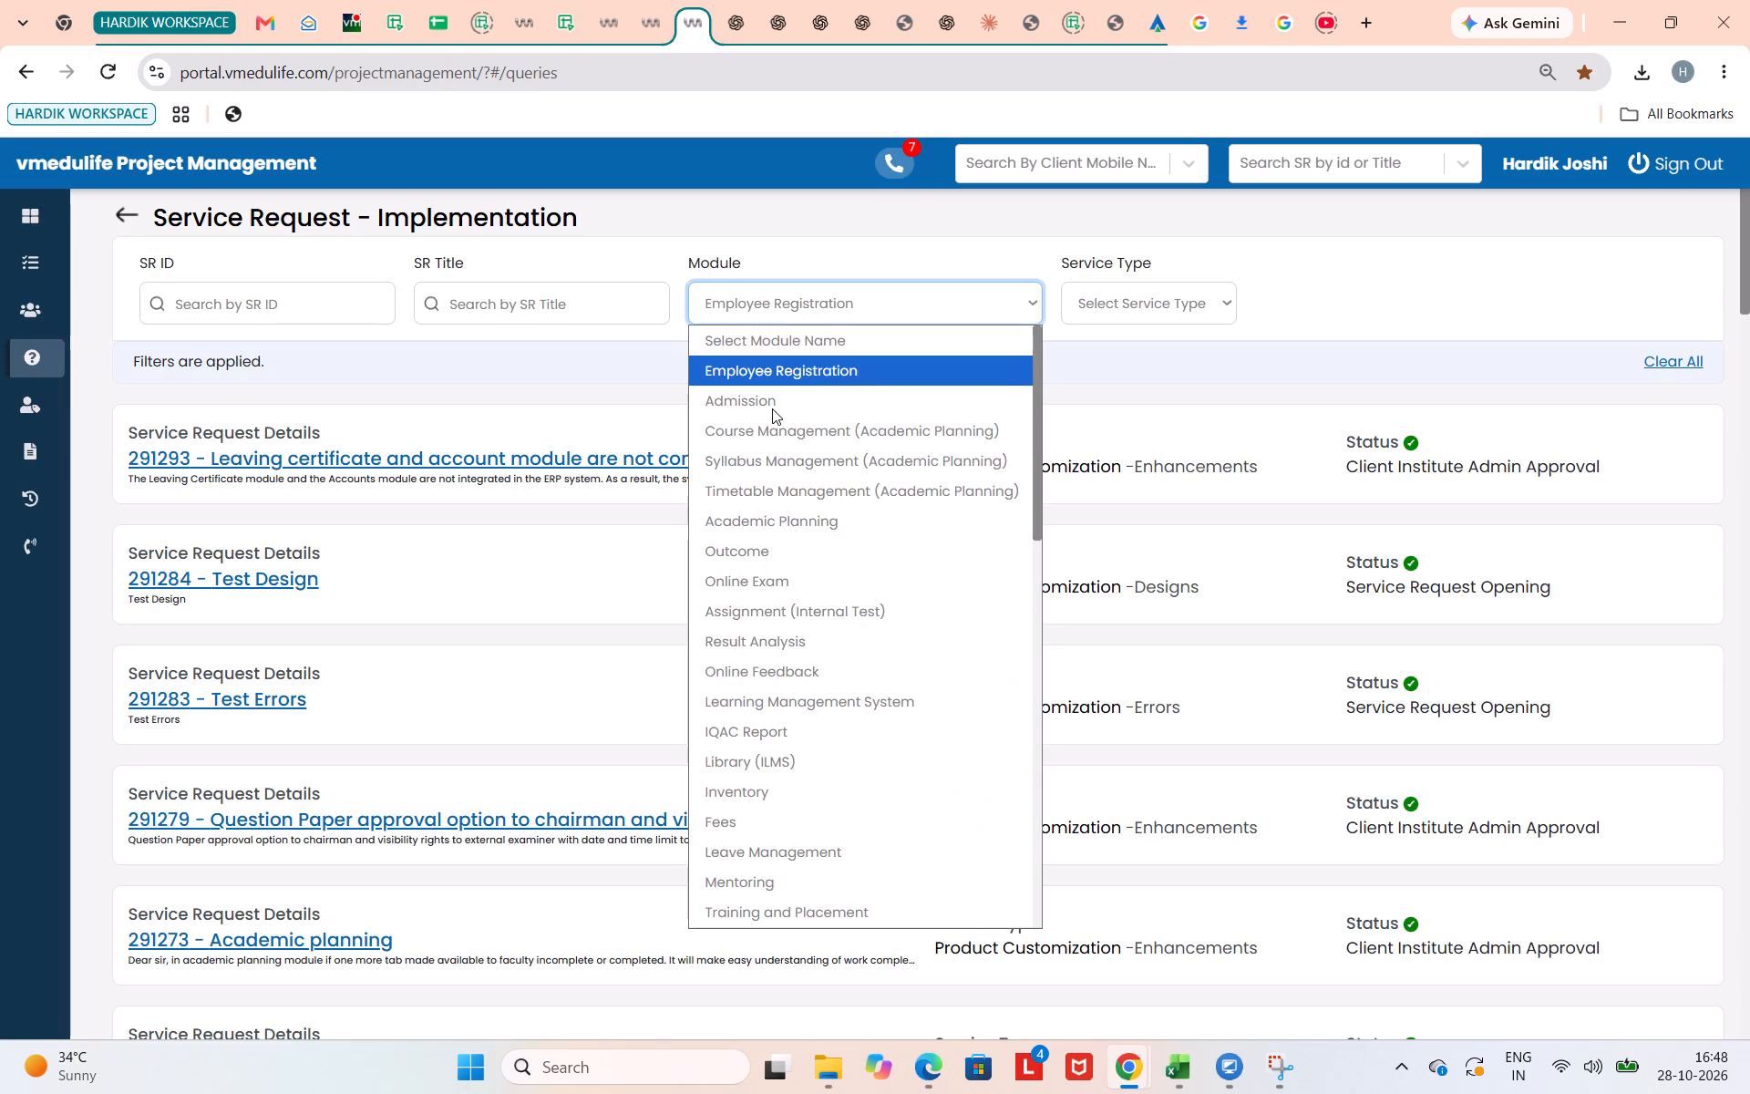
left_click(772, 405)
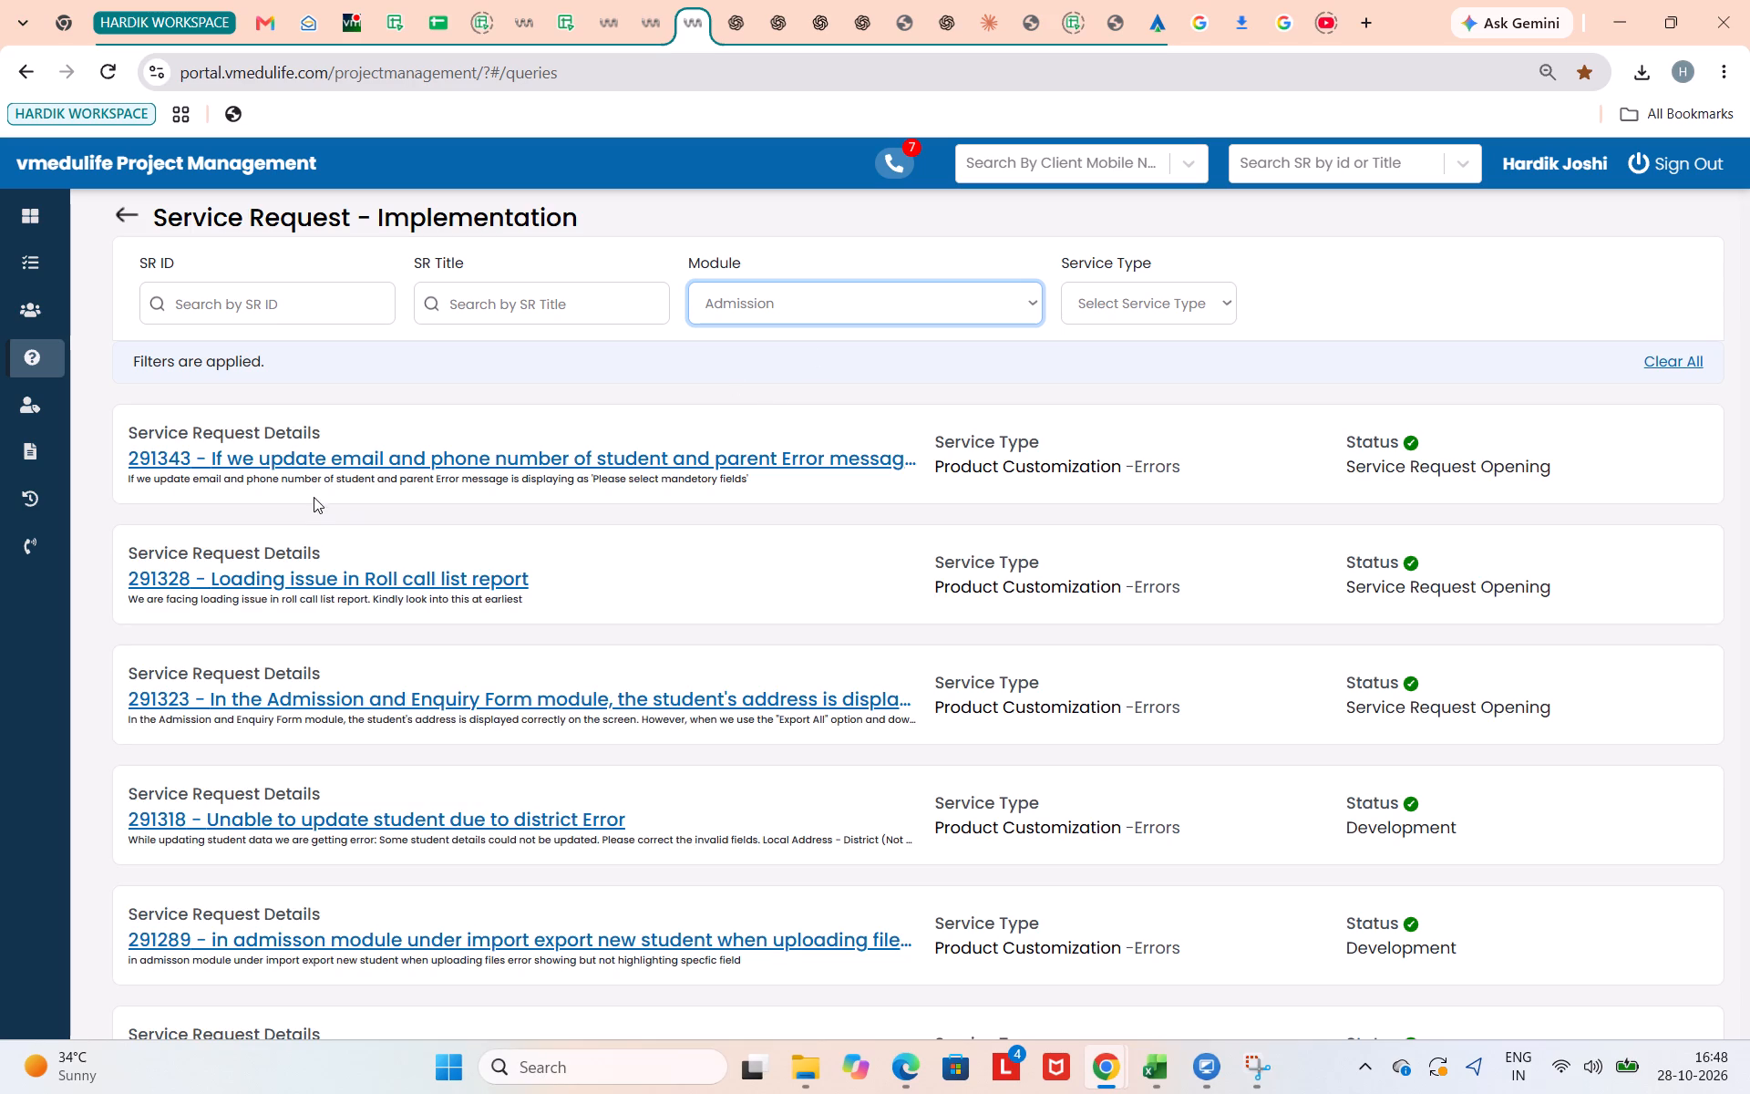
Open service request 291343 about updating student and parent email and phone number, look over its details, and copy its request ID.
left_click(307, 458)
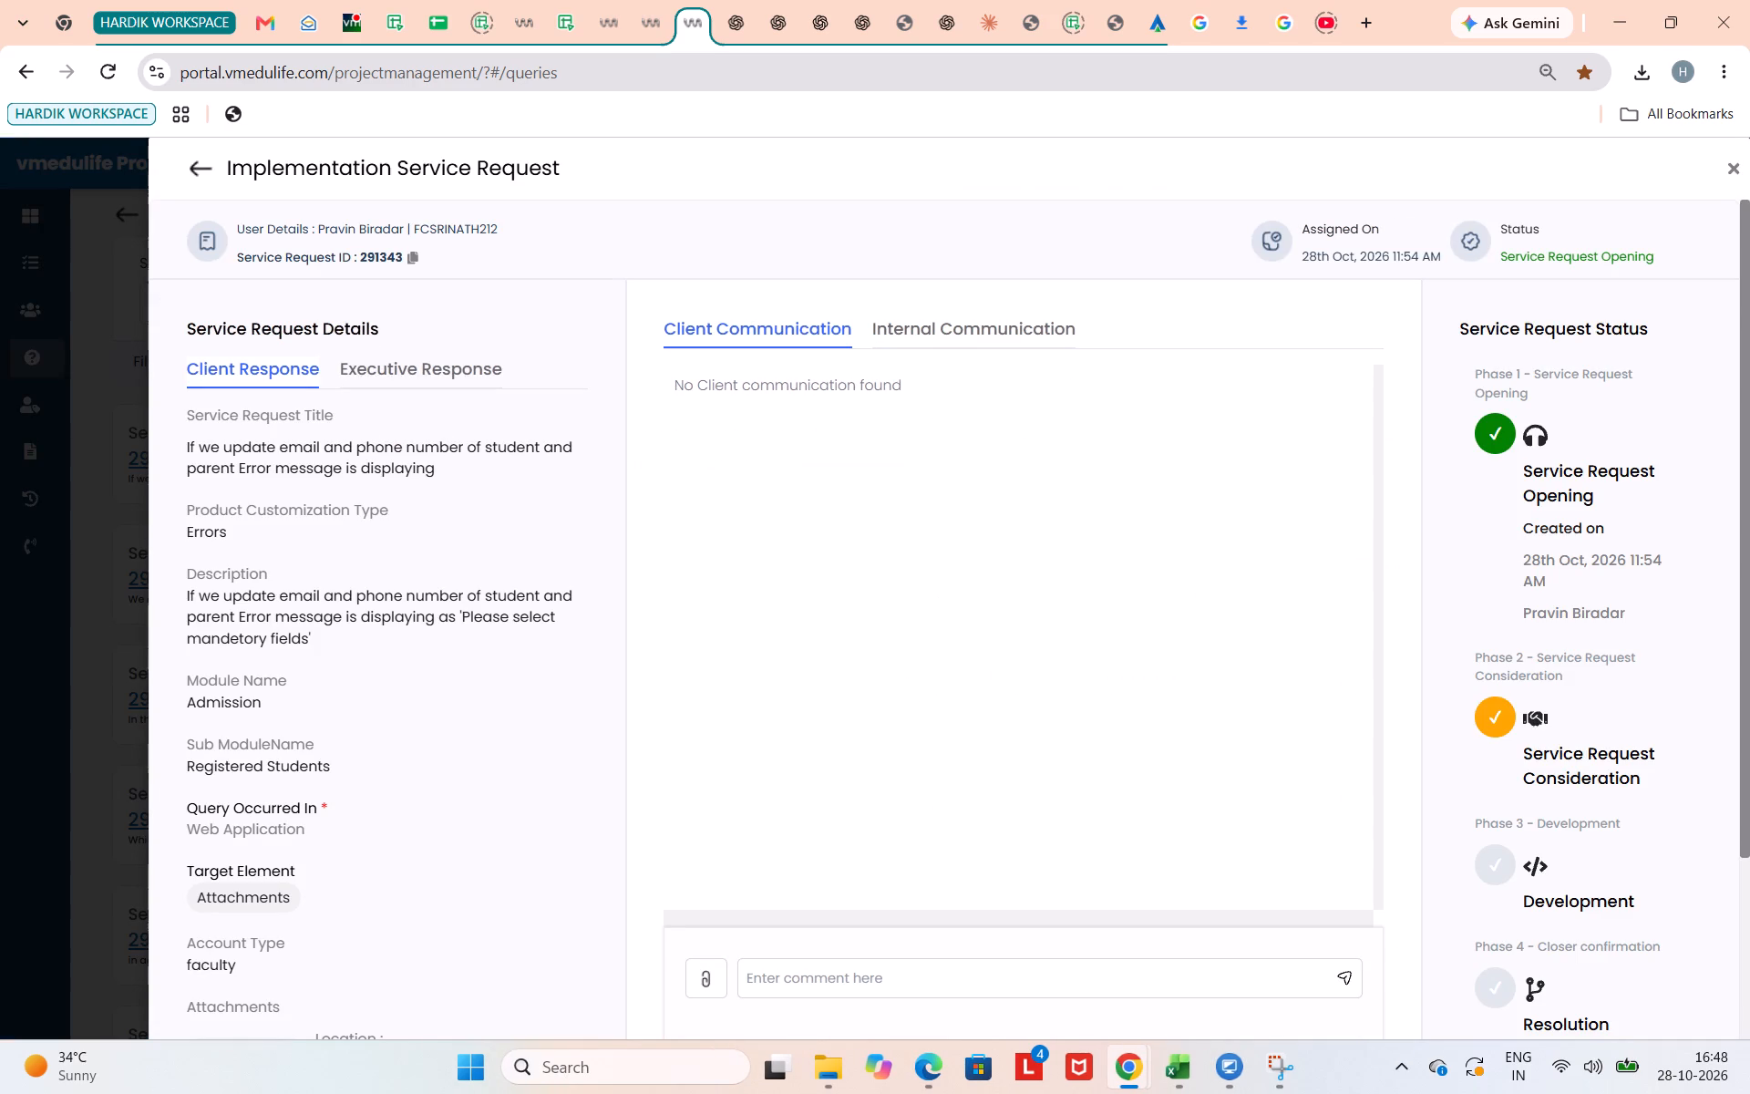
left_click(380, 374)
left_click(303, 366)
scroll(842, 491, "down", 13)
scroll(721, 491, "up", 8)
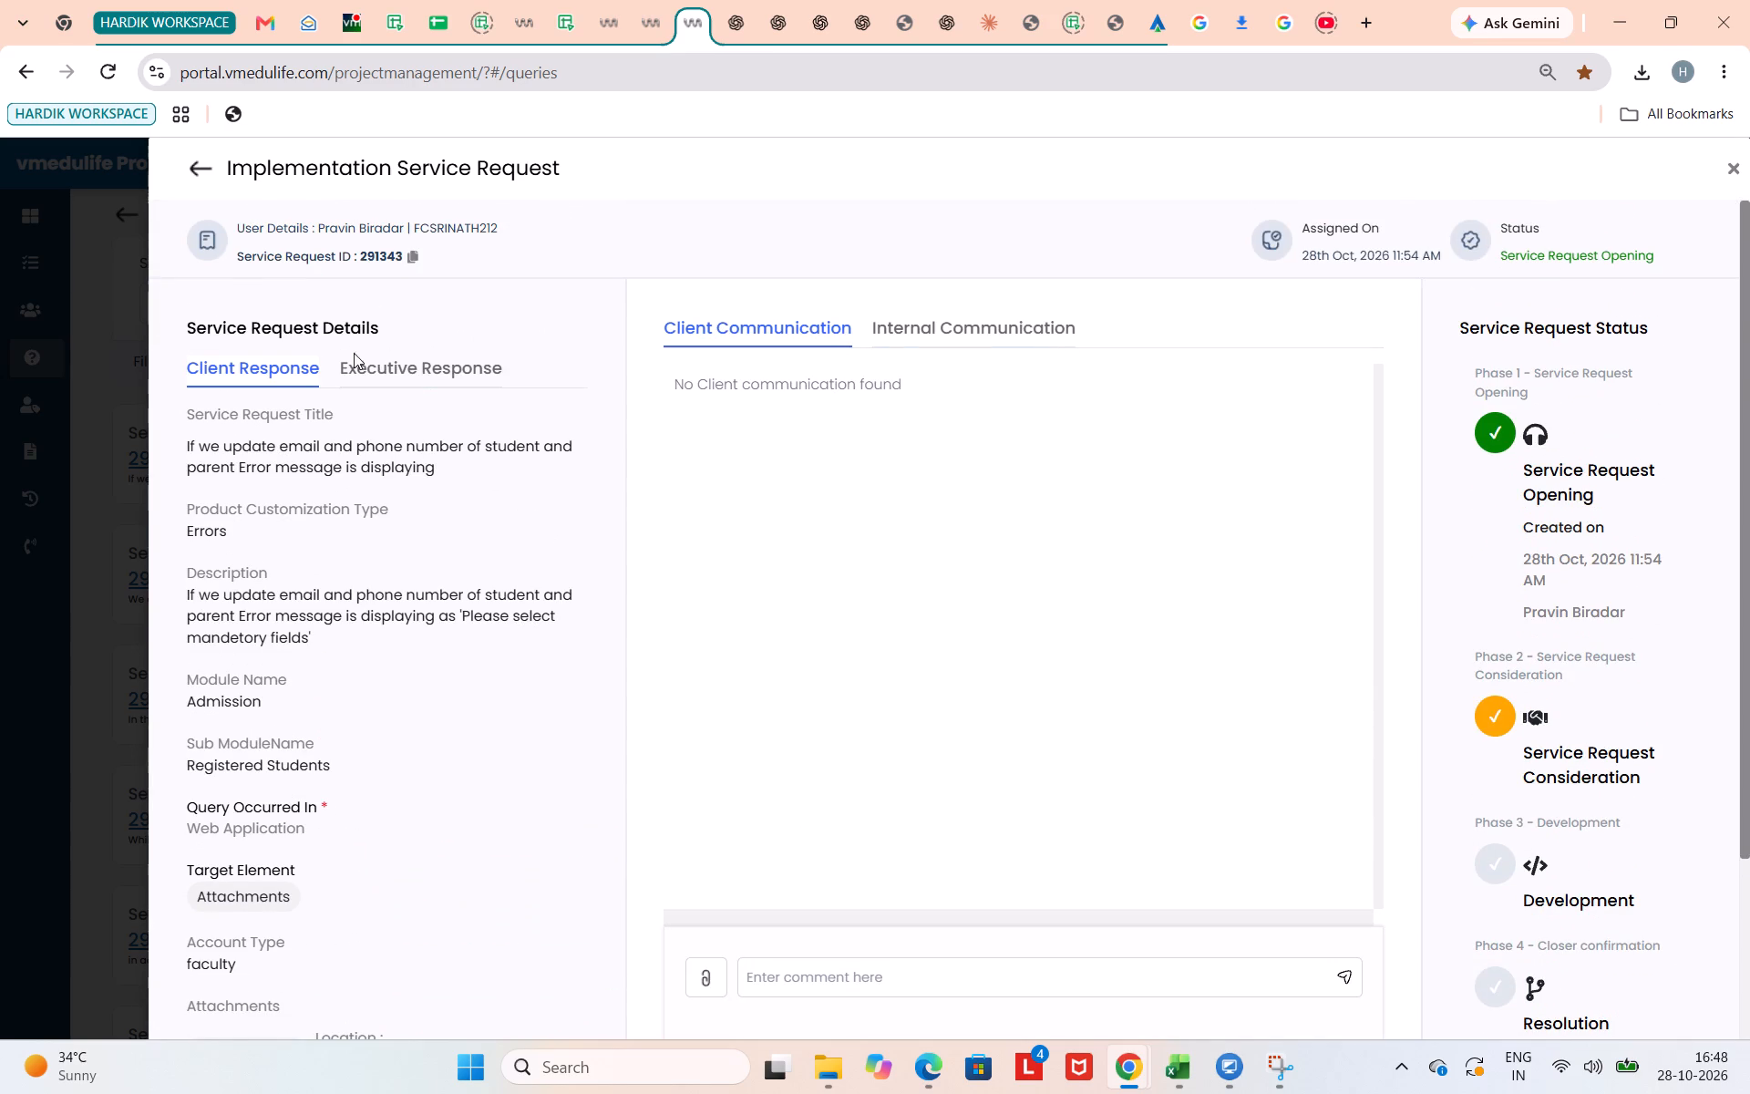
double_click(377, 262)
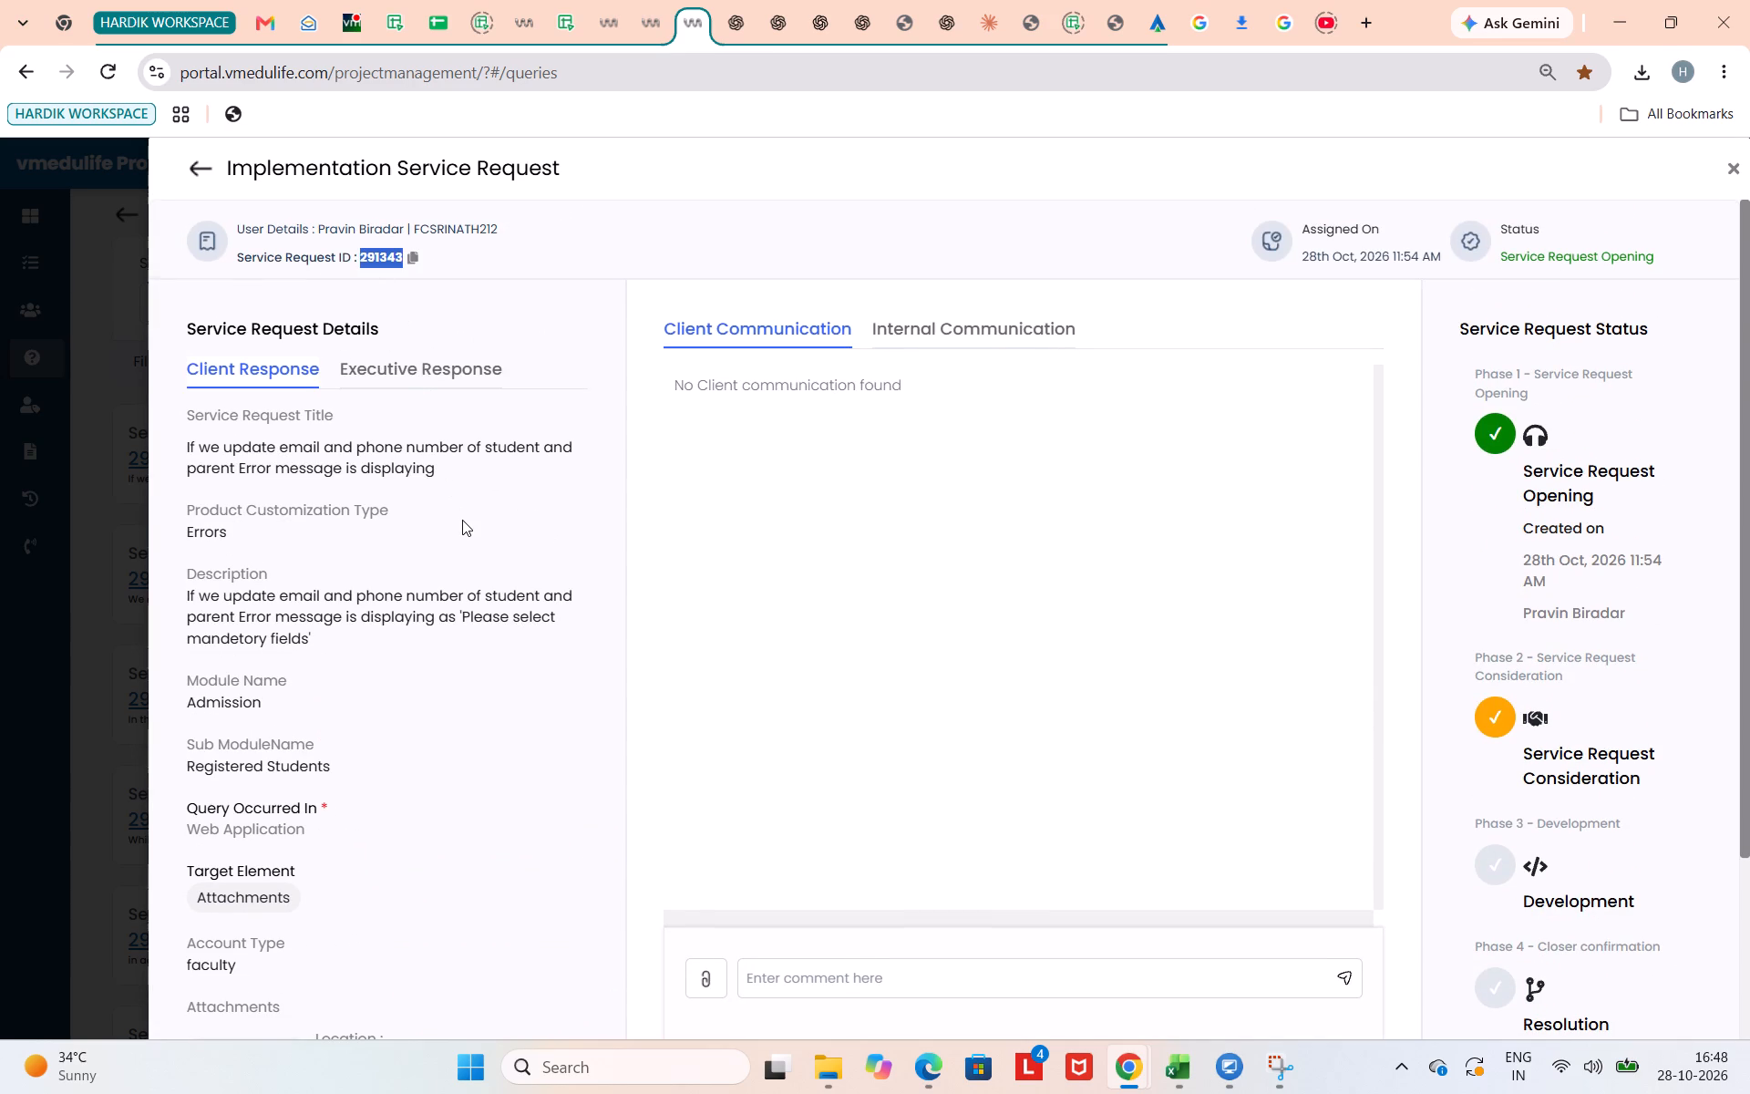
key("ctrl+c")
View the attachment StudentUpdate.JPG of the service request and return to the request details.
scroll(347, 589, "down", 2)
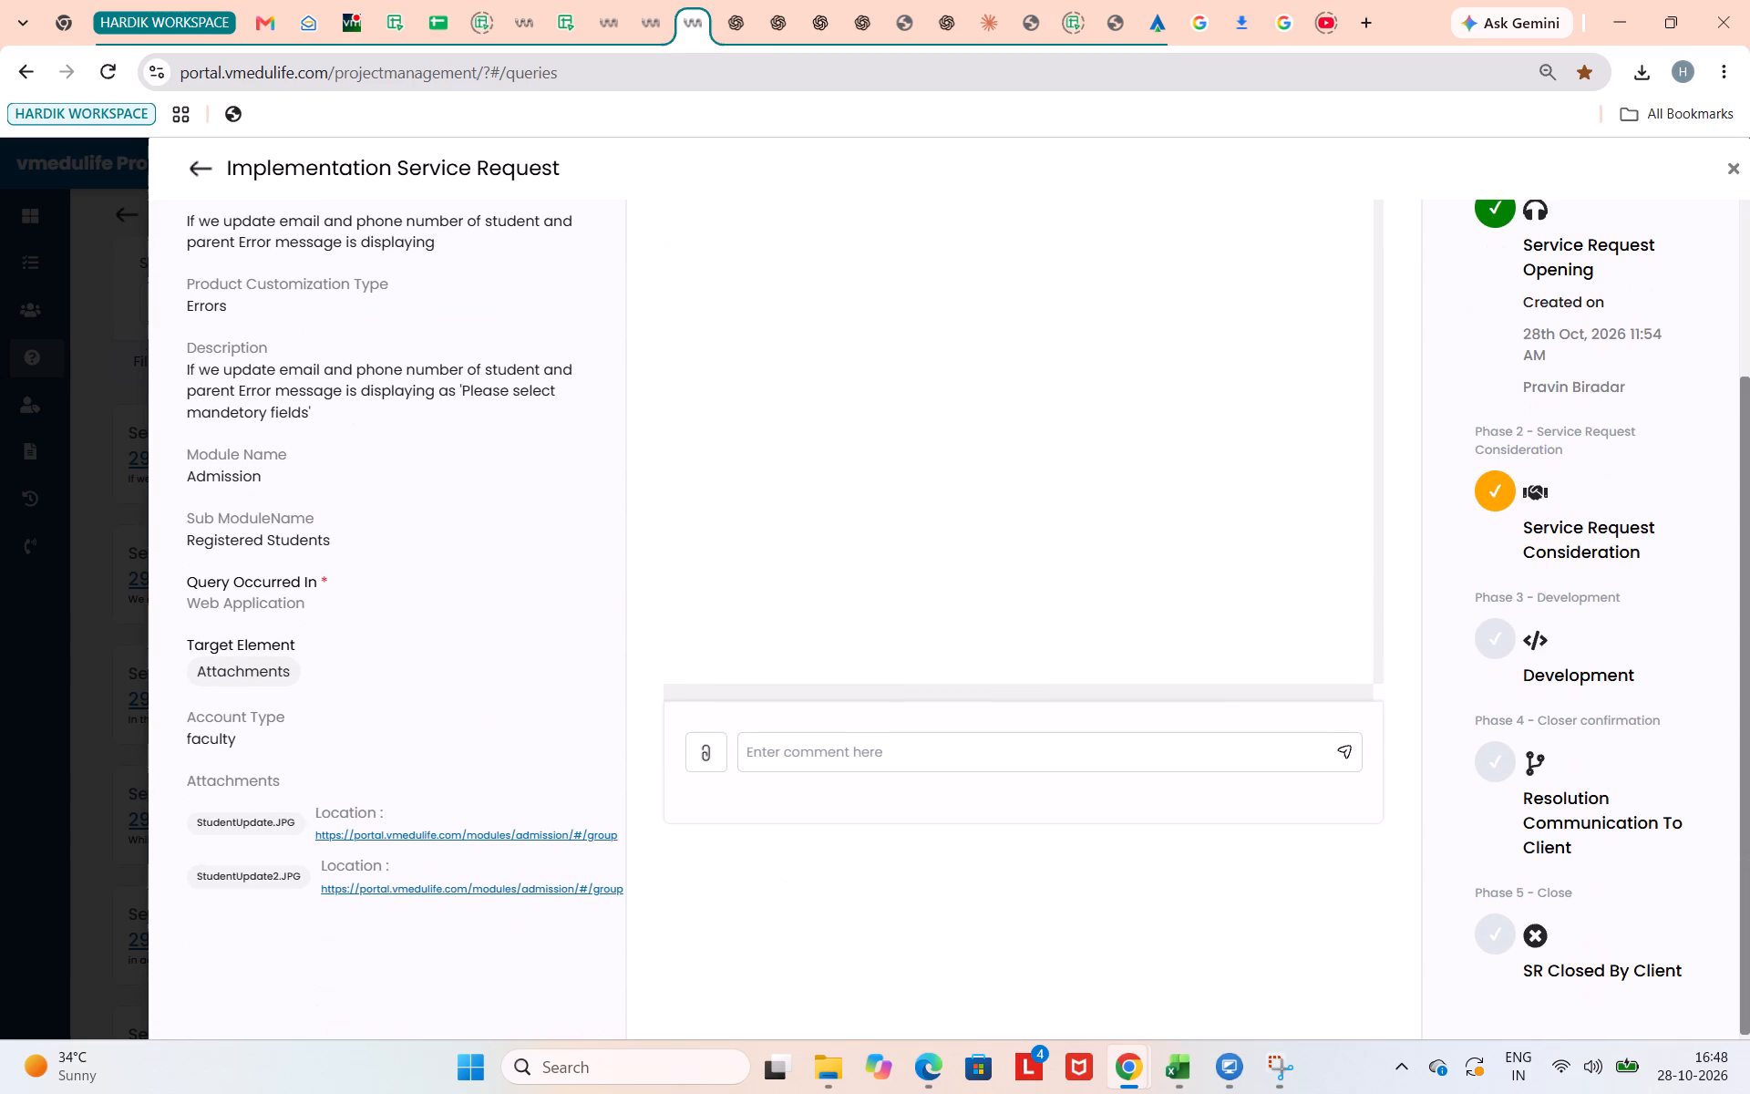
scroll(346, 592, "up", 2)
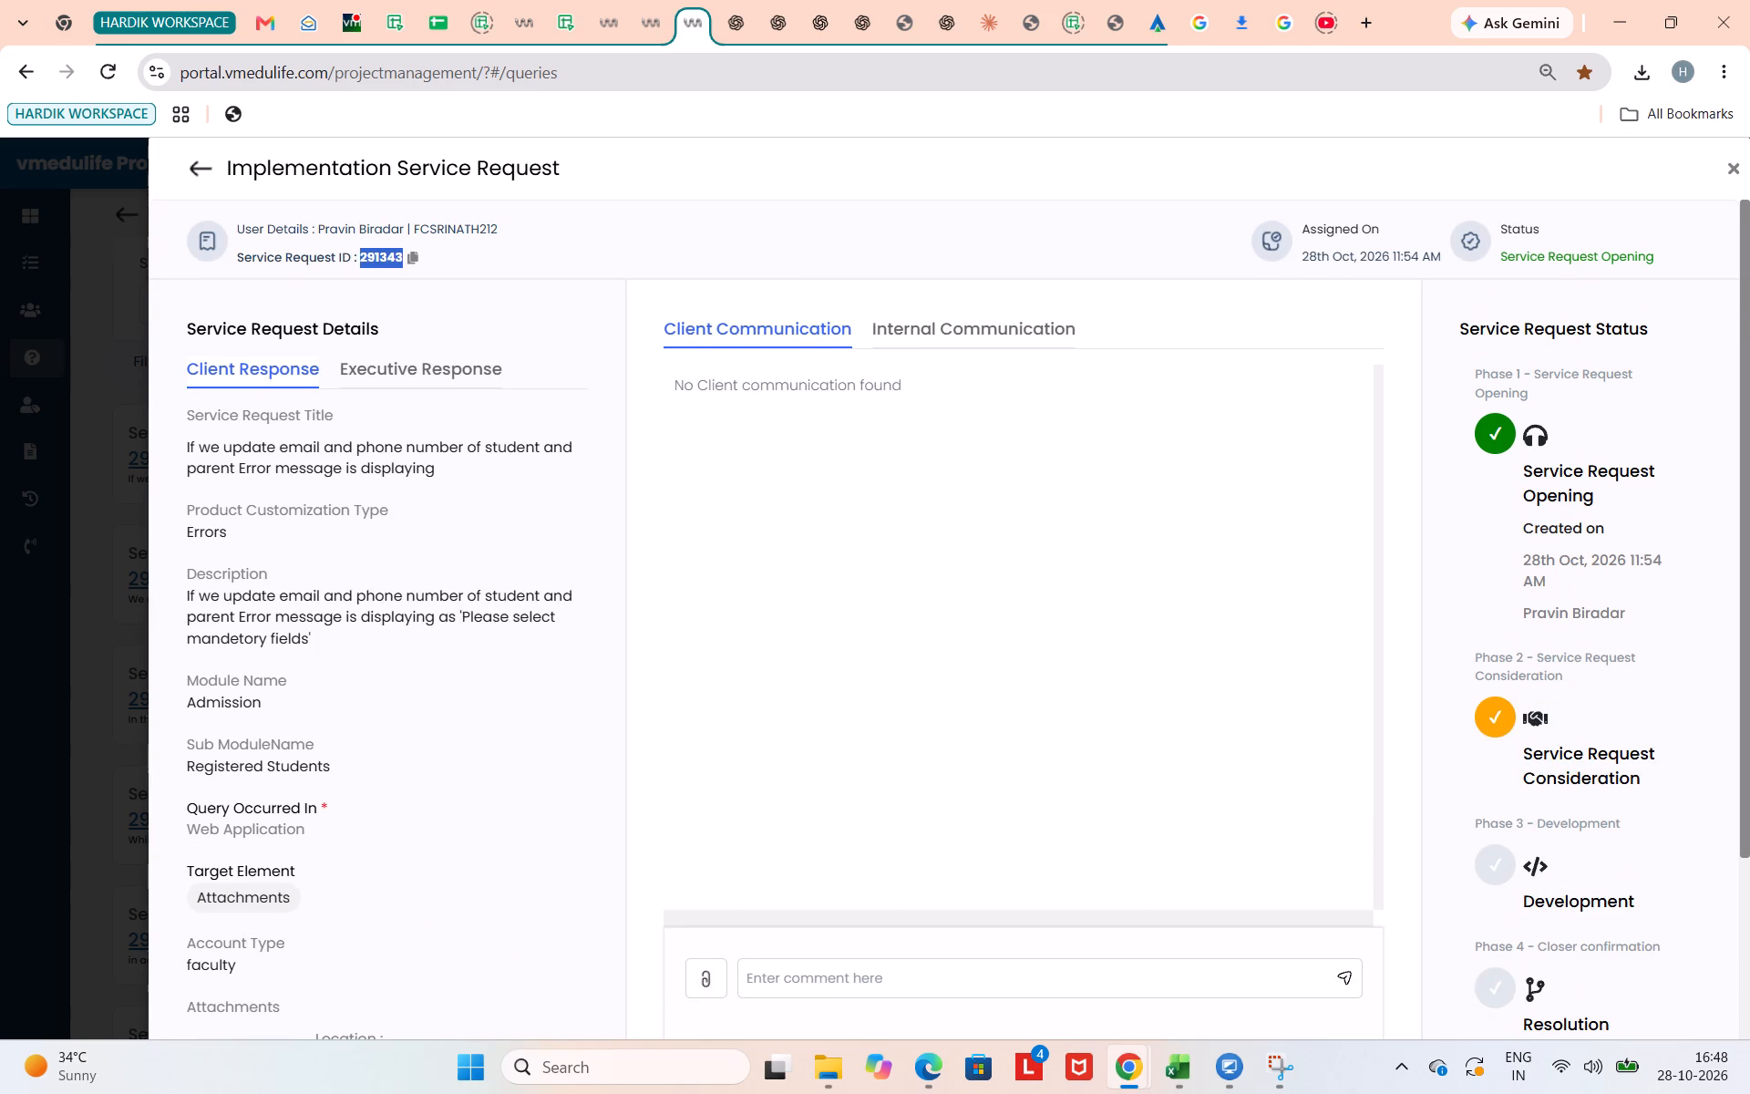
scroll(367, 690, "down", 4)
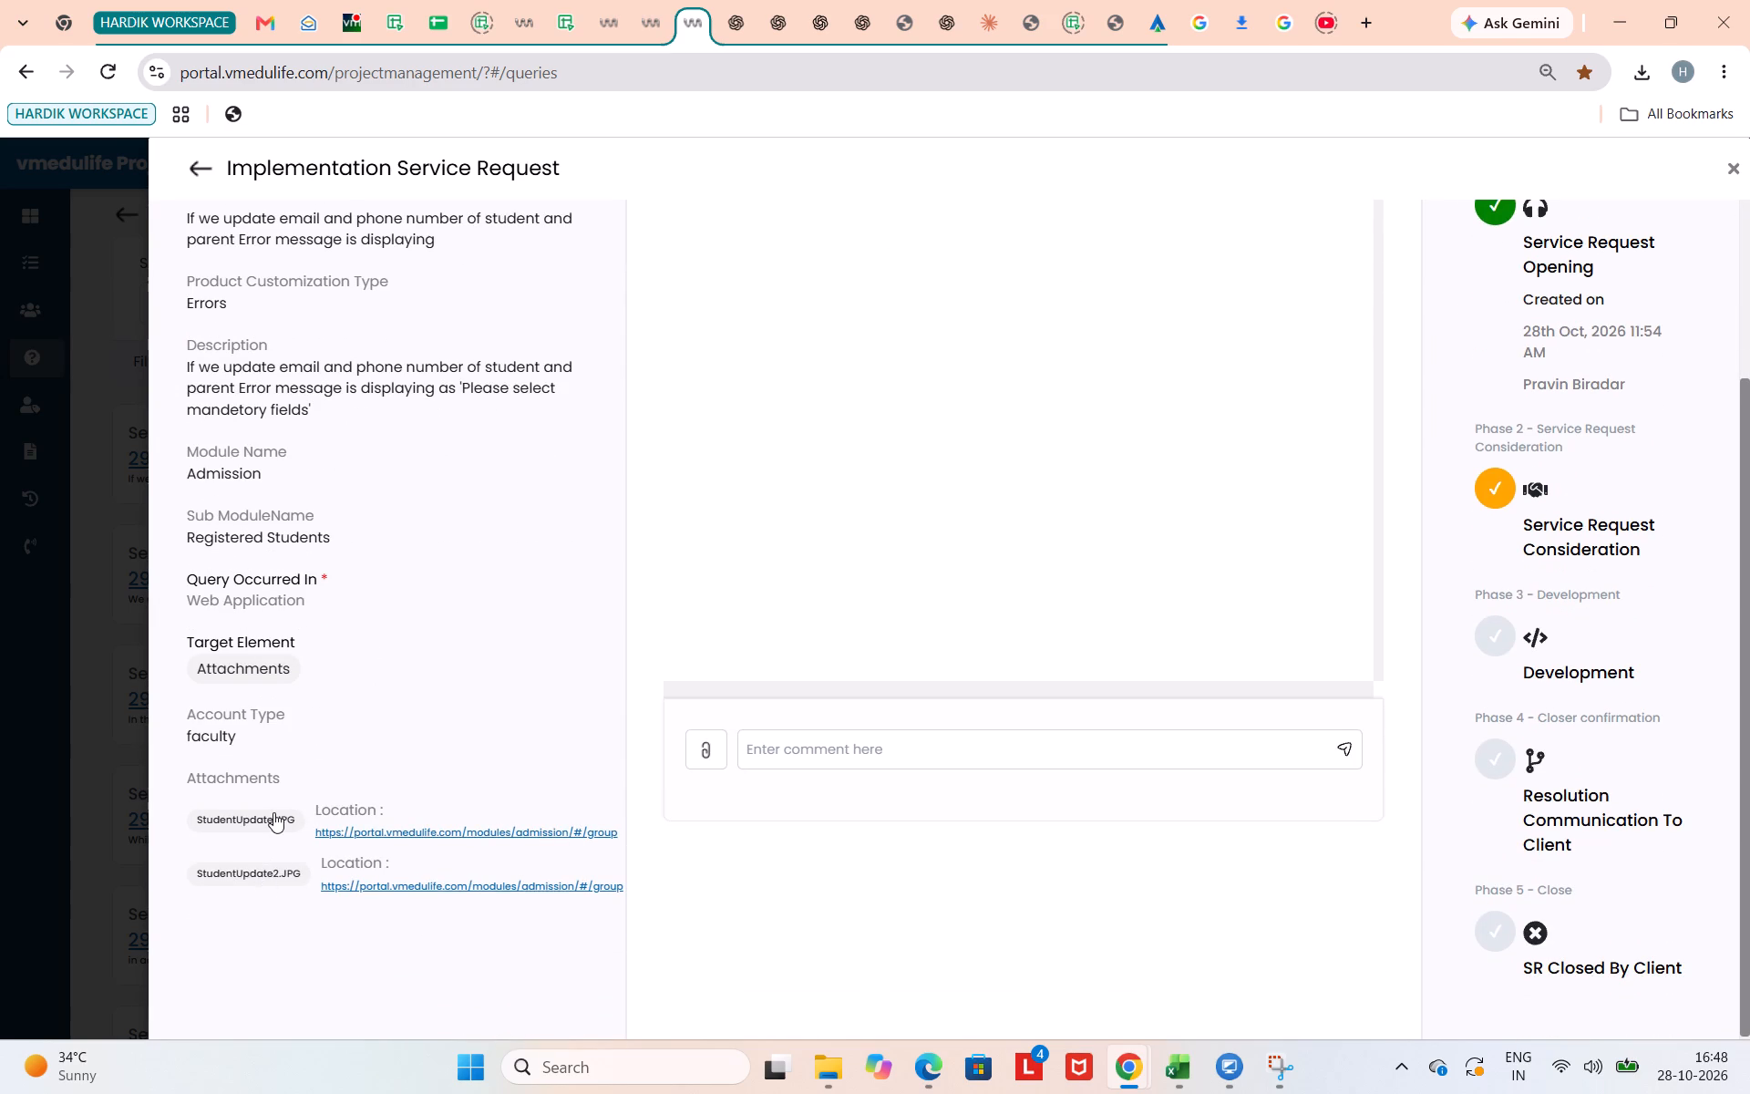
left_click(273, 812)
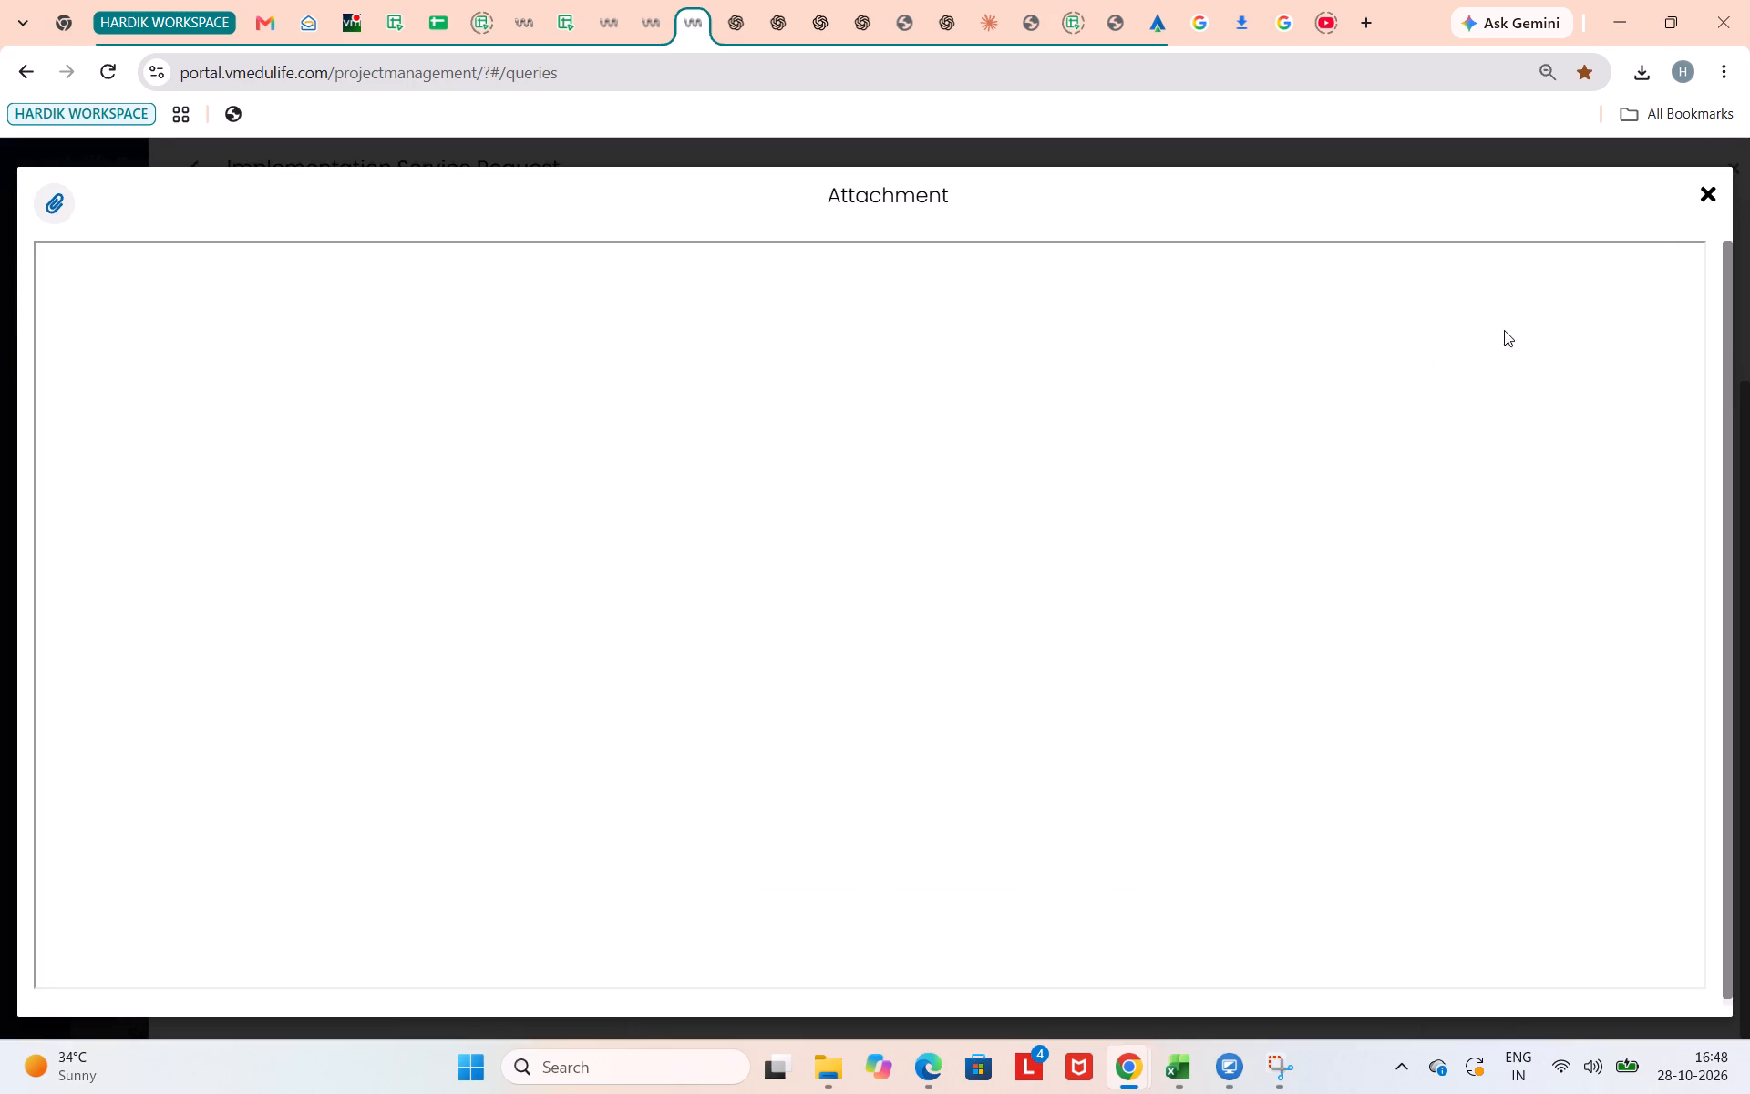
left_click(1705, 197)
scroll(661, 414, "up", 3)
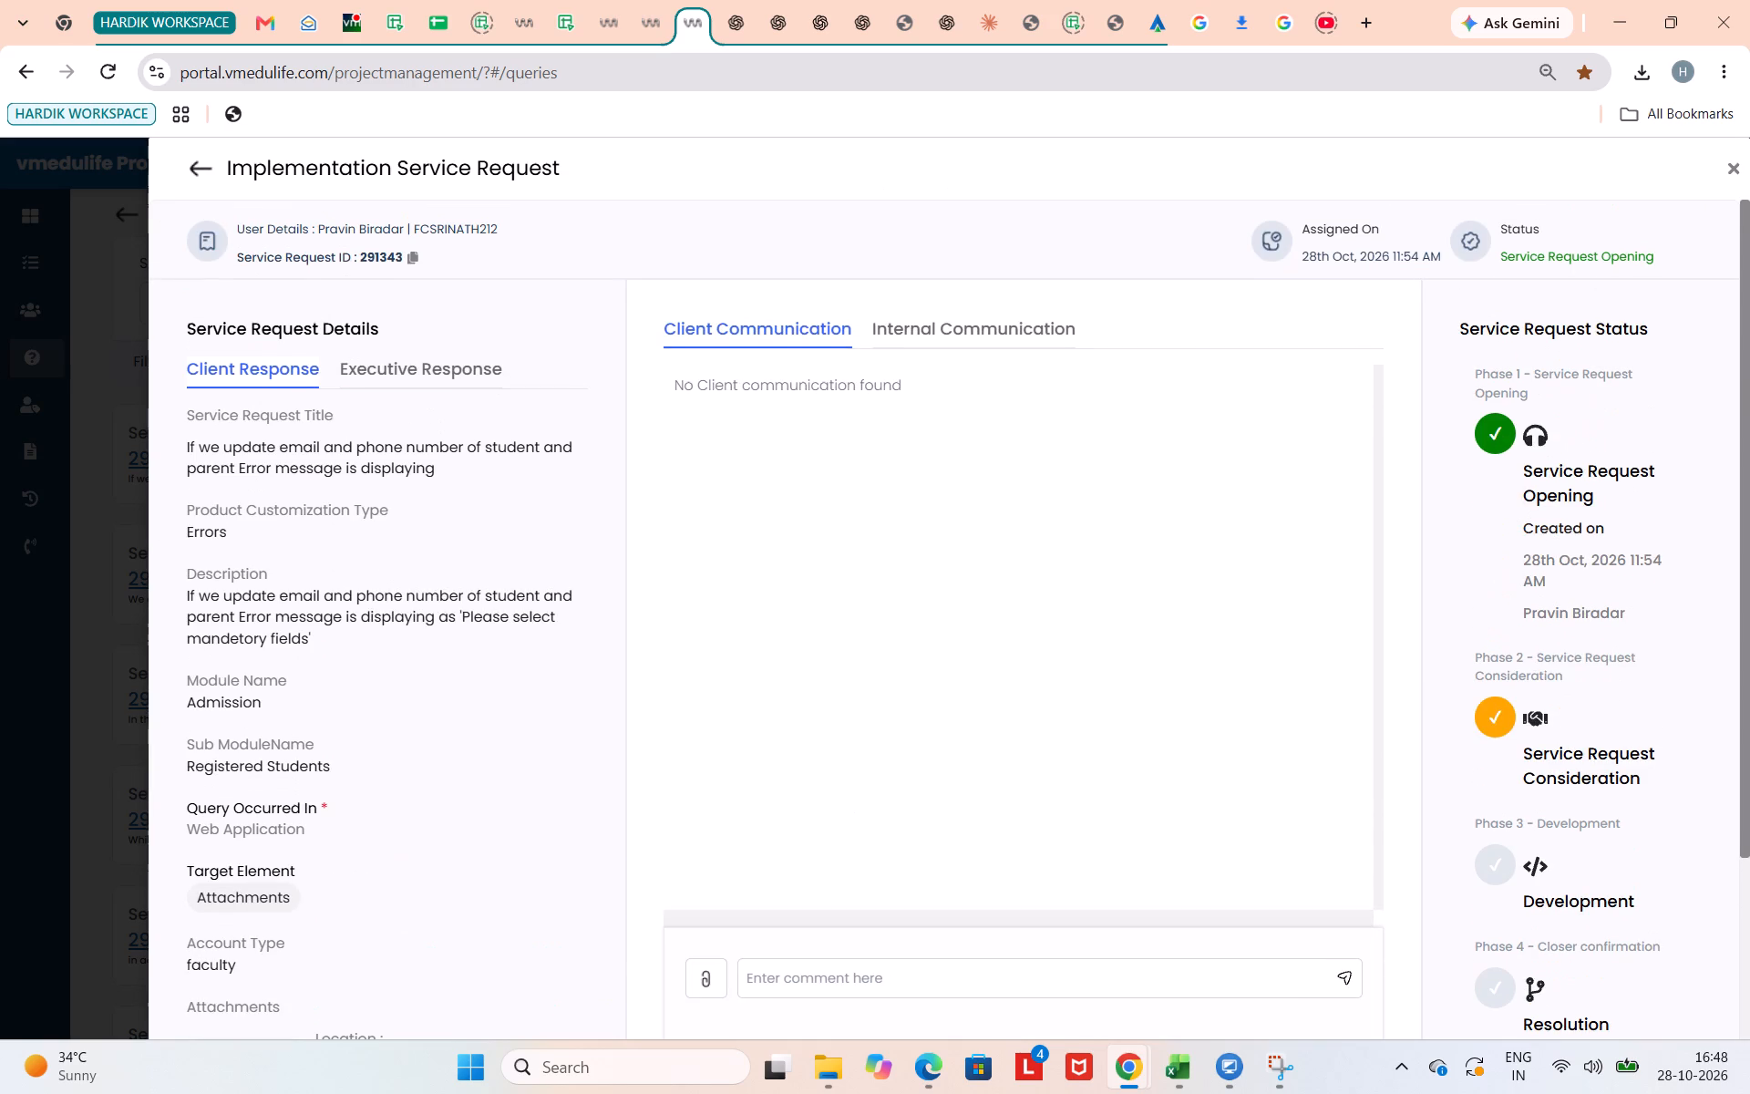
Read the title and description of service request 291343 to understand the reported error.
left_click_drag(211, 457, 441, 487)
left_click(375, 465)
left_click(525, 452)
left_click_drag(221, 475, 378, 480)
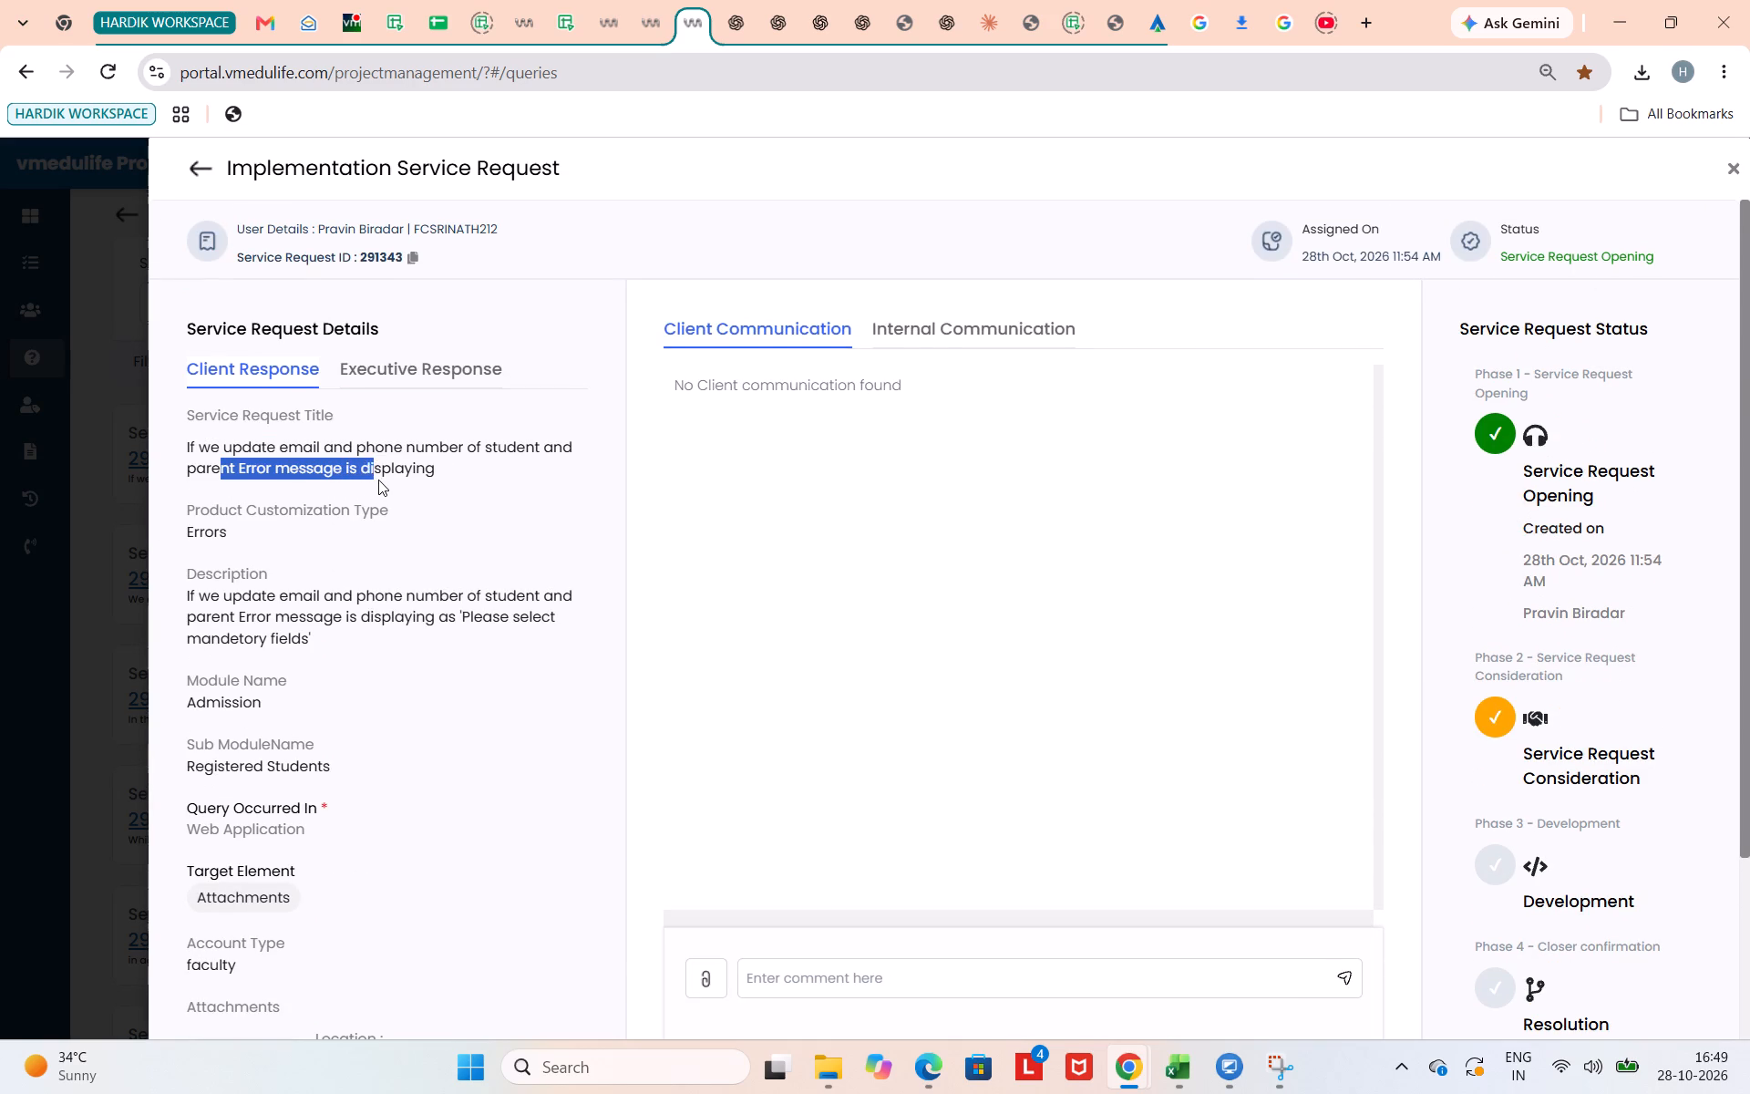
left_click_drag(378, 480, 408, 476)
left_click(418, 476)
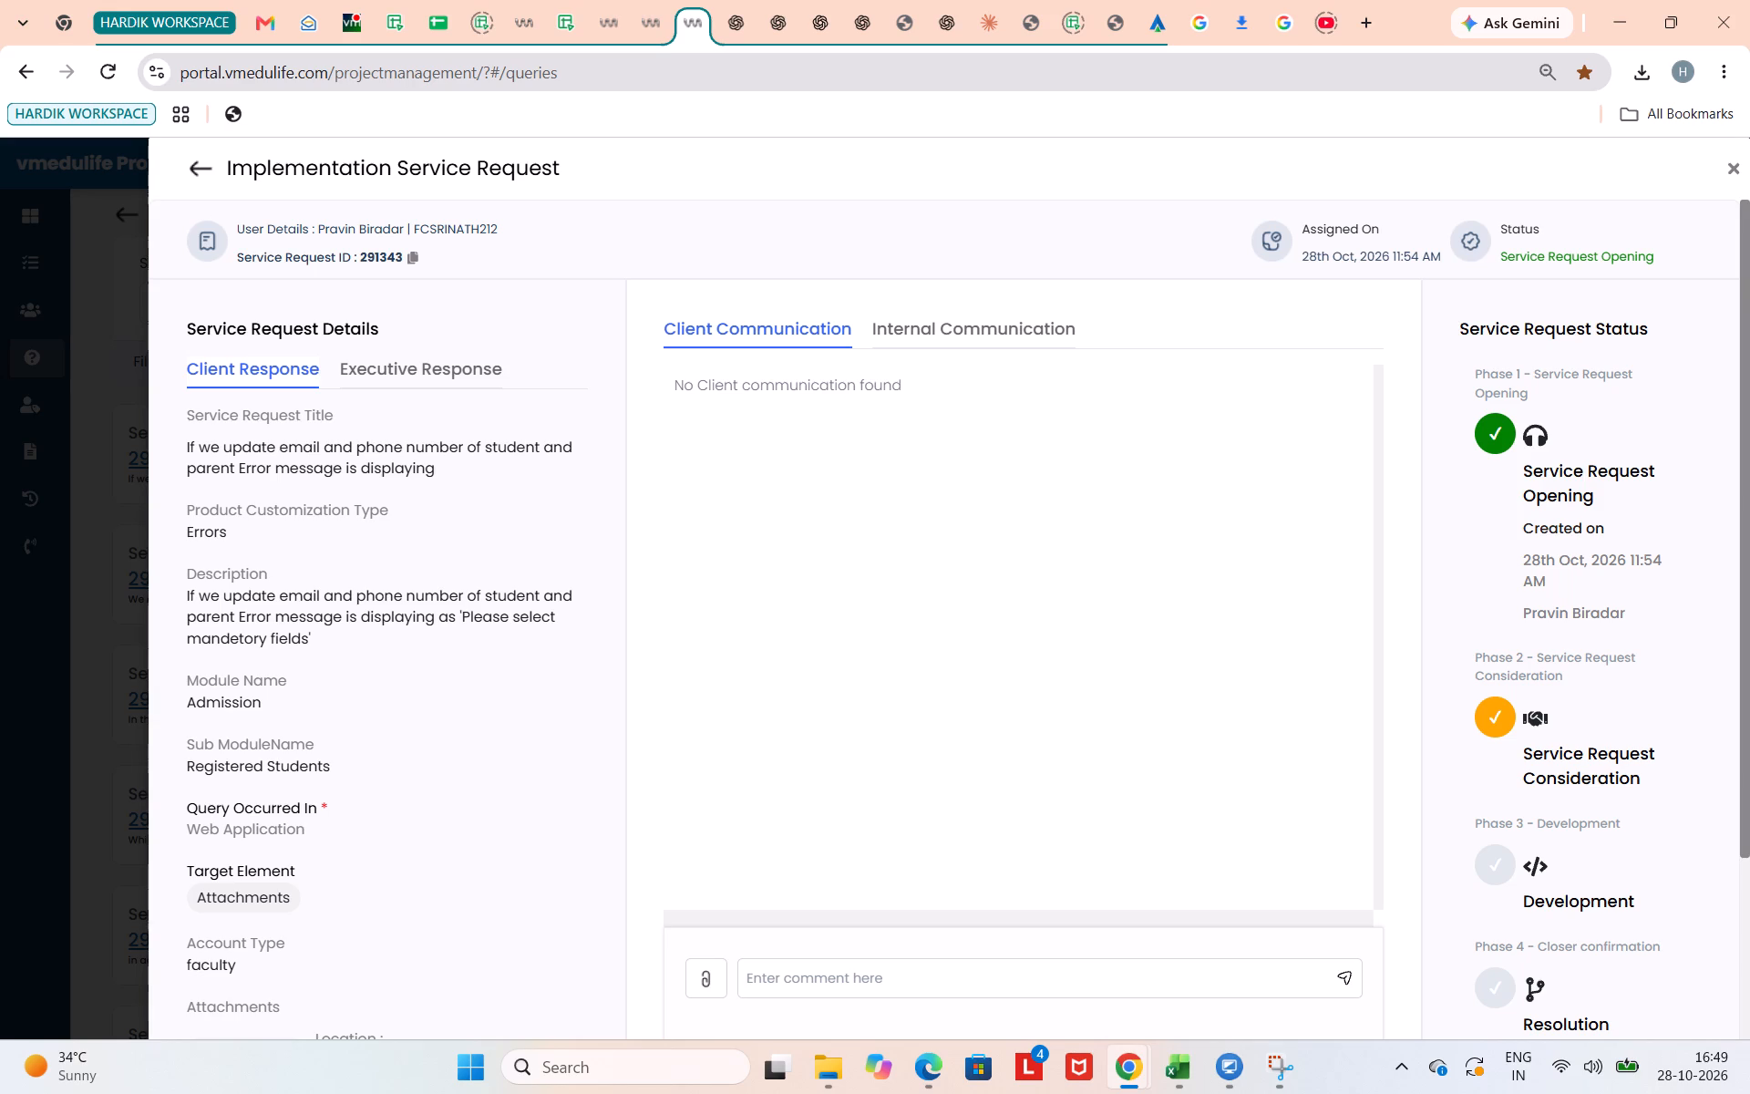
left_click_drag(223, 600, 293, 631)
left_click(293, 631)
Check the attachments StudentUpdate2.JPG and StudentUpdate.JPG of service request 291343 against the error described in its description.
left_click_drag(191, 591, 255, 642)
scroll(479, 532, "up", 3)
left_click(343, 406)
left_click(461, 617)
scroll(335, 649, "down", 4)
left_click(274, 855)
left_click(274, 864)
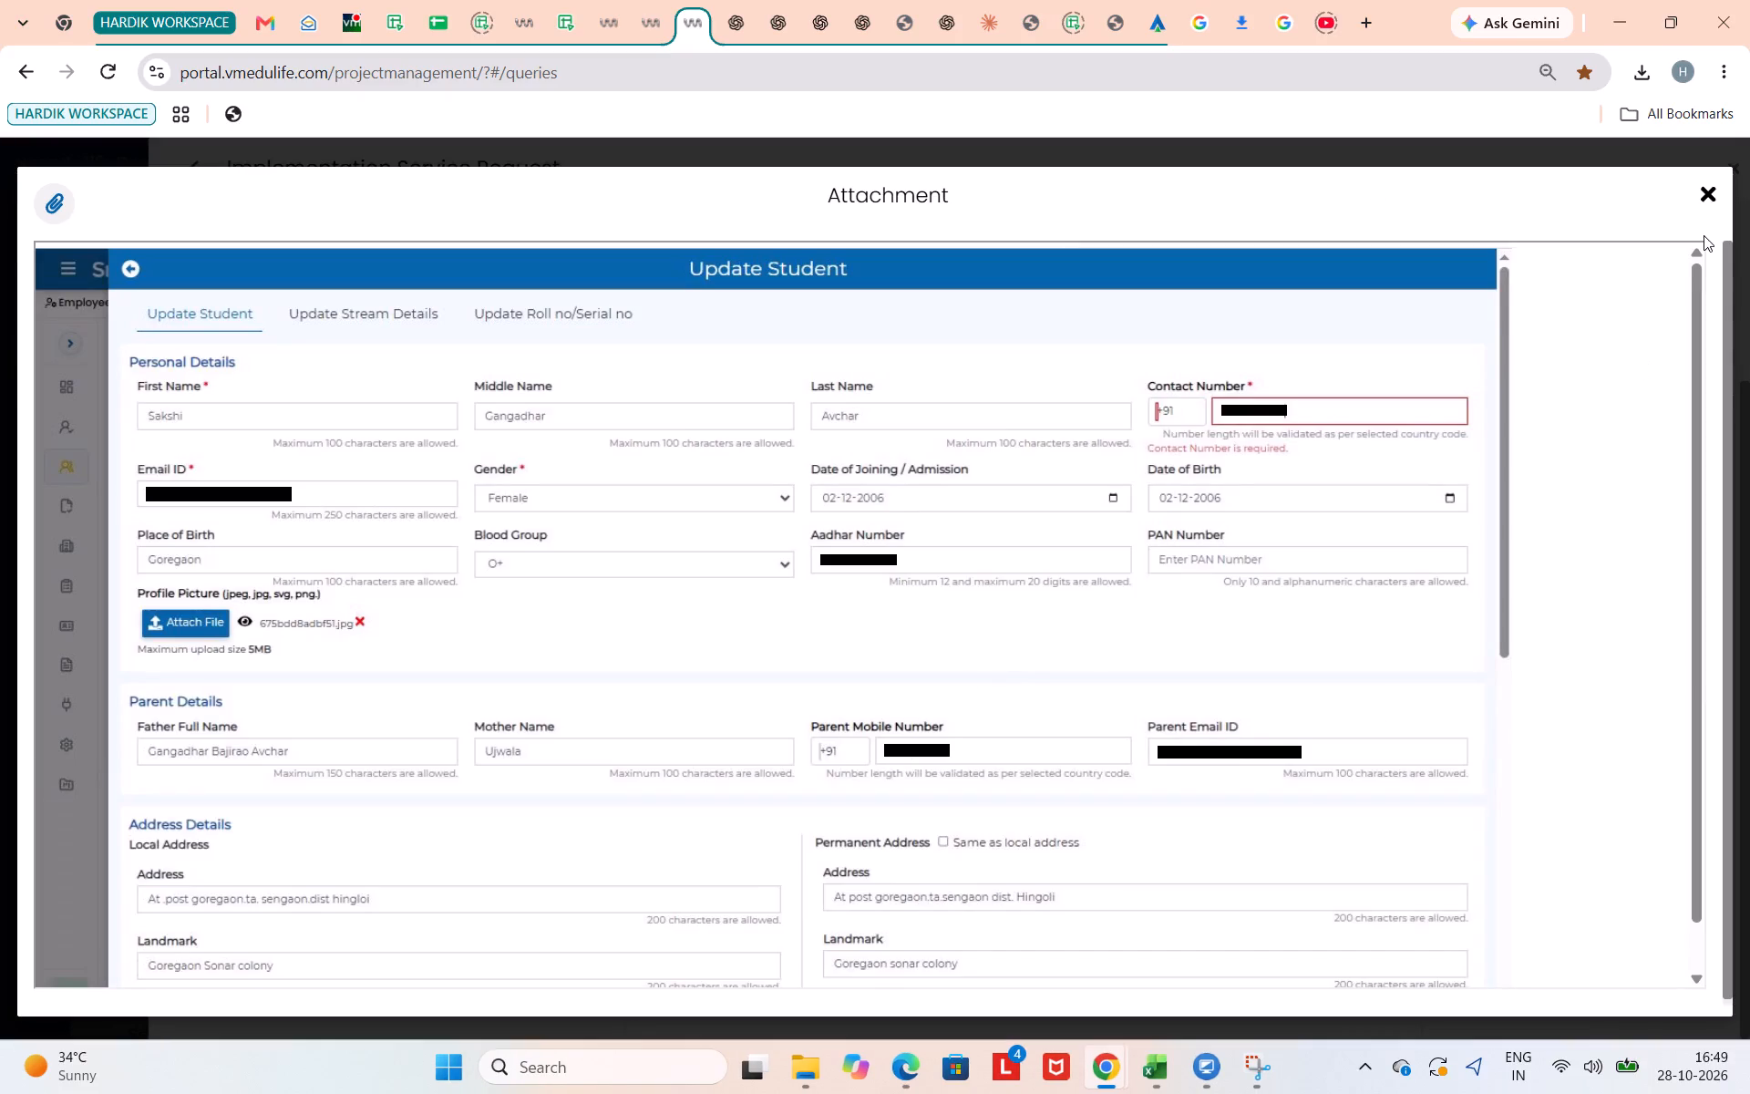
left_click(1703, 190)
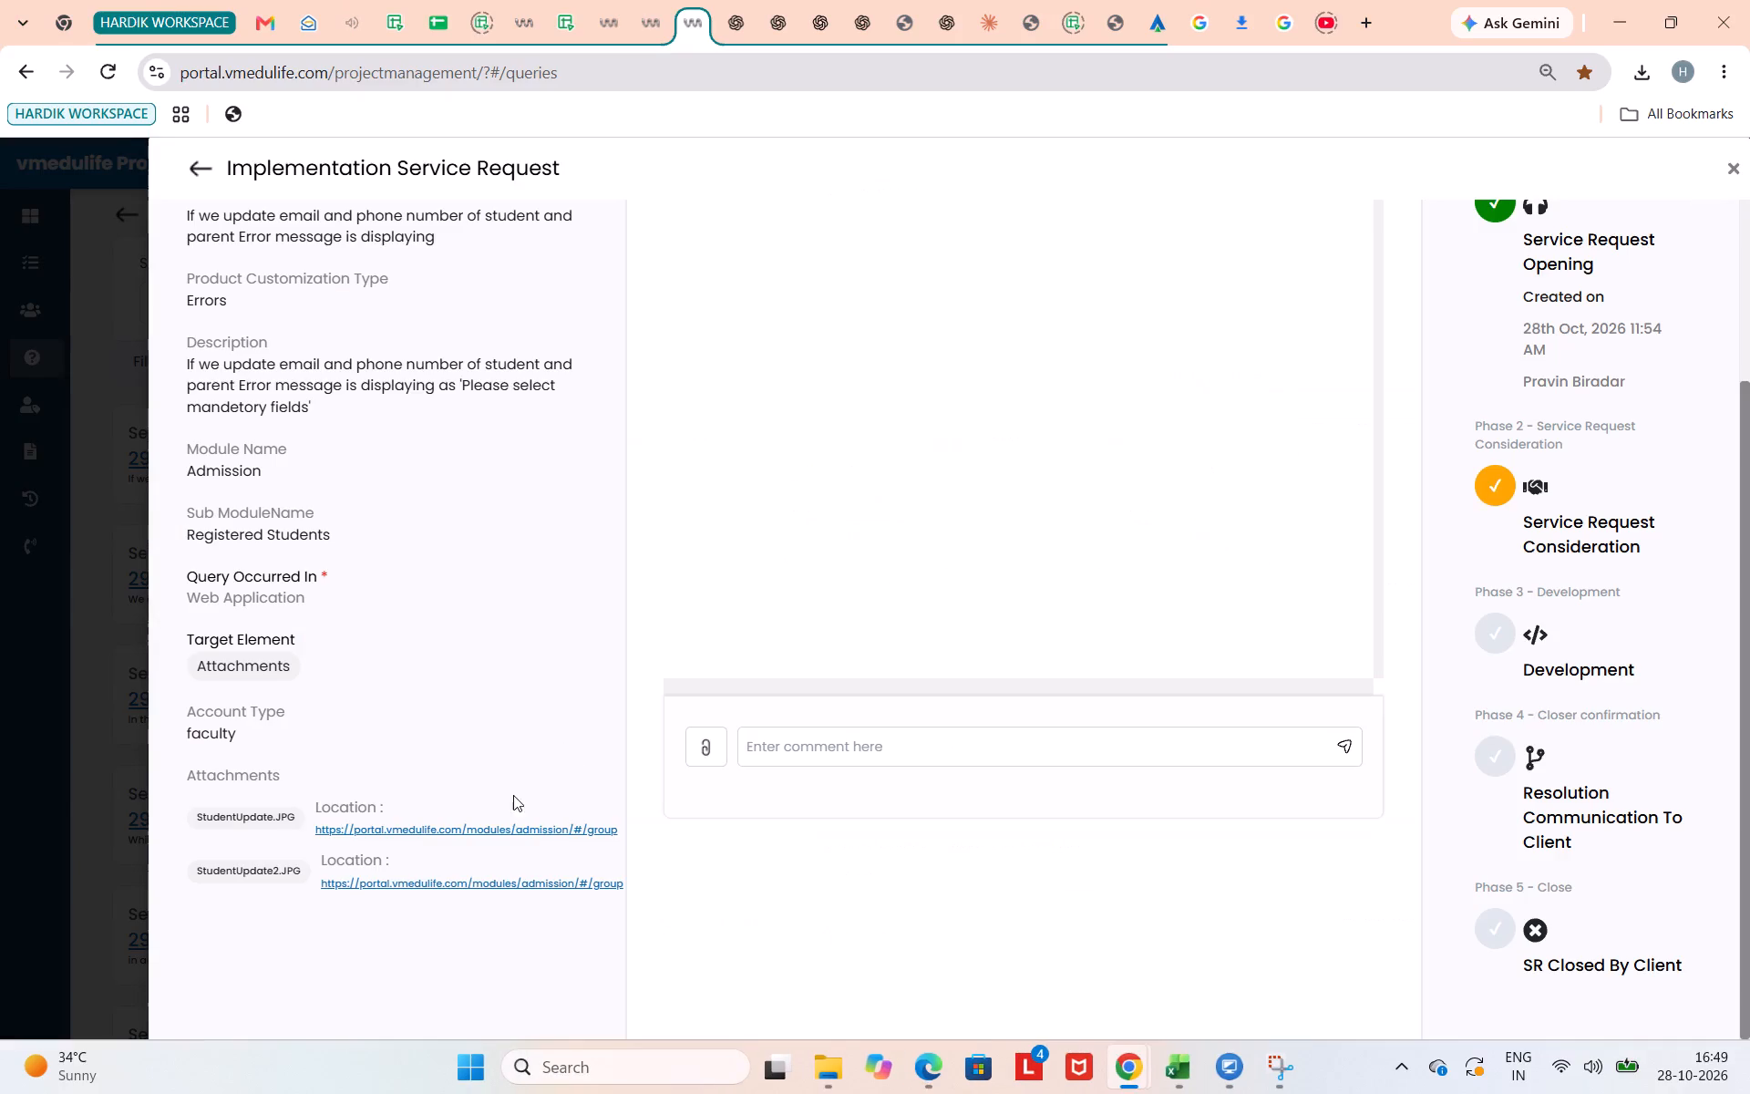
left_click(275, 814)
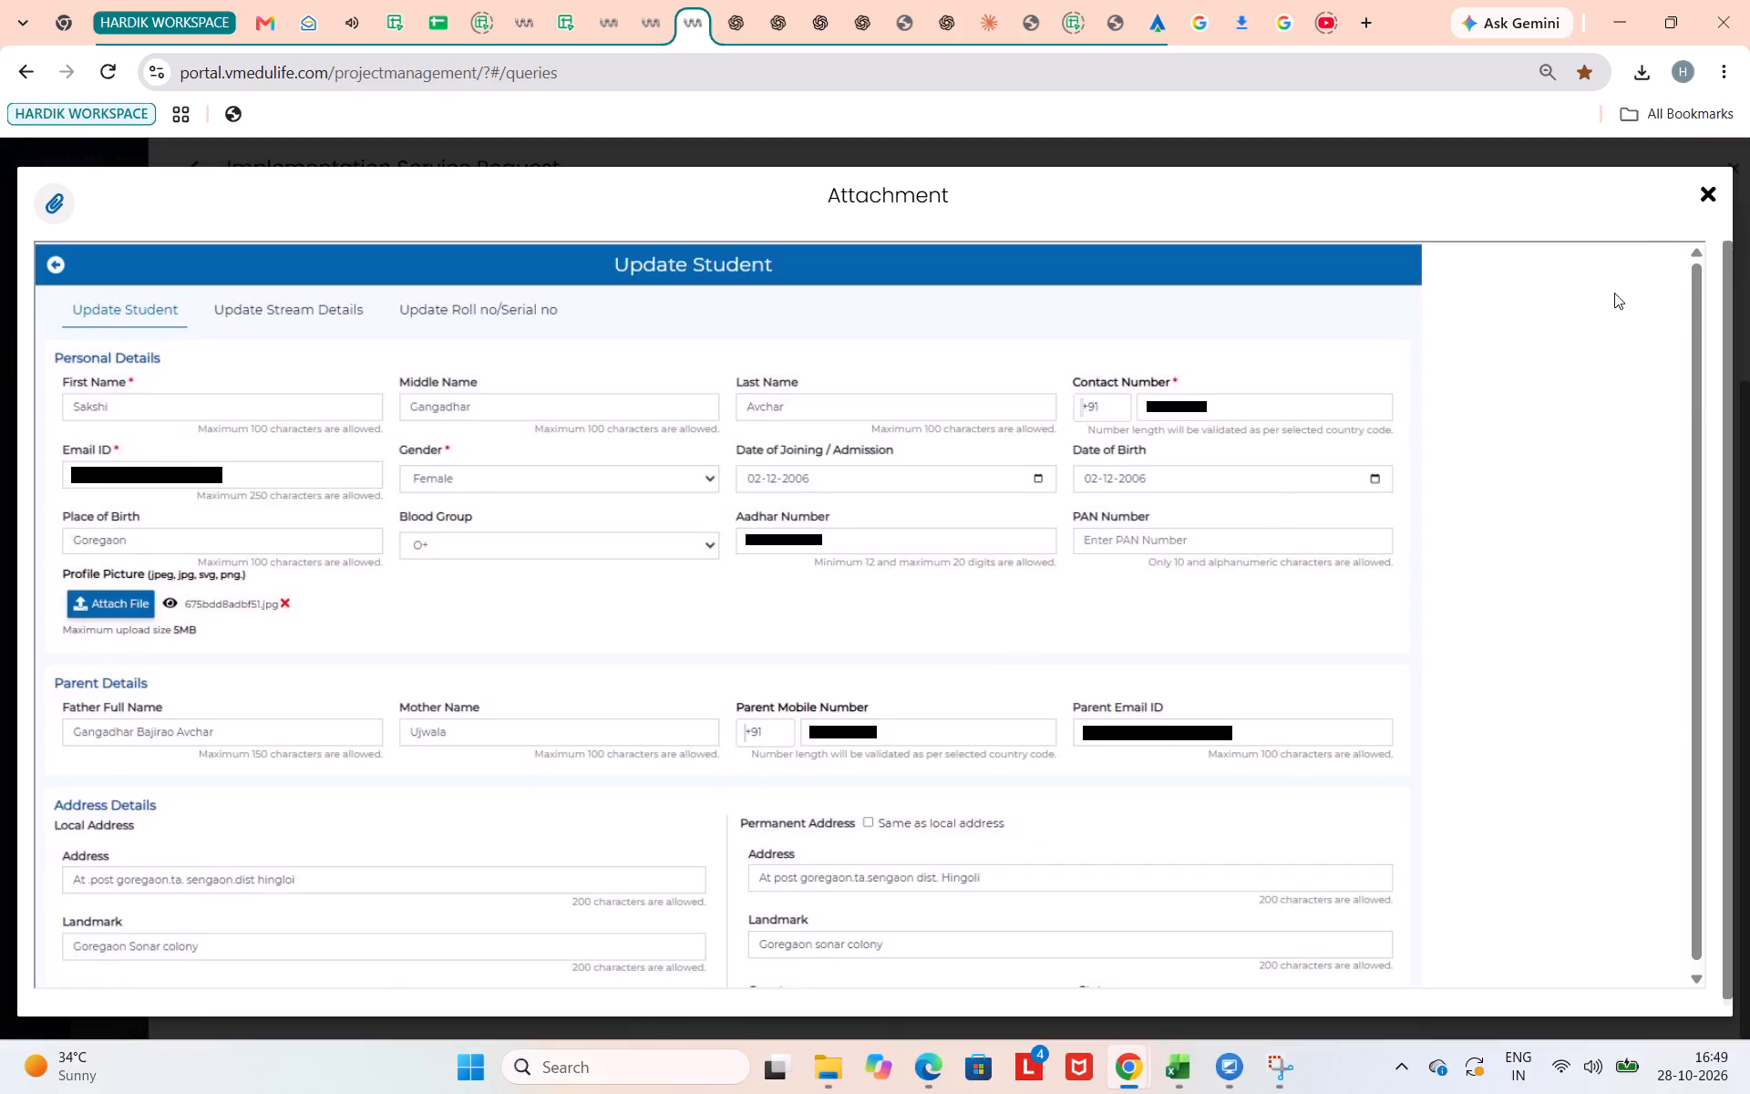
left_click(1709, 198)
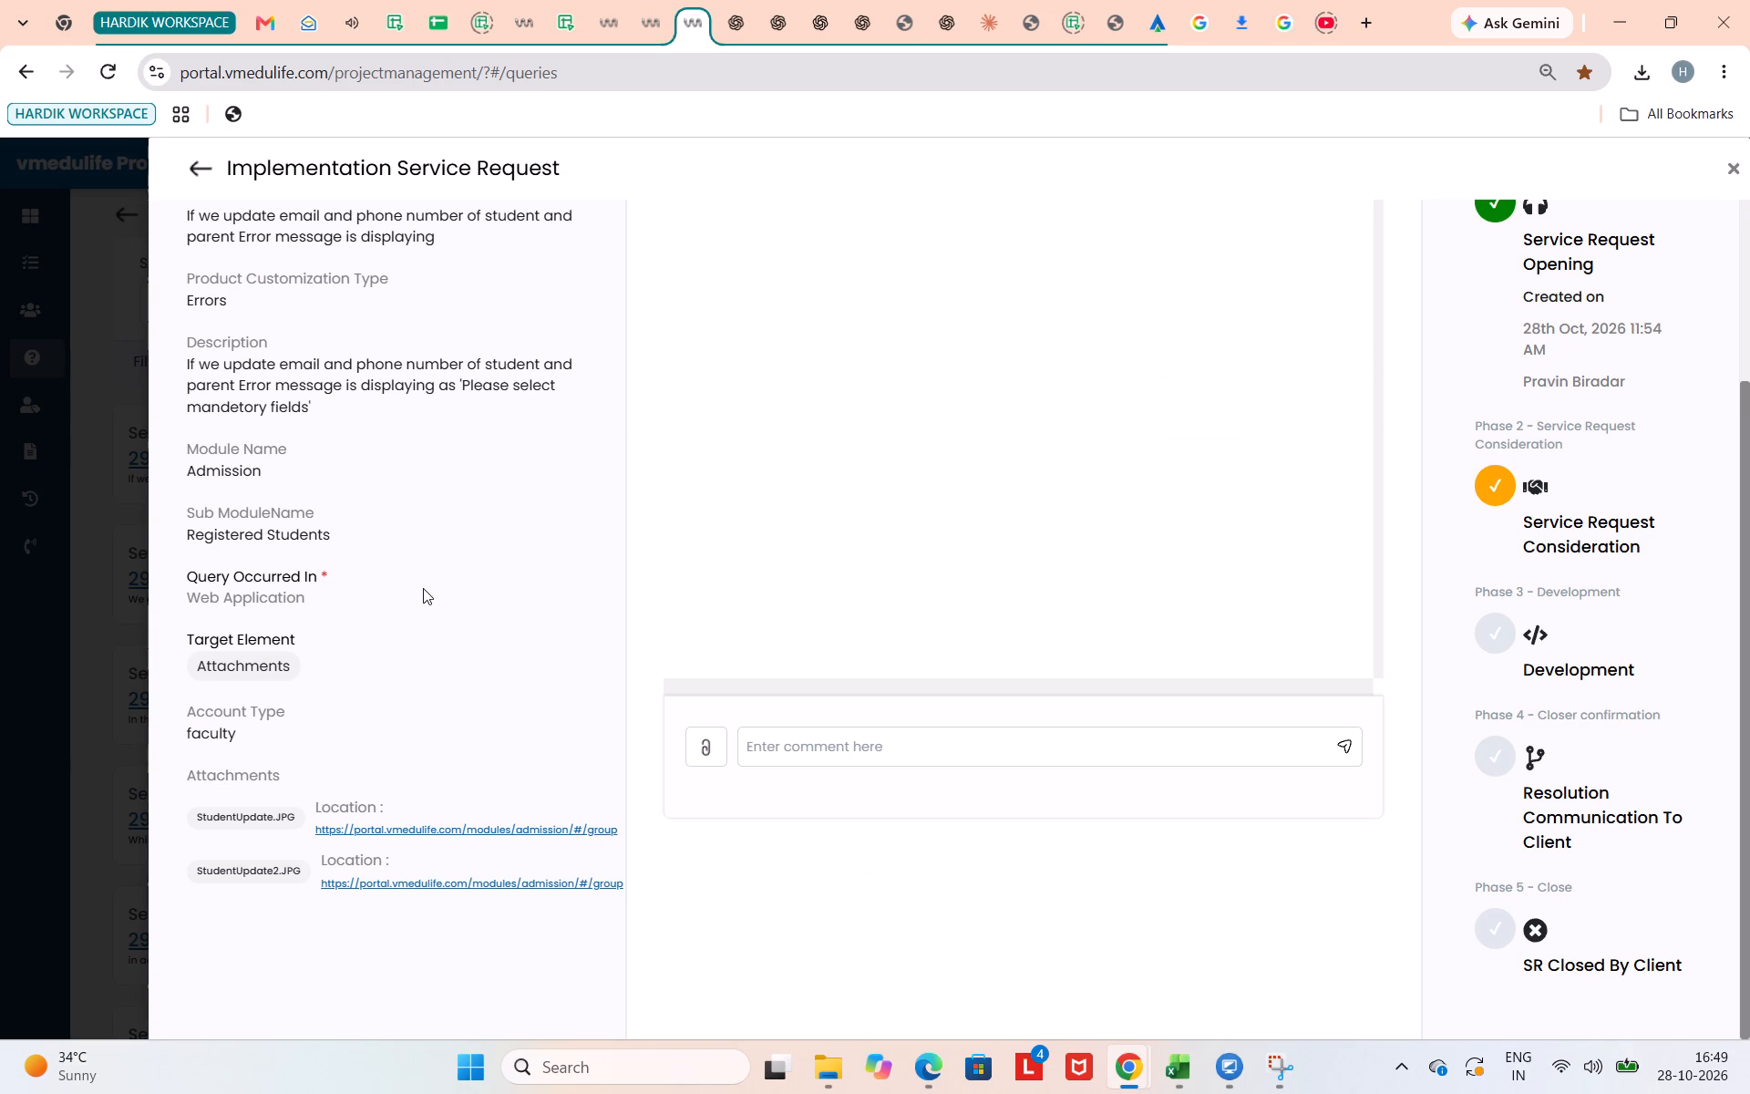
scroll(423, 588, "up", 3)
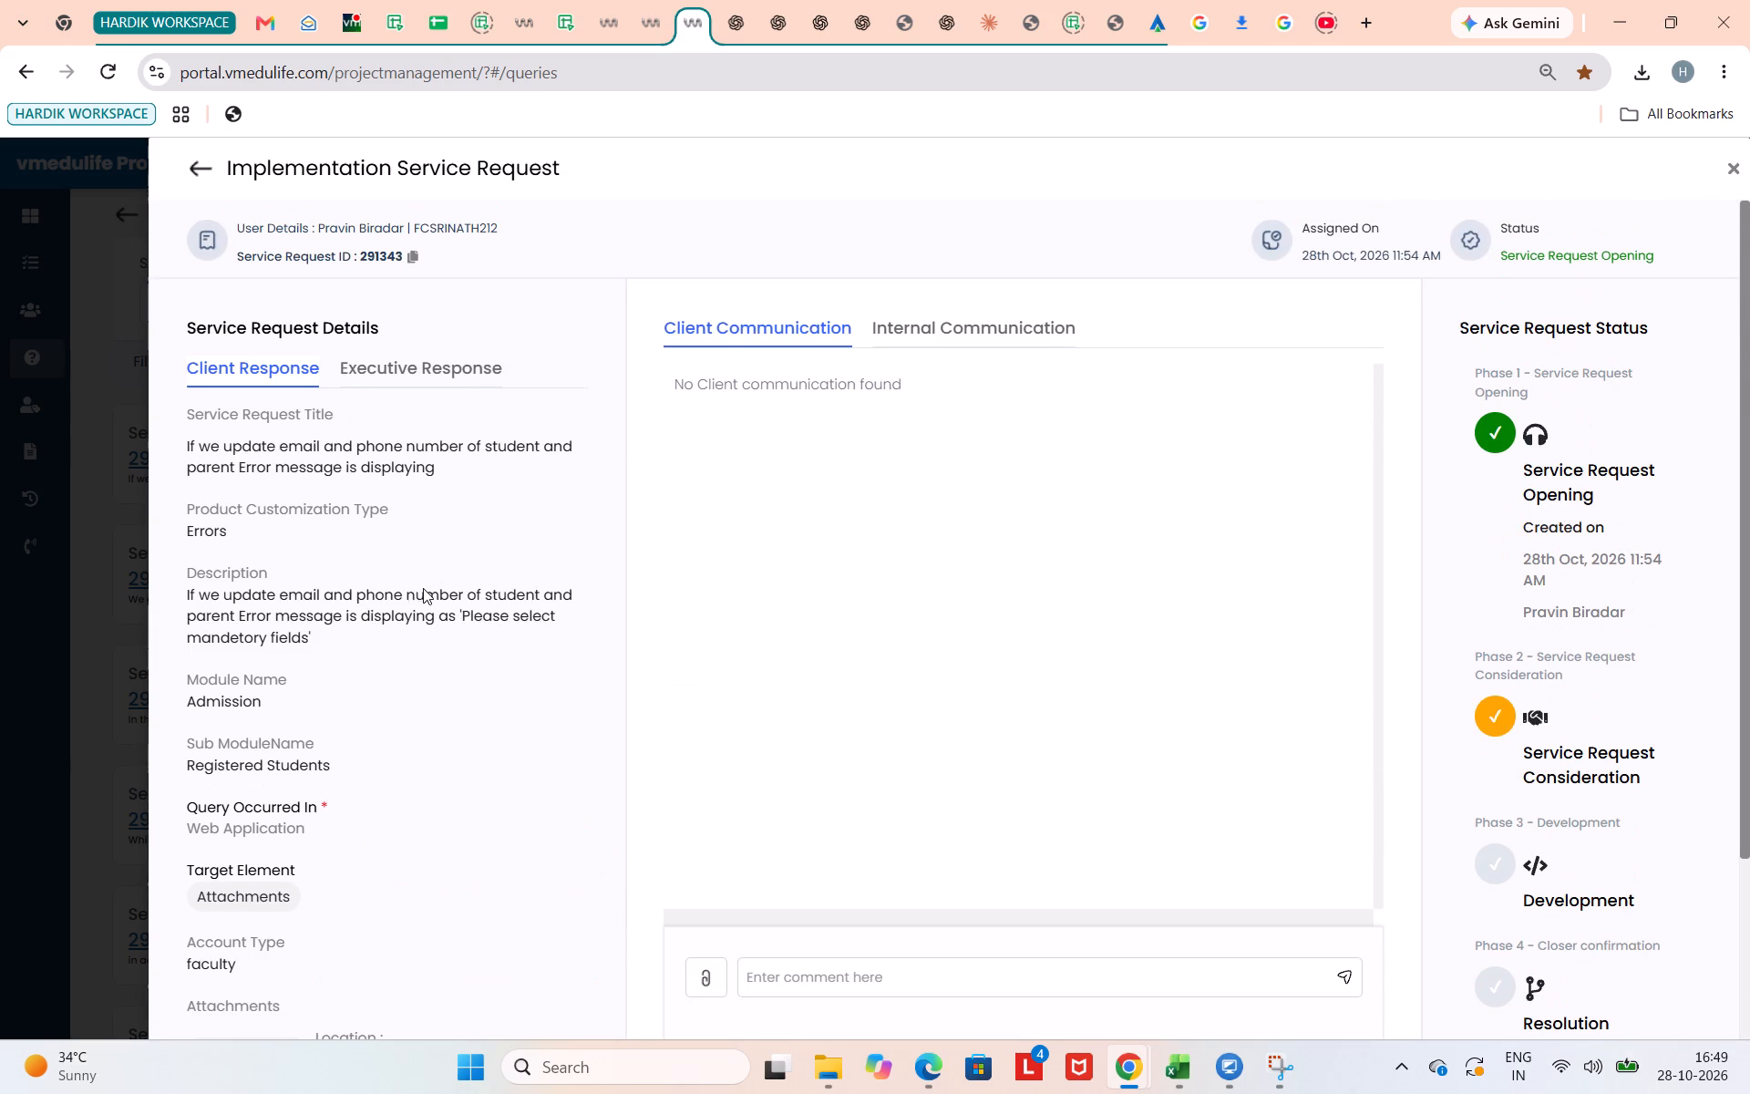
left_click_drag(437, 620, 492, 637)
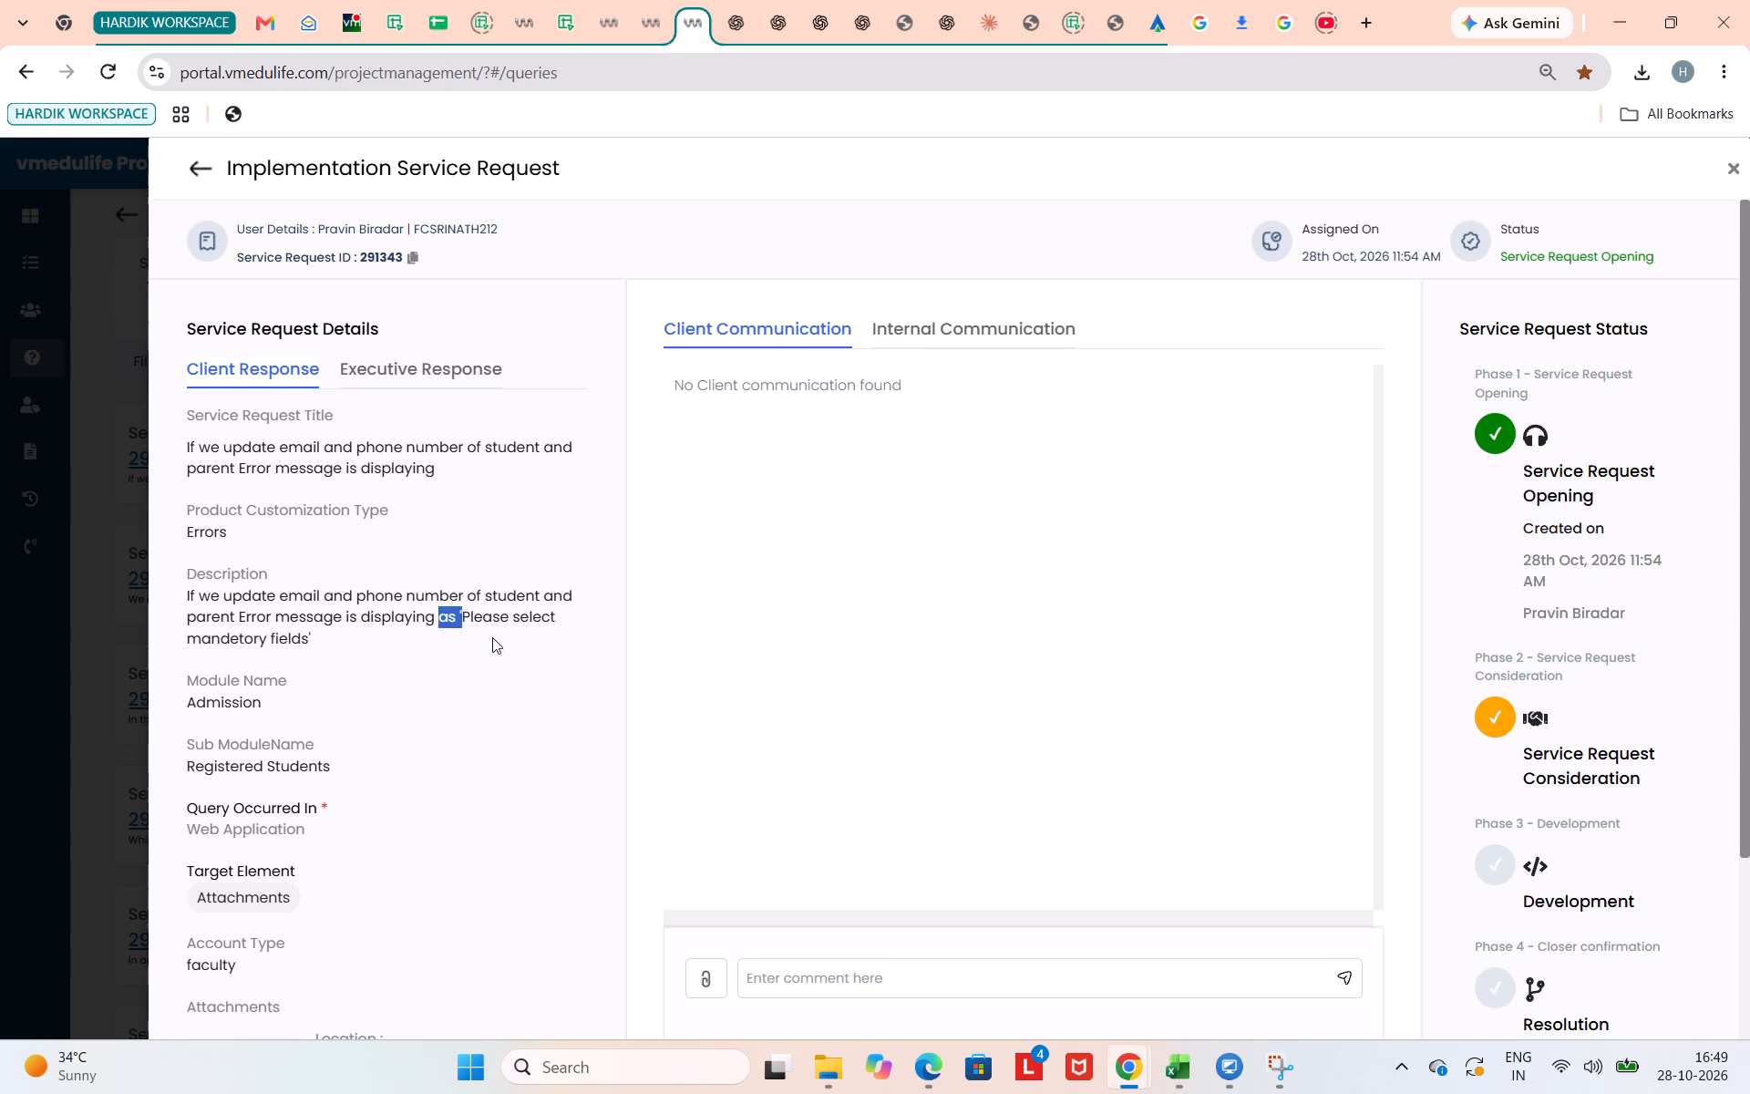
left_click(284, 641)
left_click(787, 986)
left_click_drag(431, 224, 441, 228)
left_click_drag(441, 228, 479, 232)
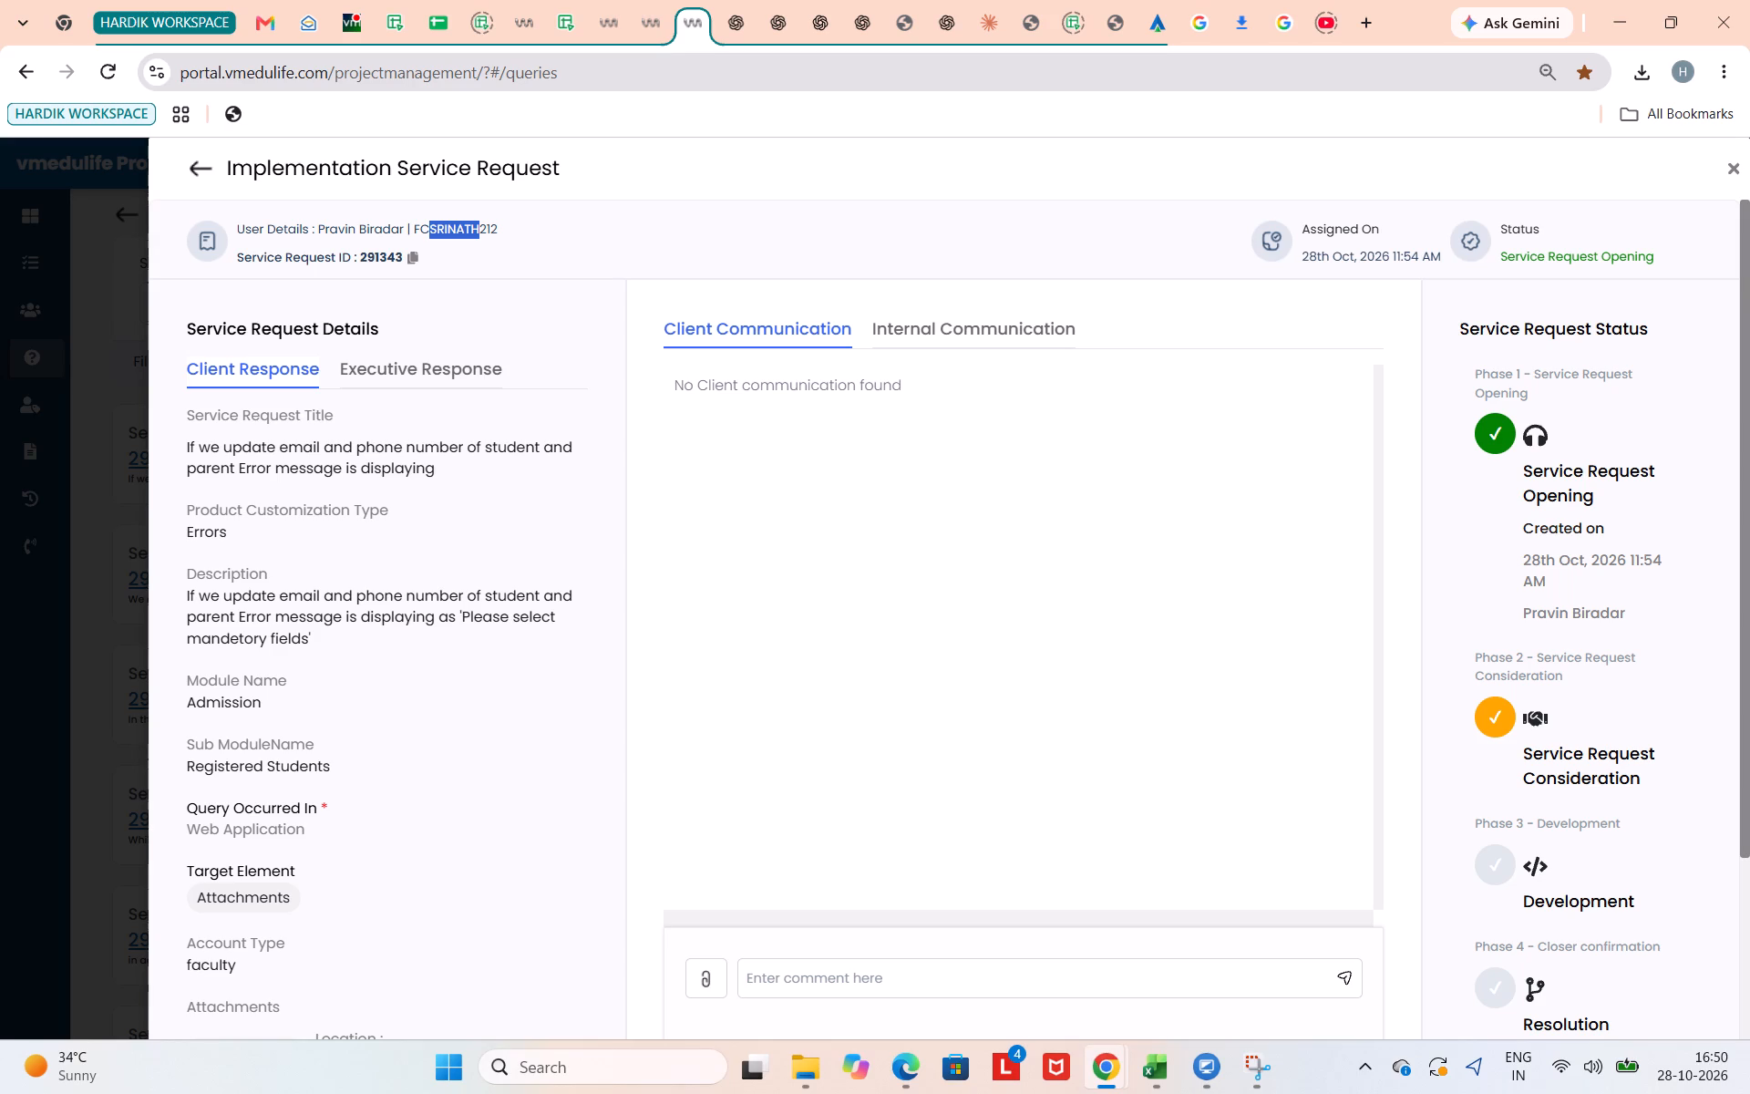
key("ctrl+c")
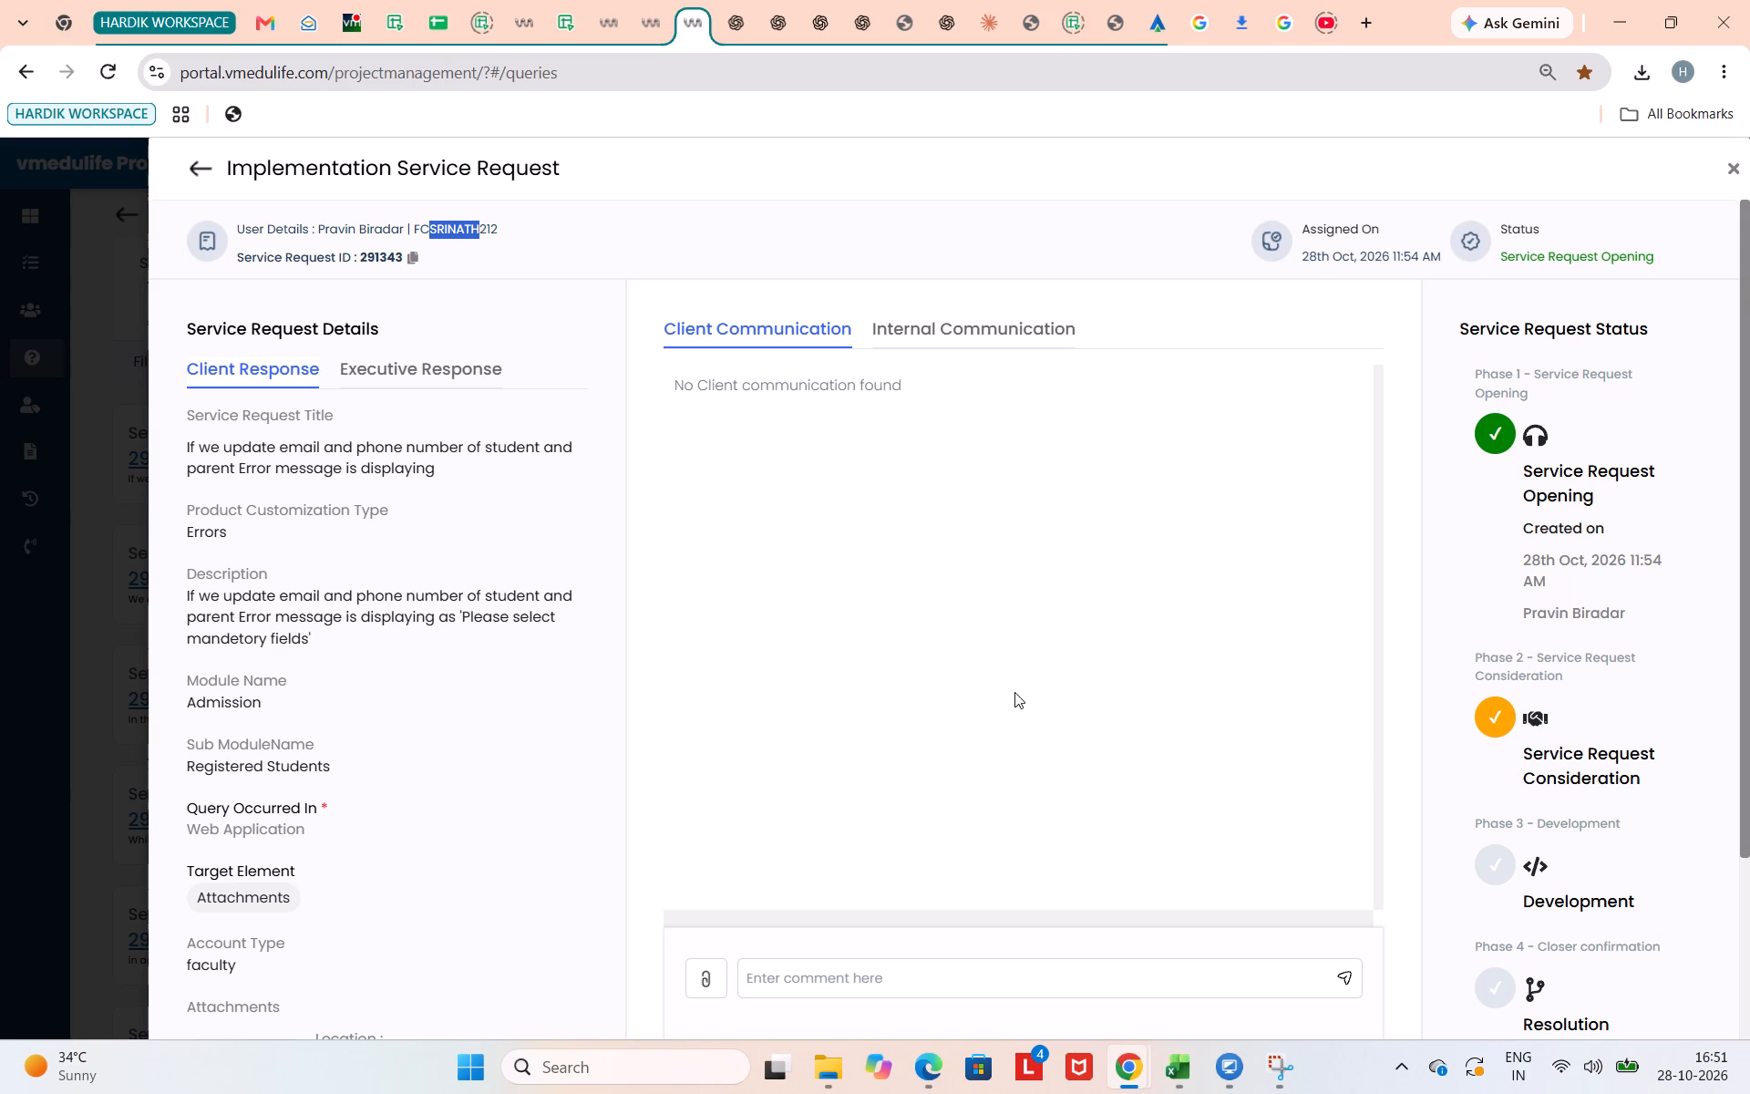
Look again at the attachments StudentUpdate2.JPG and StudentUpdate.JPG and return to the start of the request details.
left_click(579, 547)
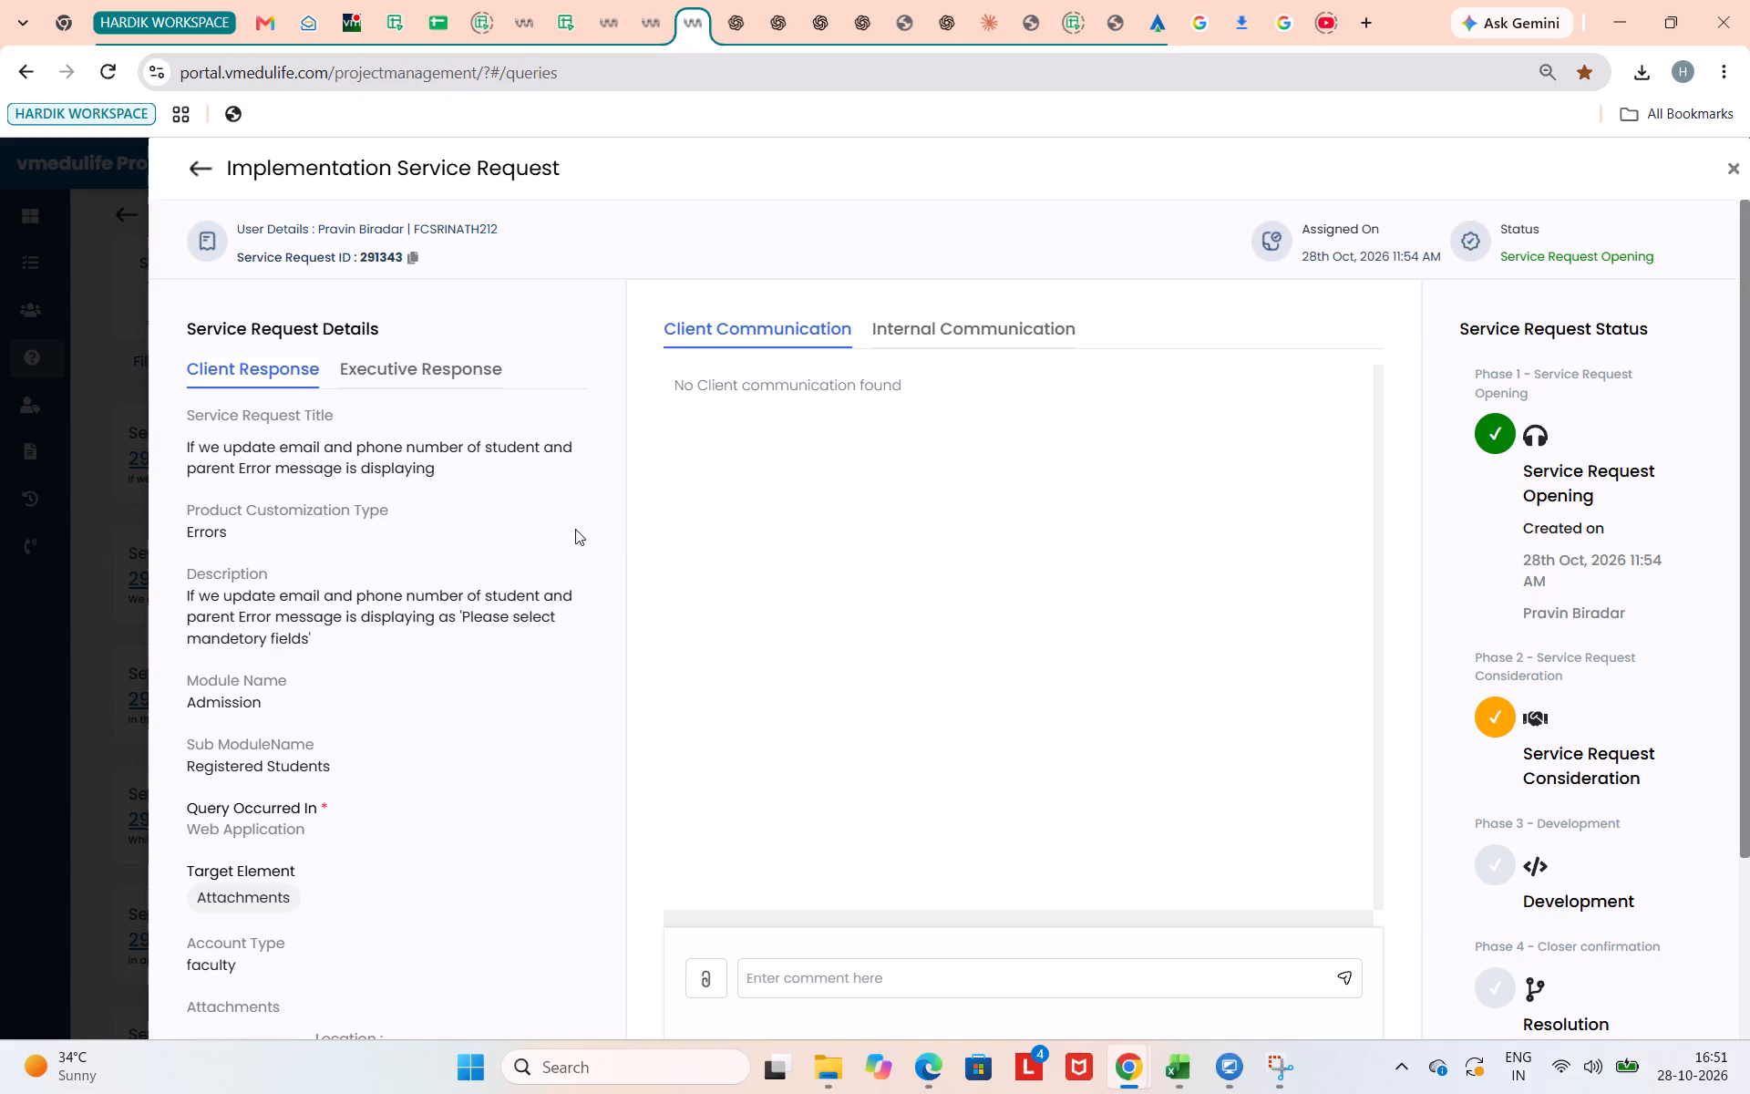
scroll(422, 558, "down", 6)
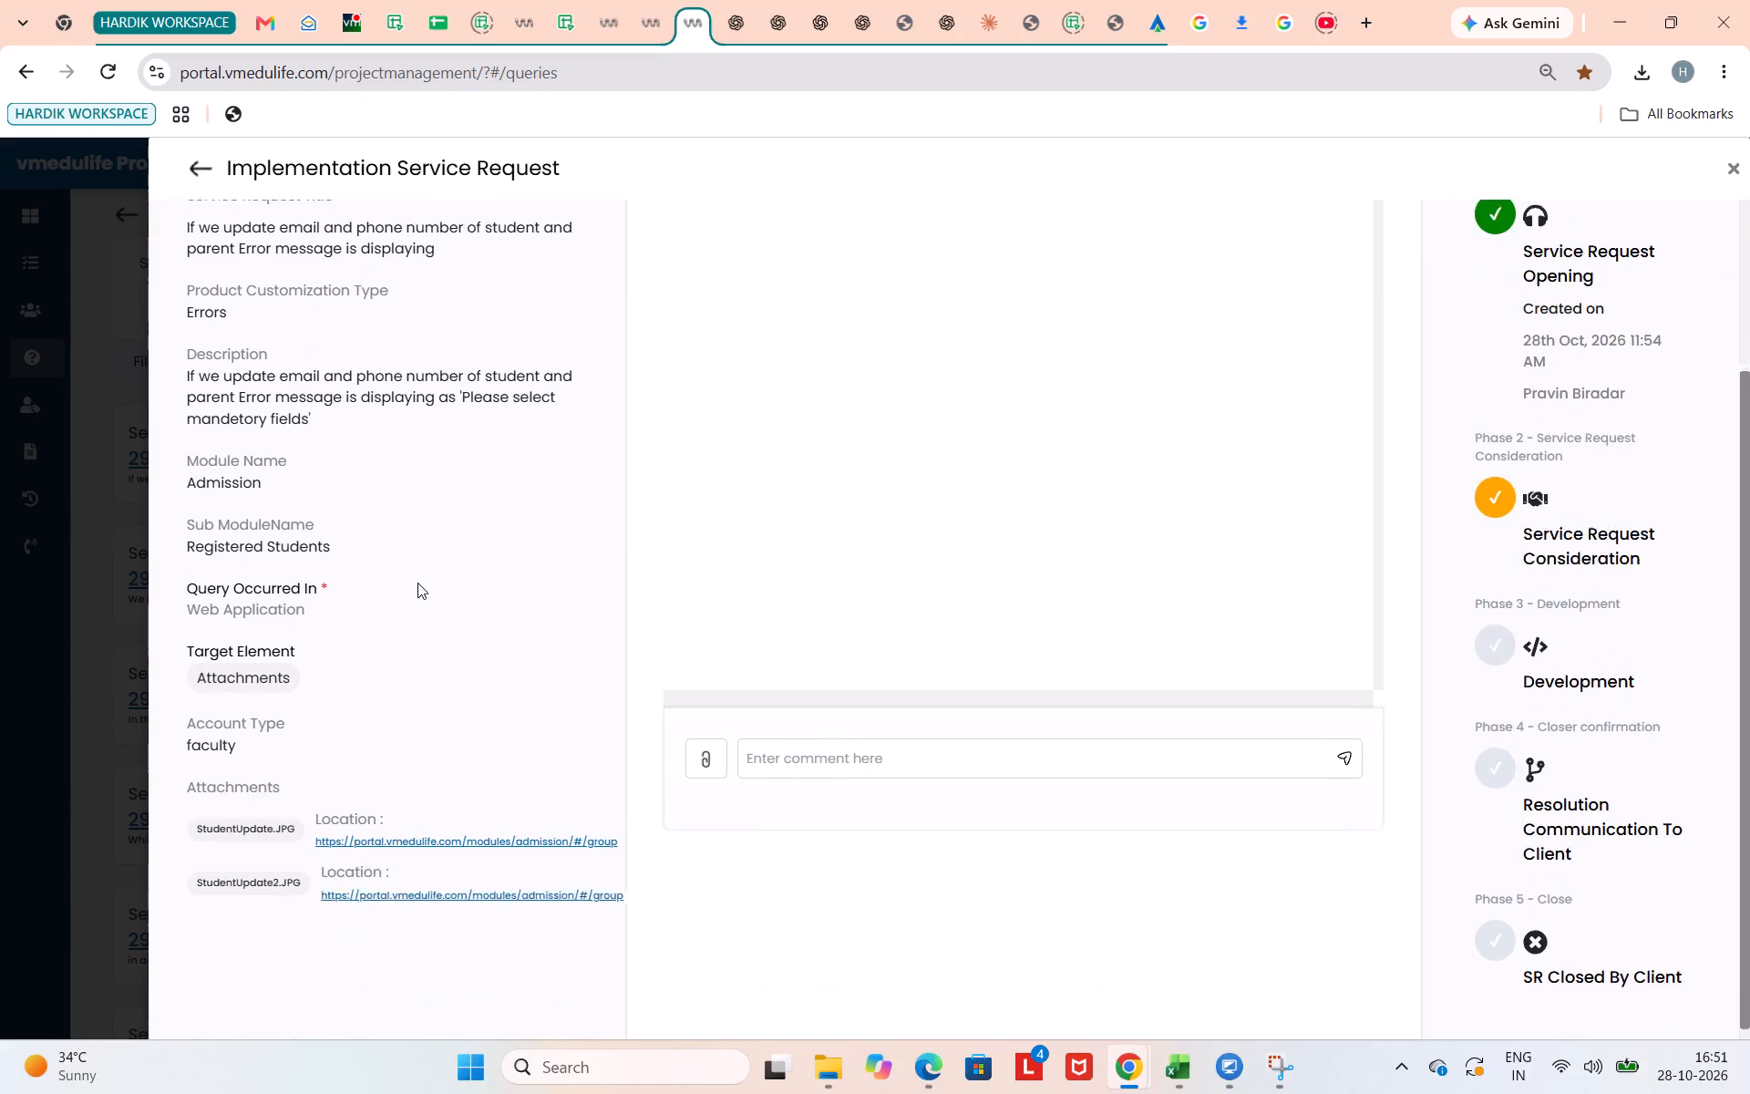
left_click(257, 868)
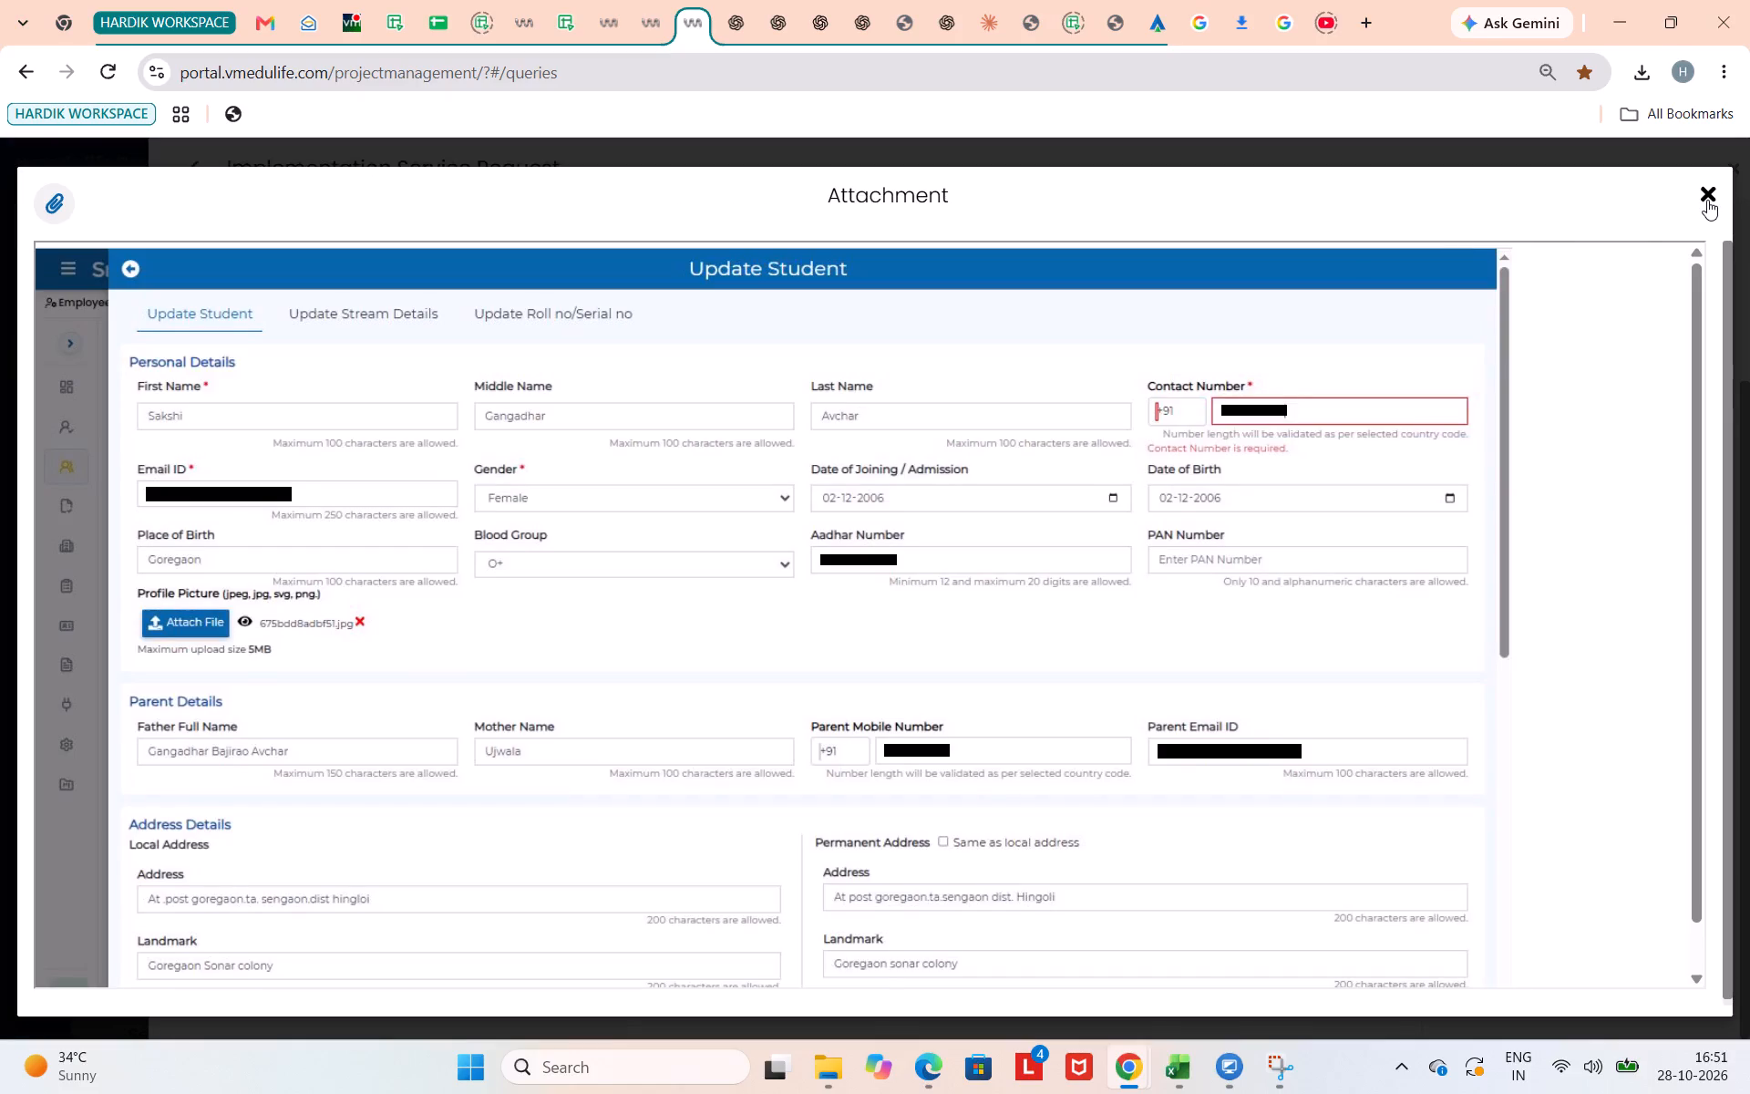
left_click(1707, 200)
left_click(273, 830)
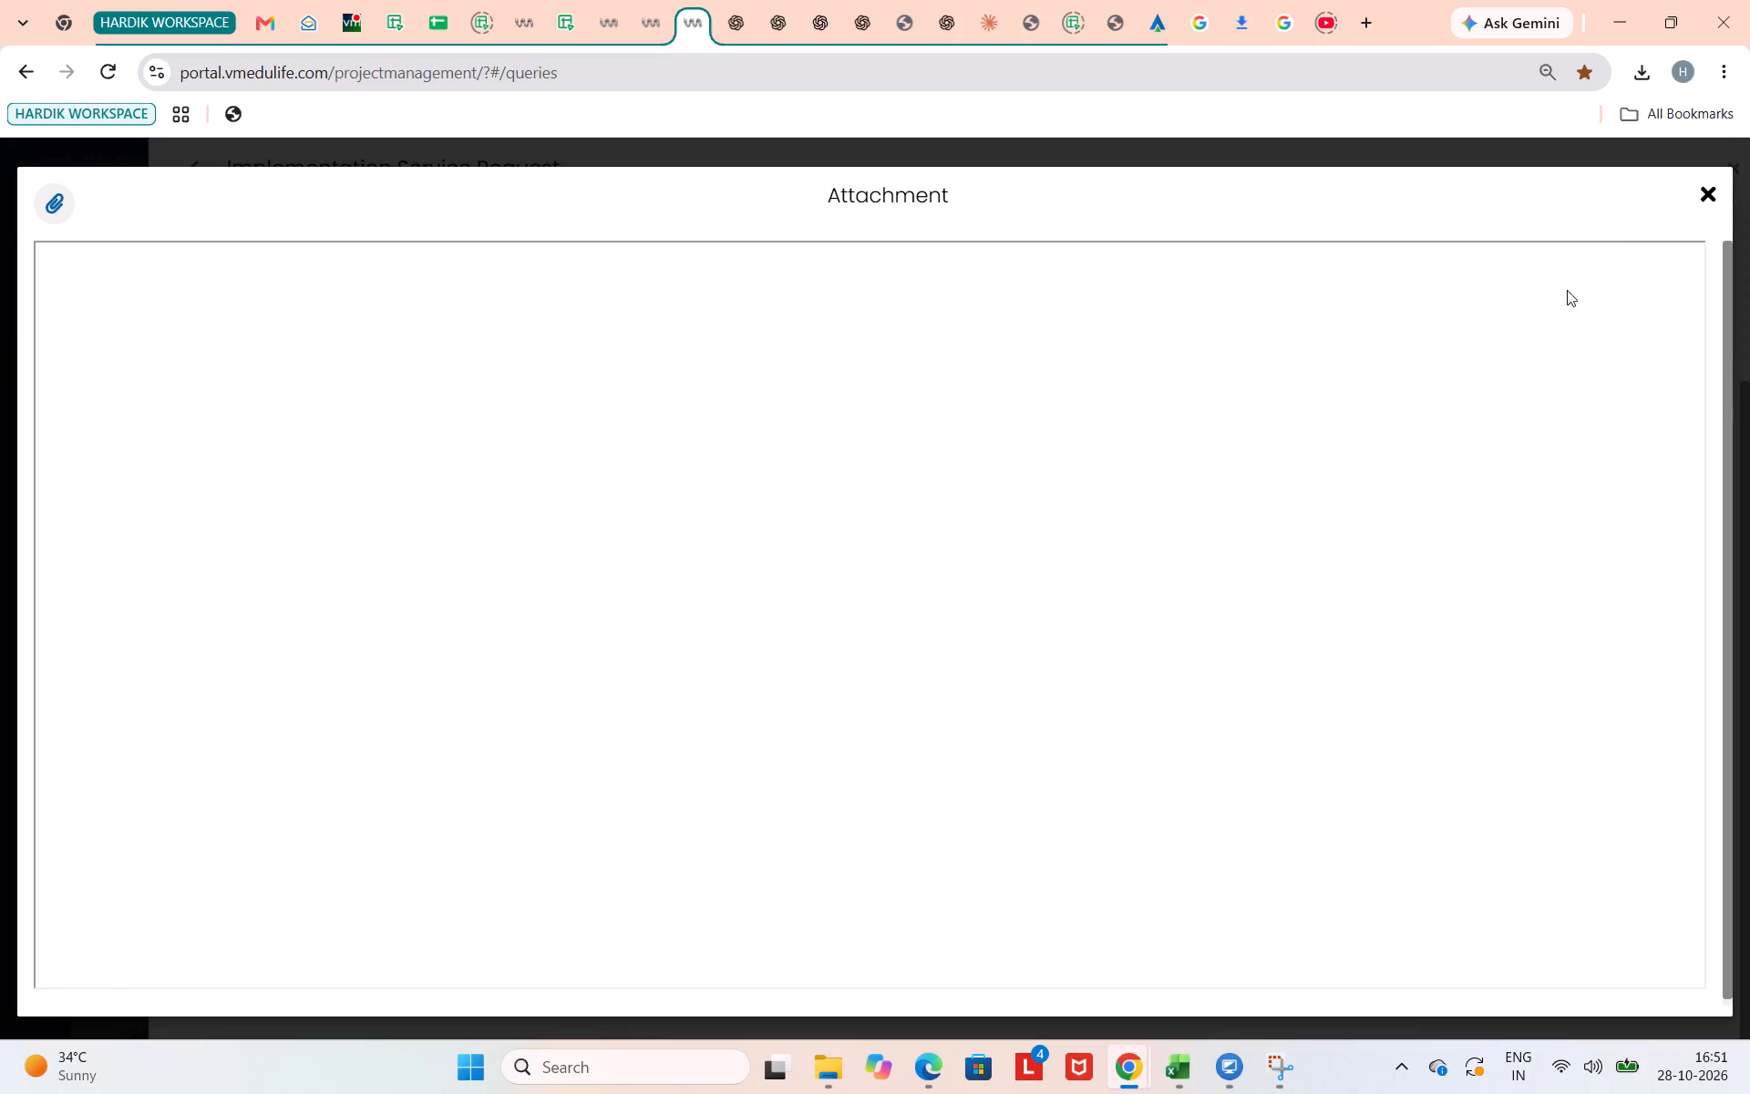
left_click(1703, 195)
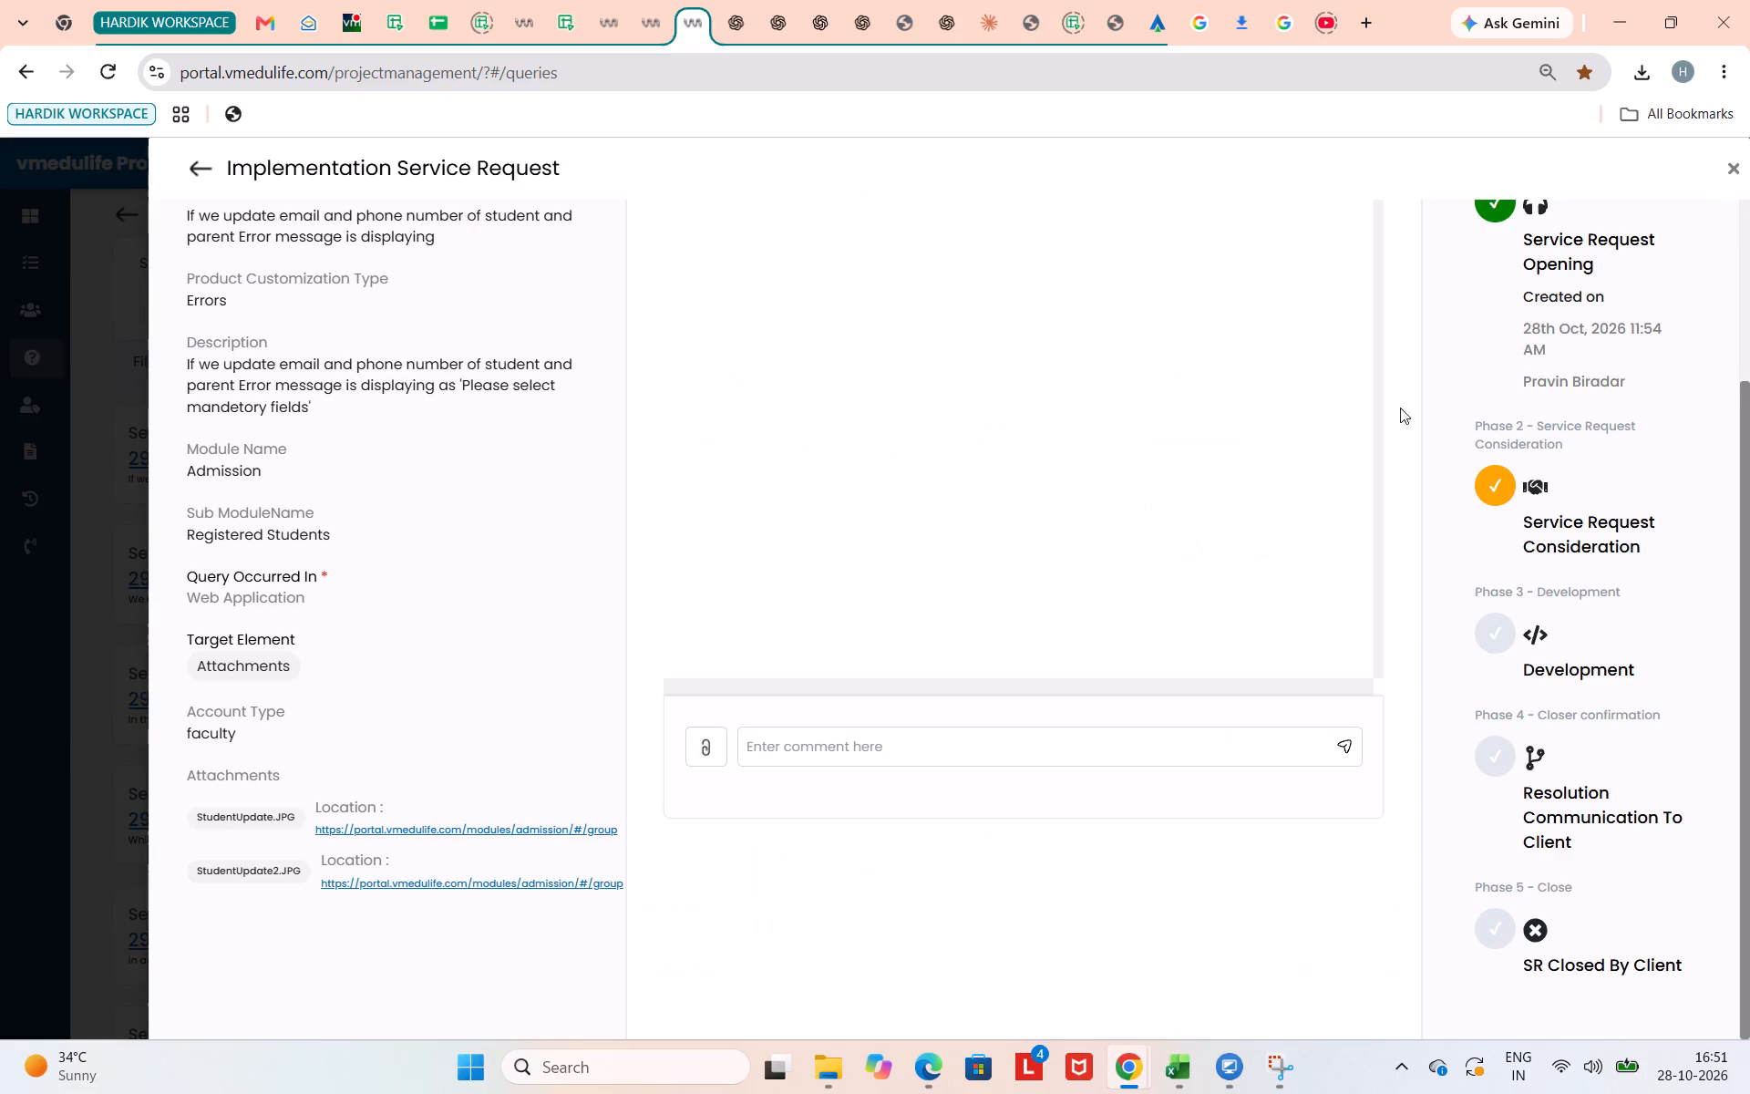
scroll(367, 582, "up", 2)
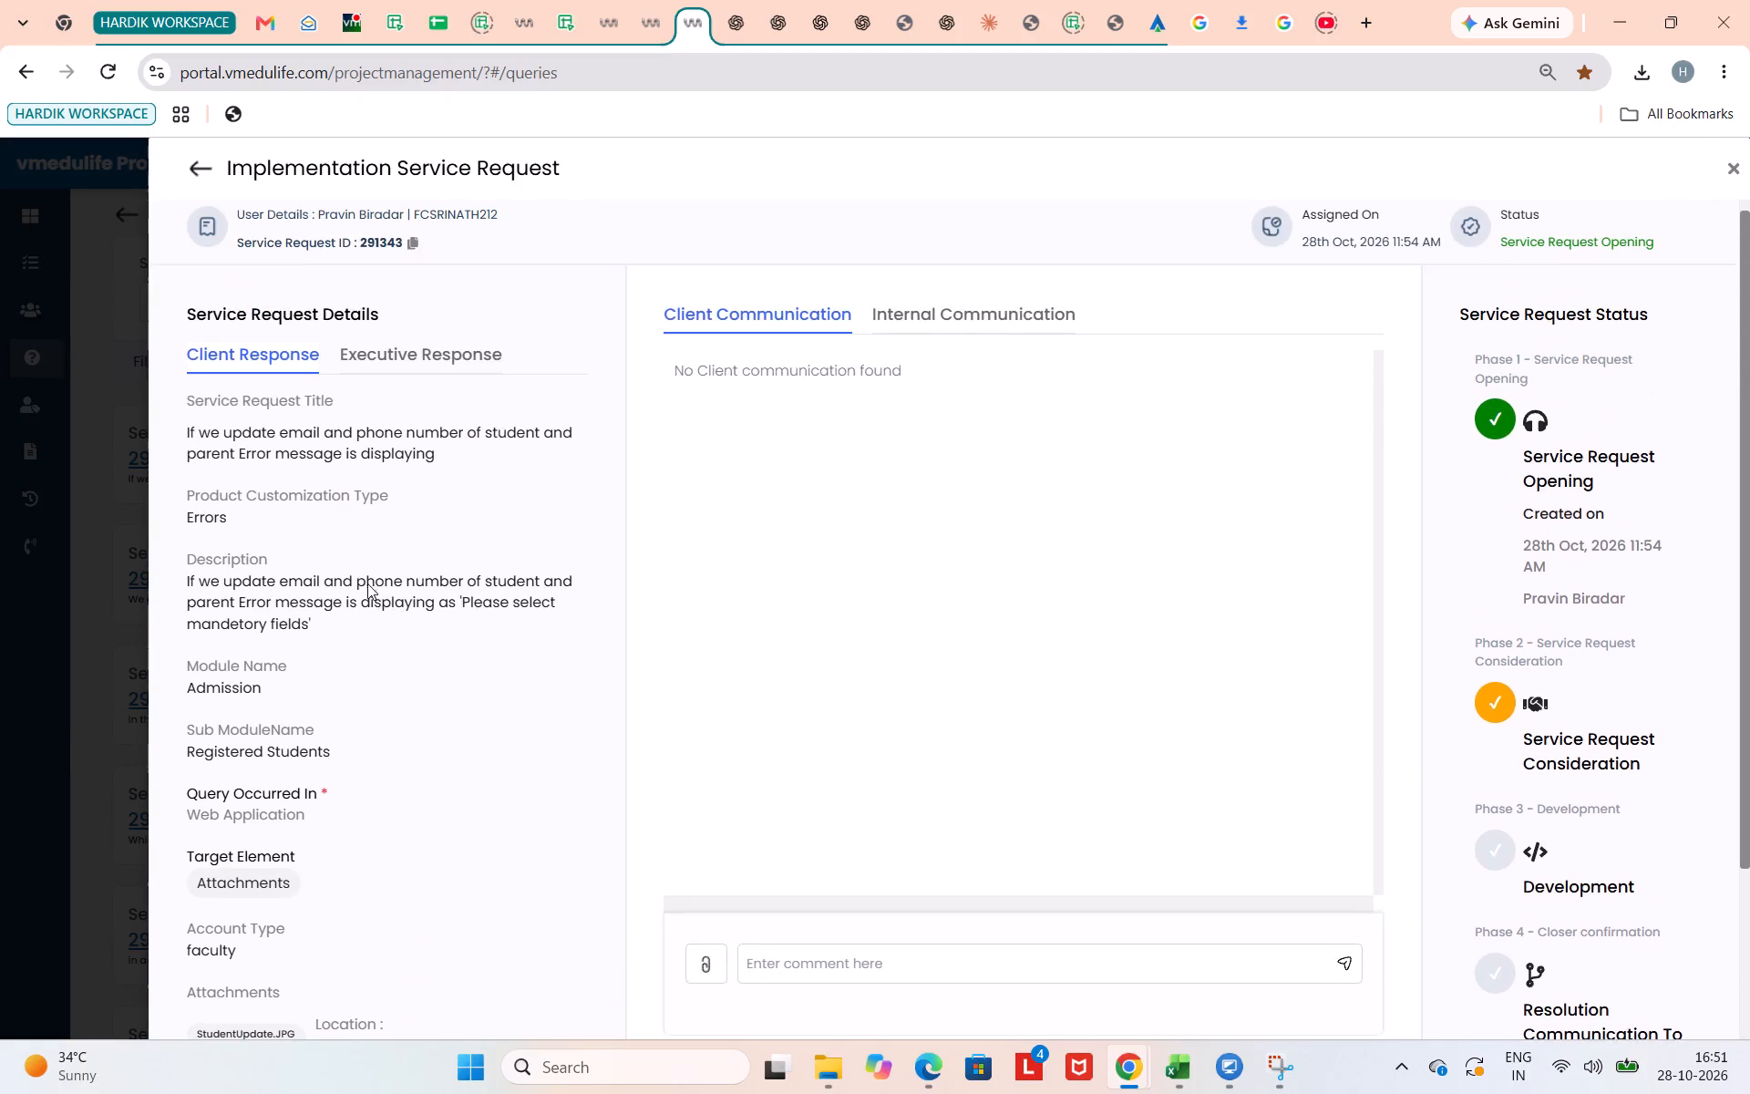
scroll(353, 601, "up", 3)
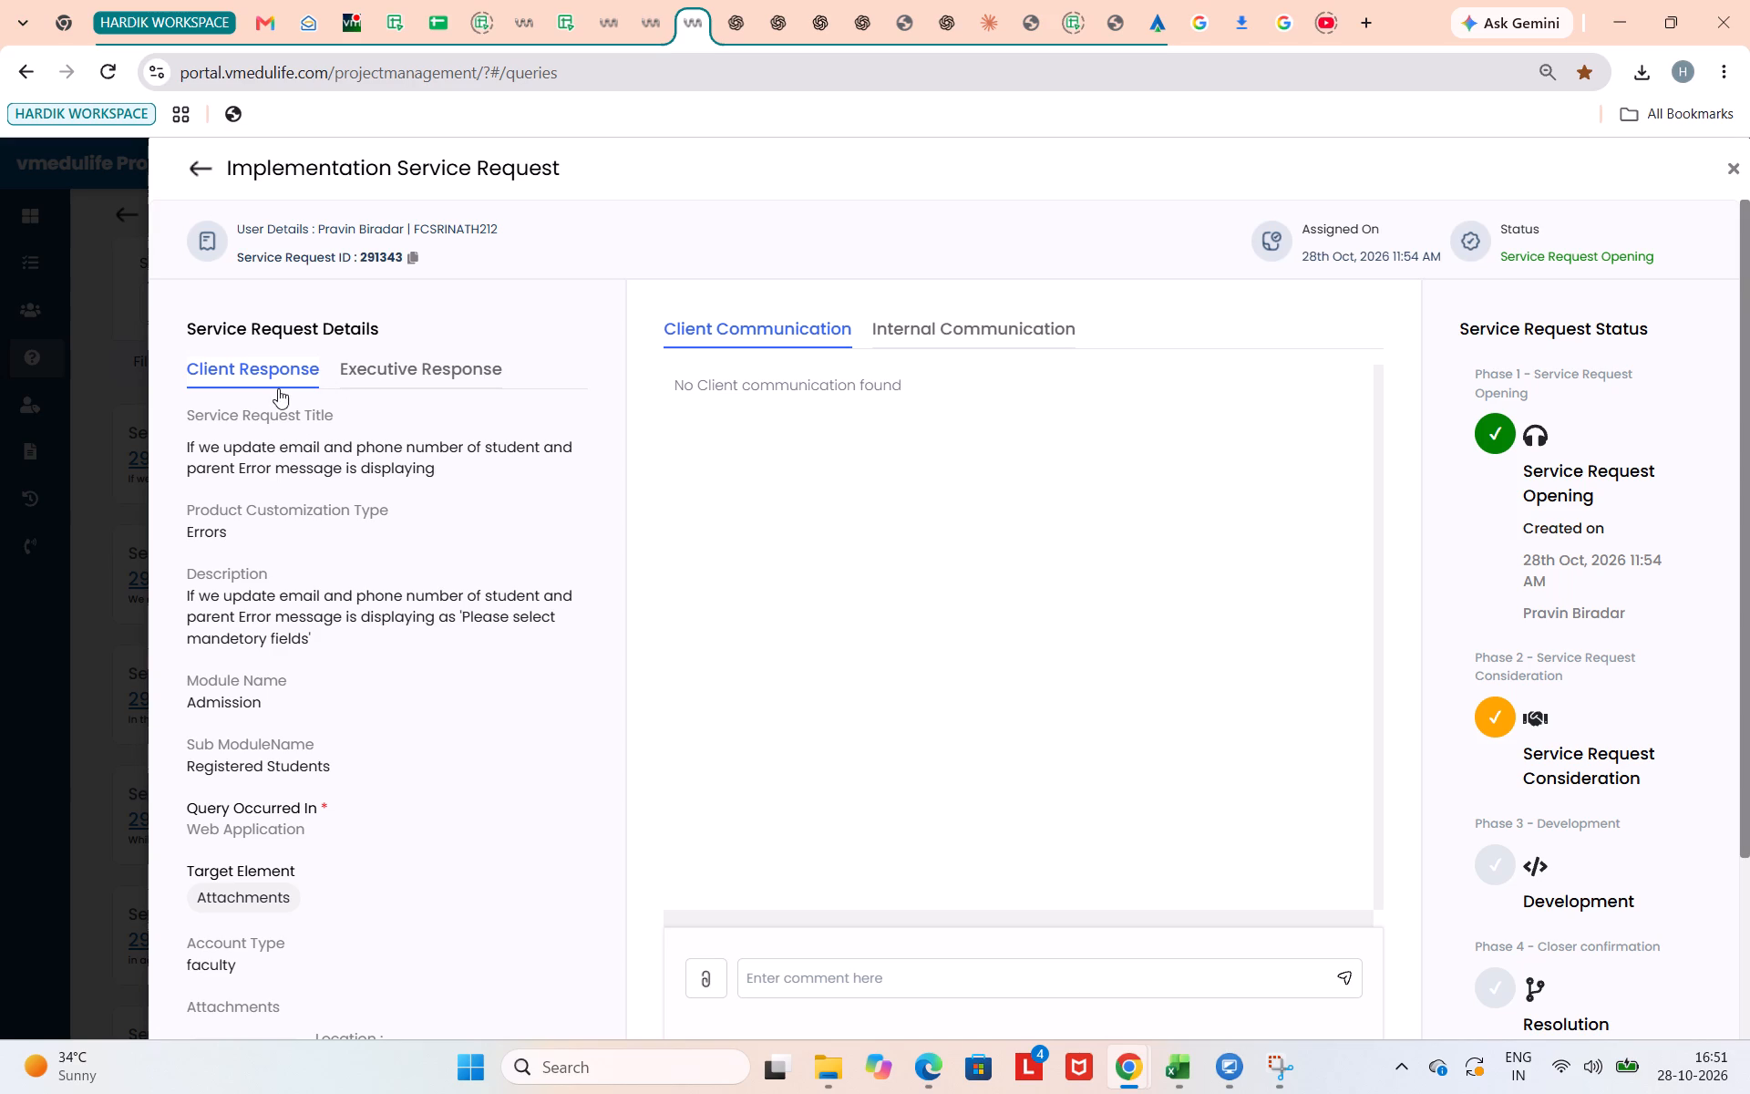
left_click_drag(192, 442, 247, 470)
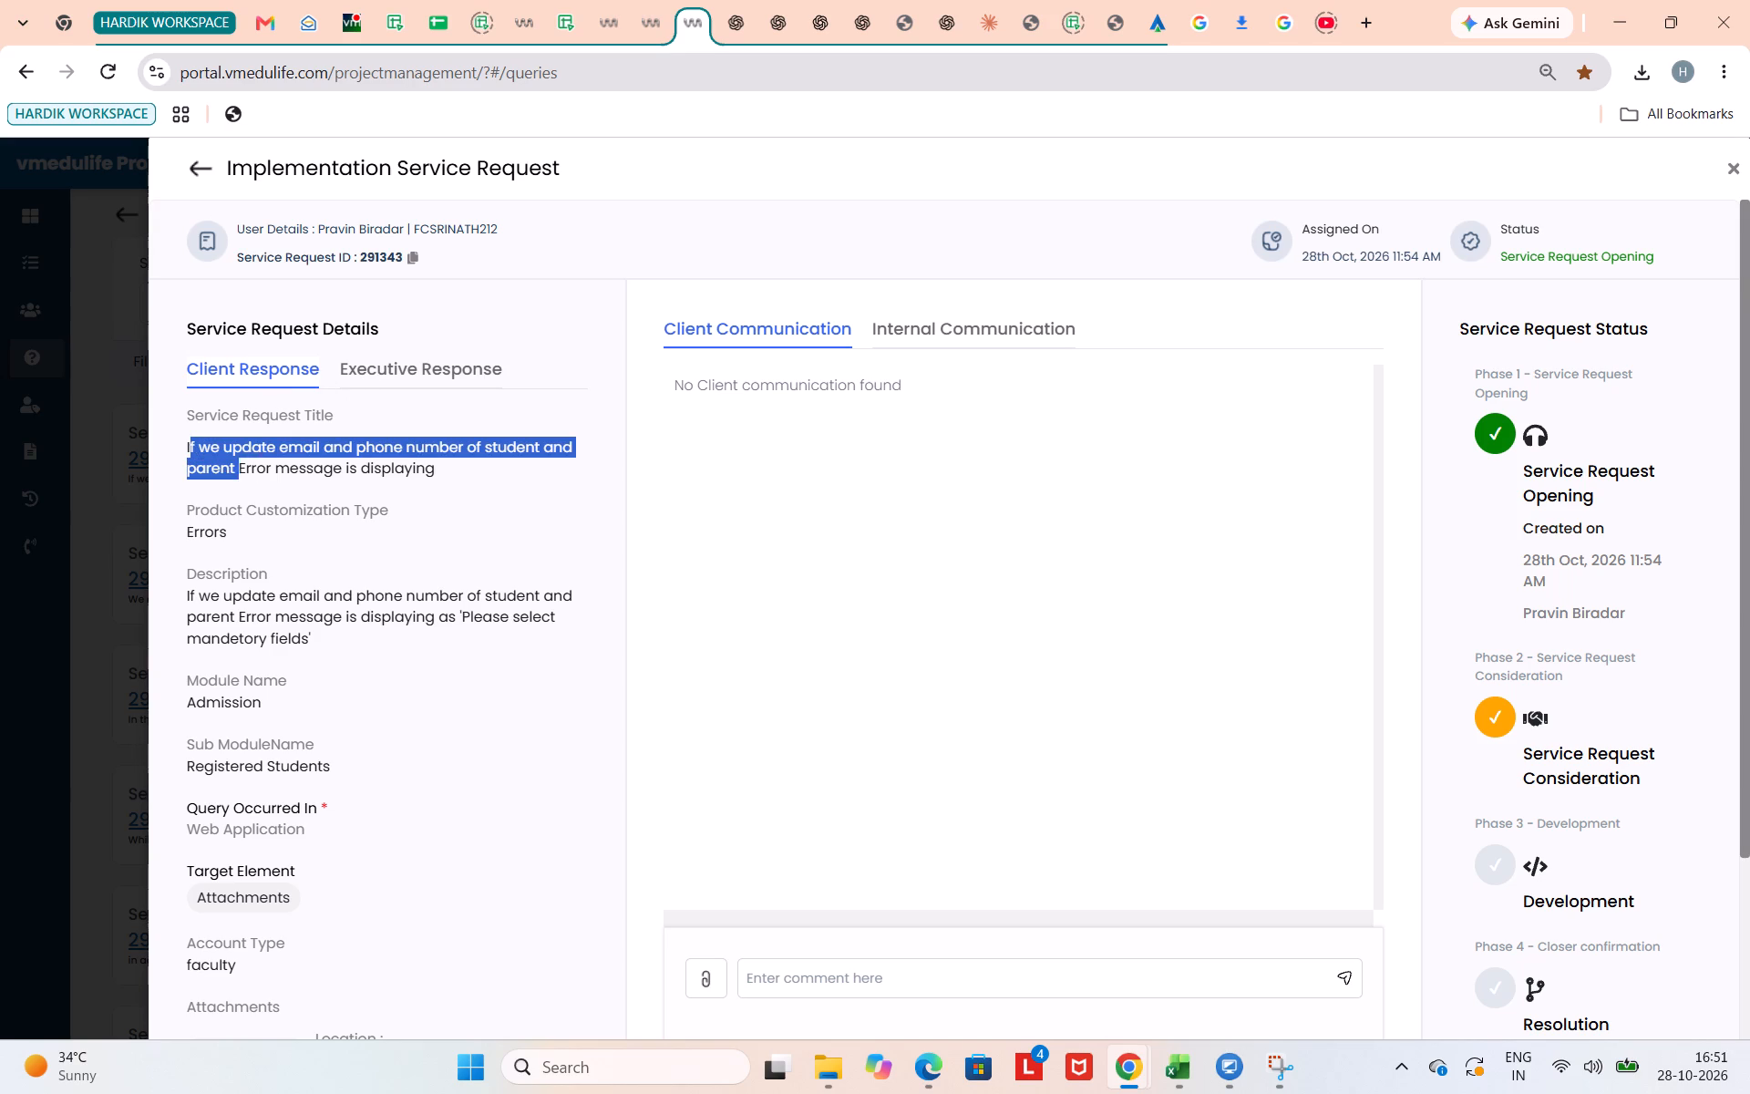
left_click_drag(247, 470, 422, 480)
left_click(422, 480)
left_click_drag(427, 468, 271, 469)
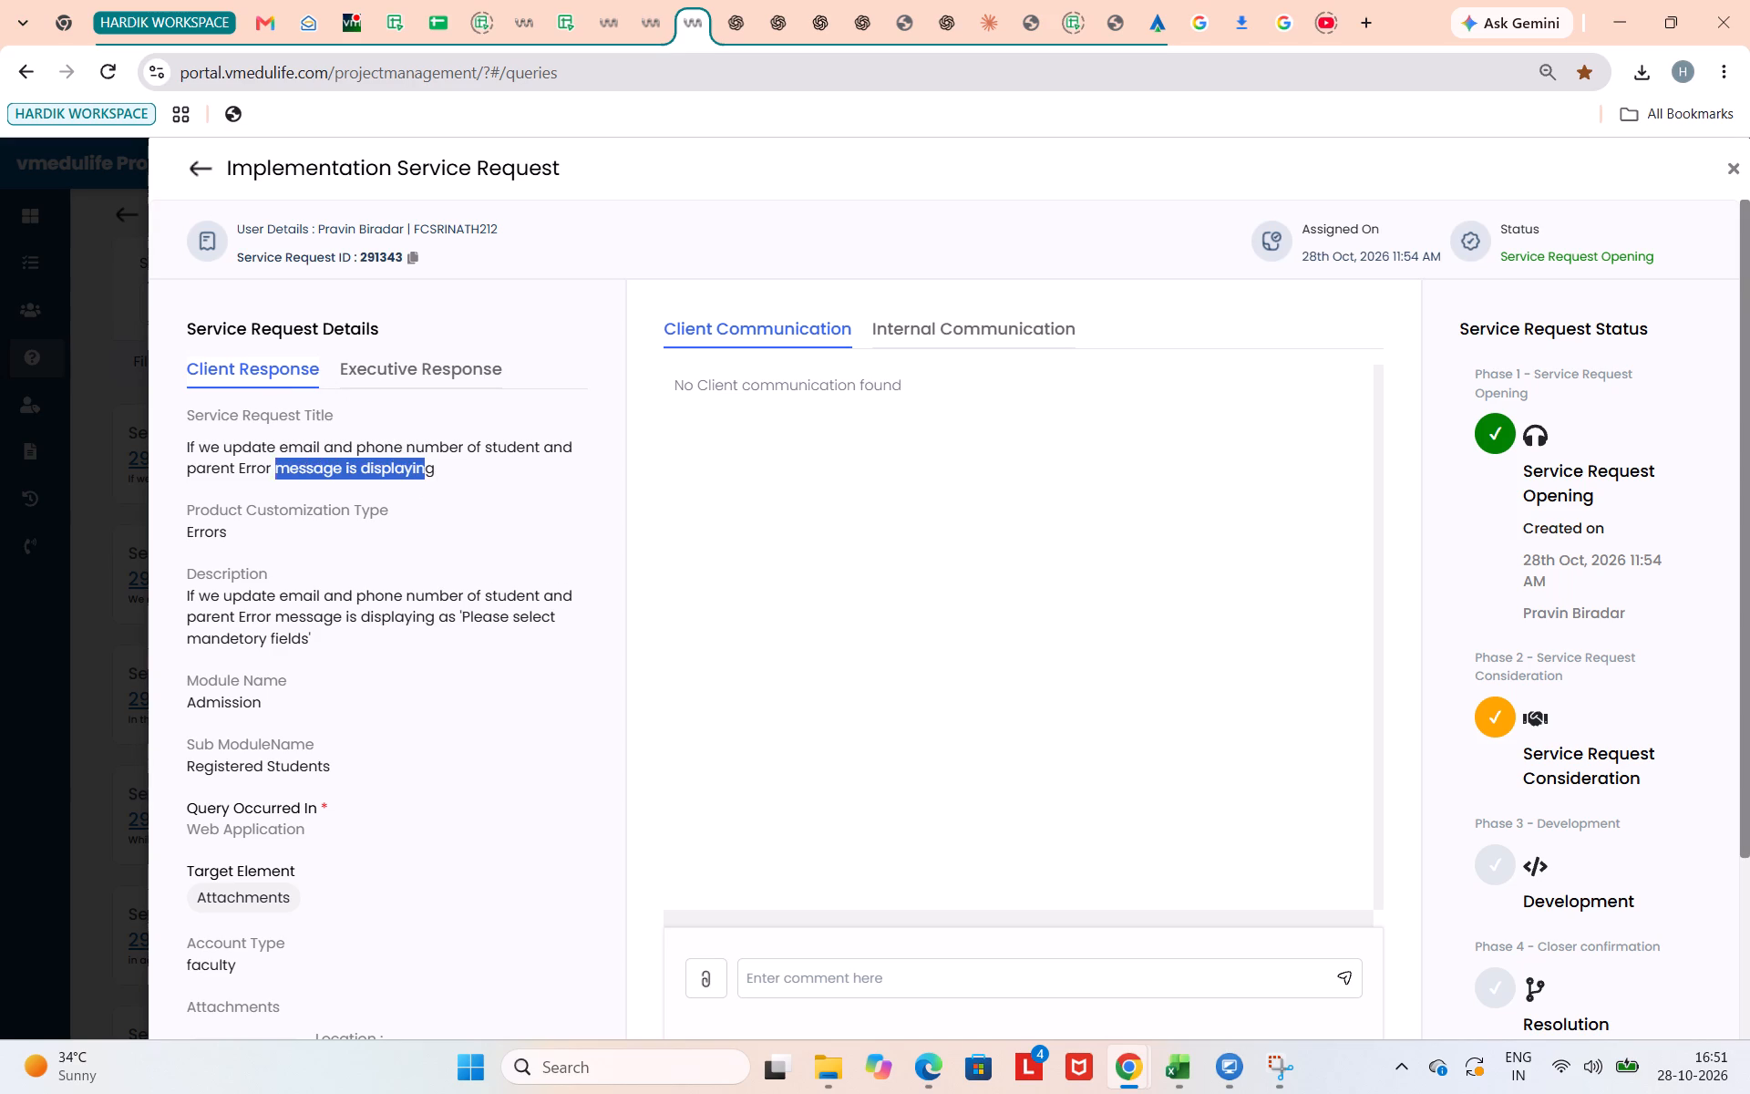
left_click_drag(271, 469, 191, 449)
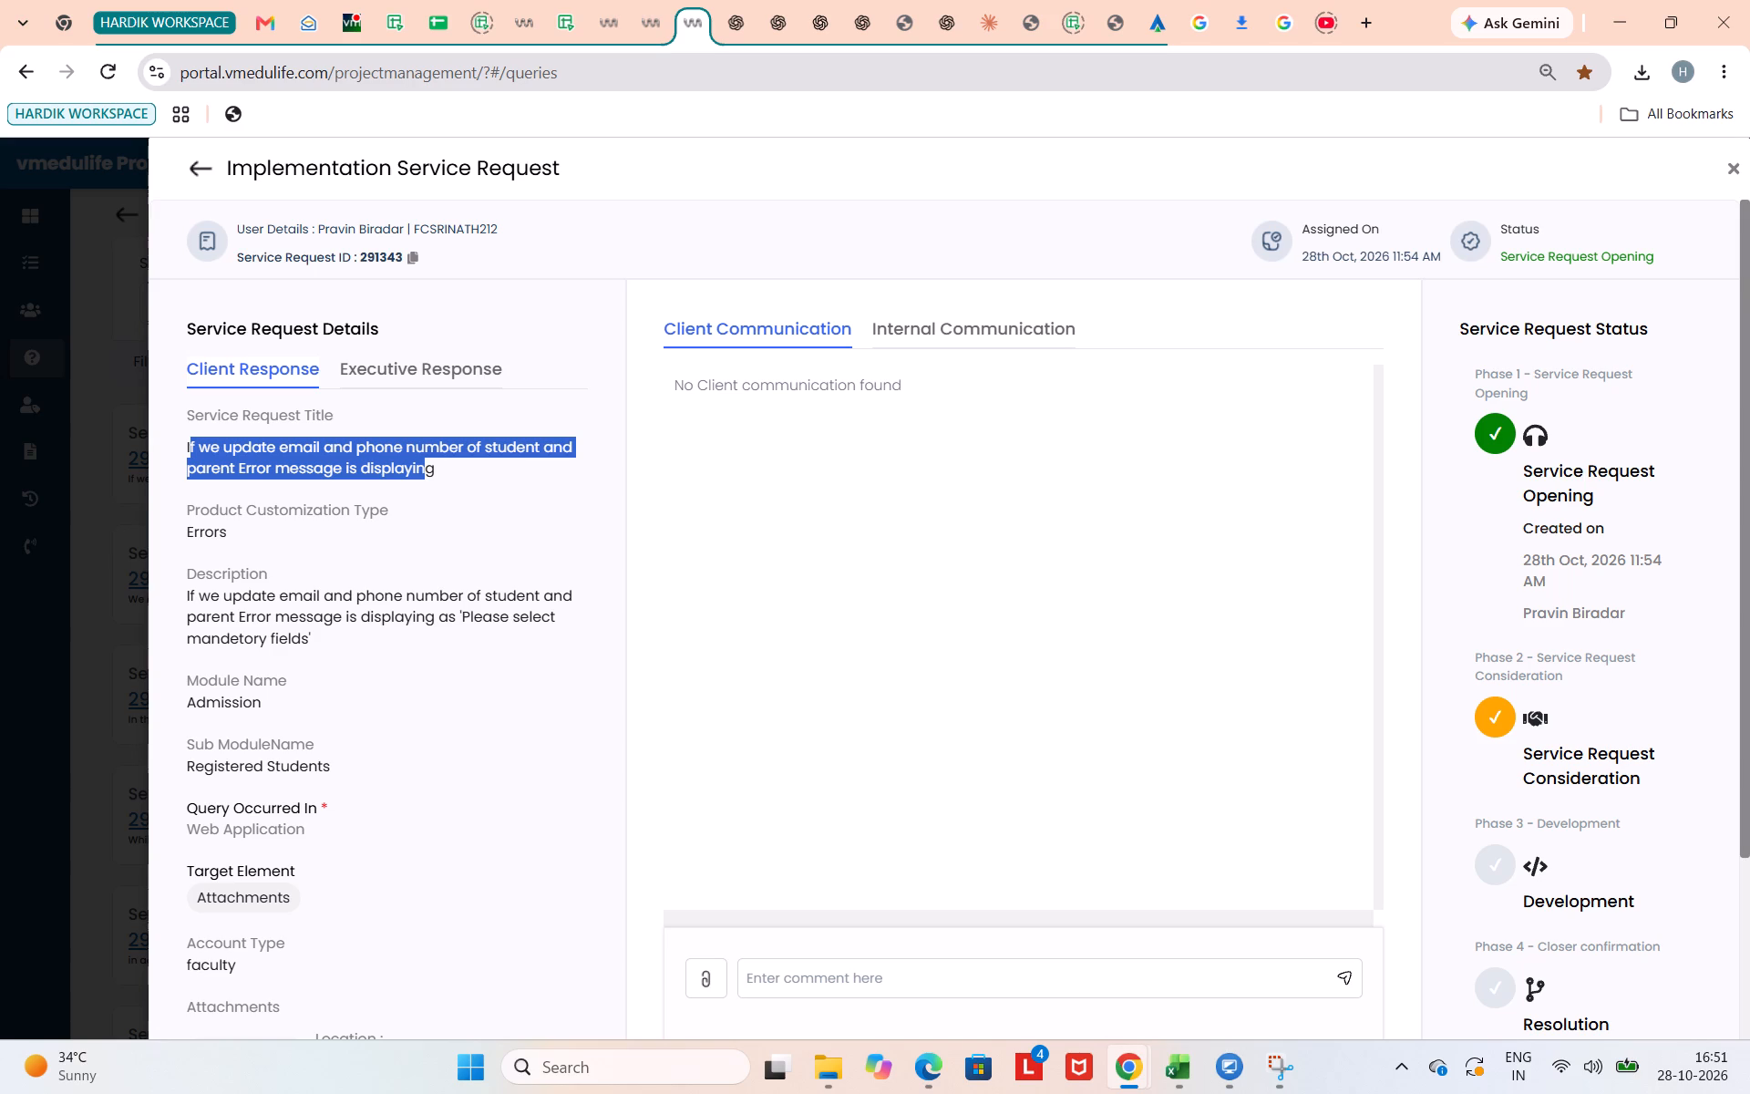
left_click(206, 457)
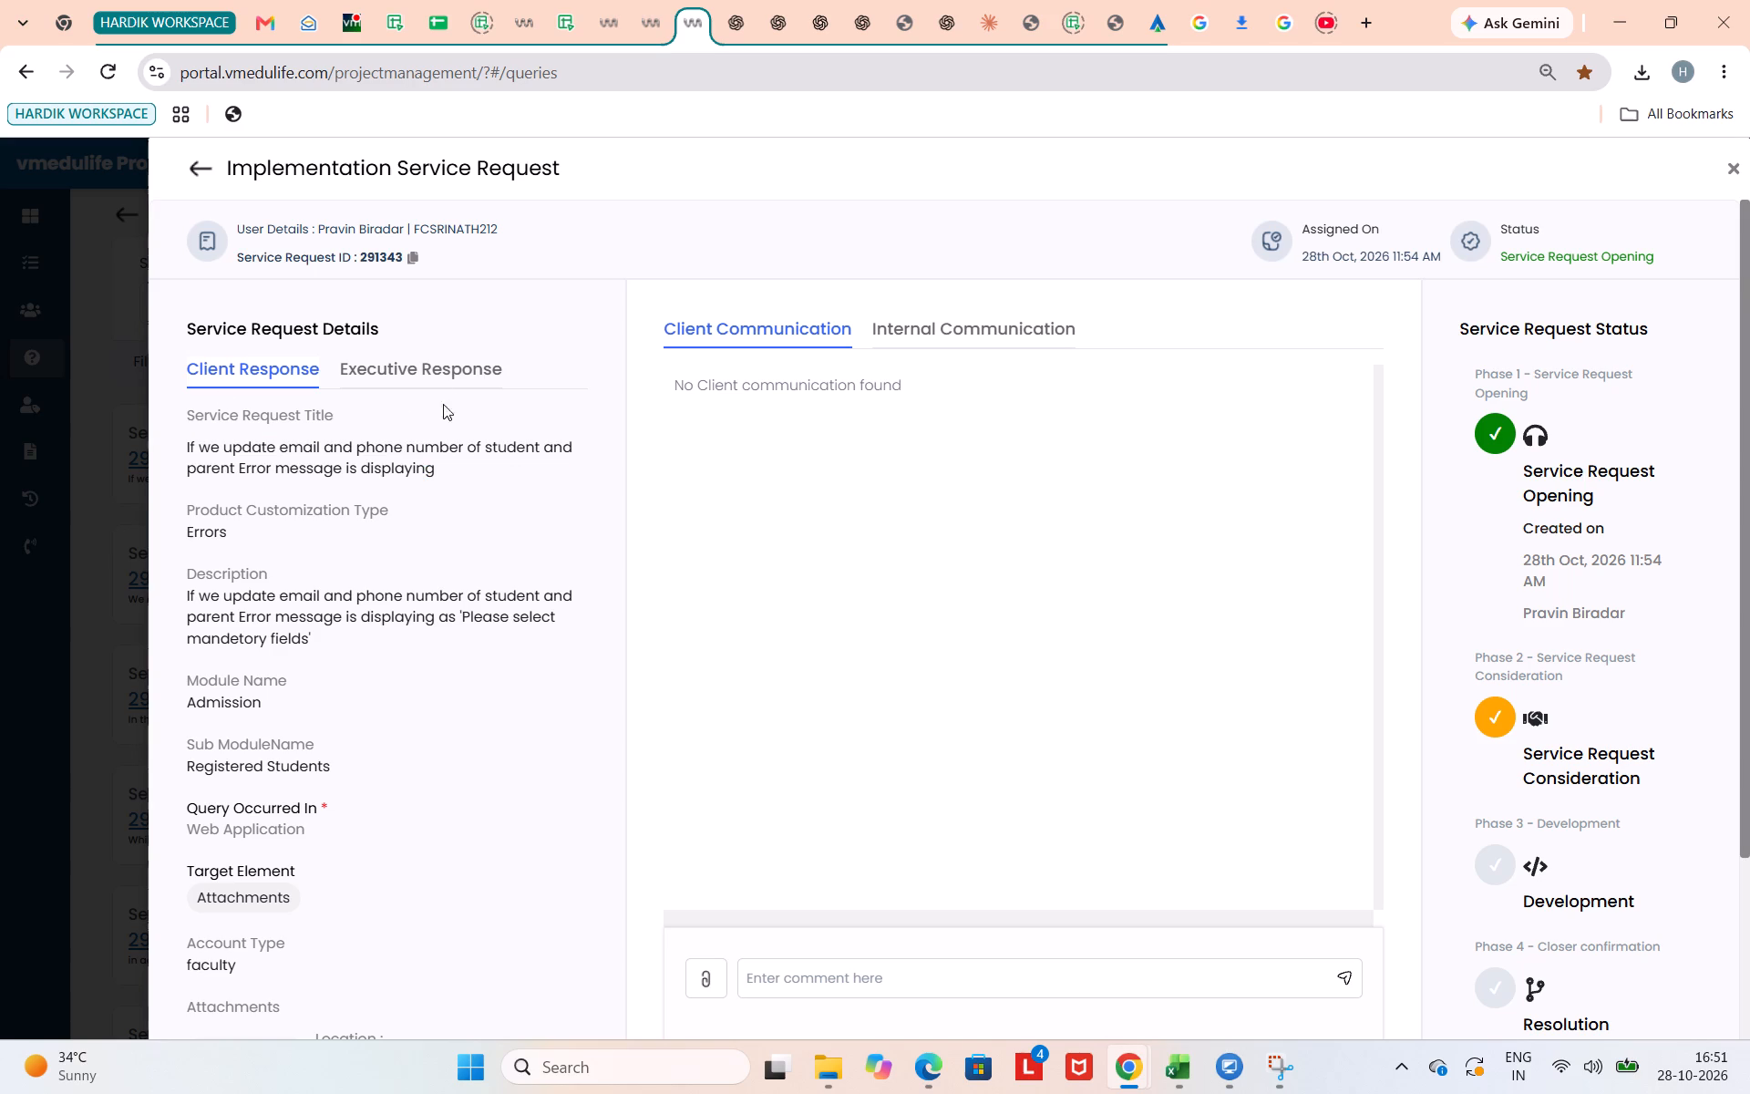
double_click(380, 259)
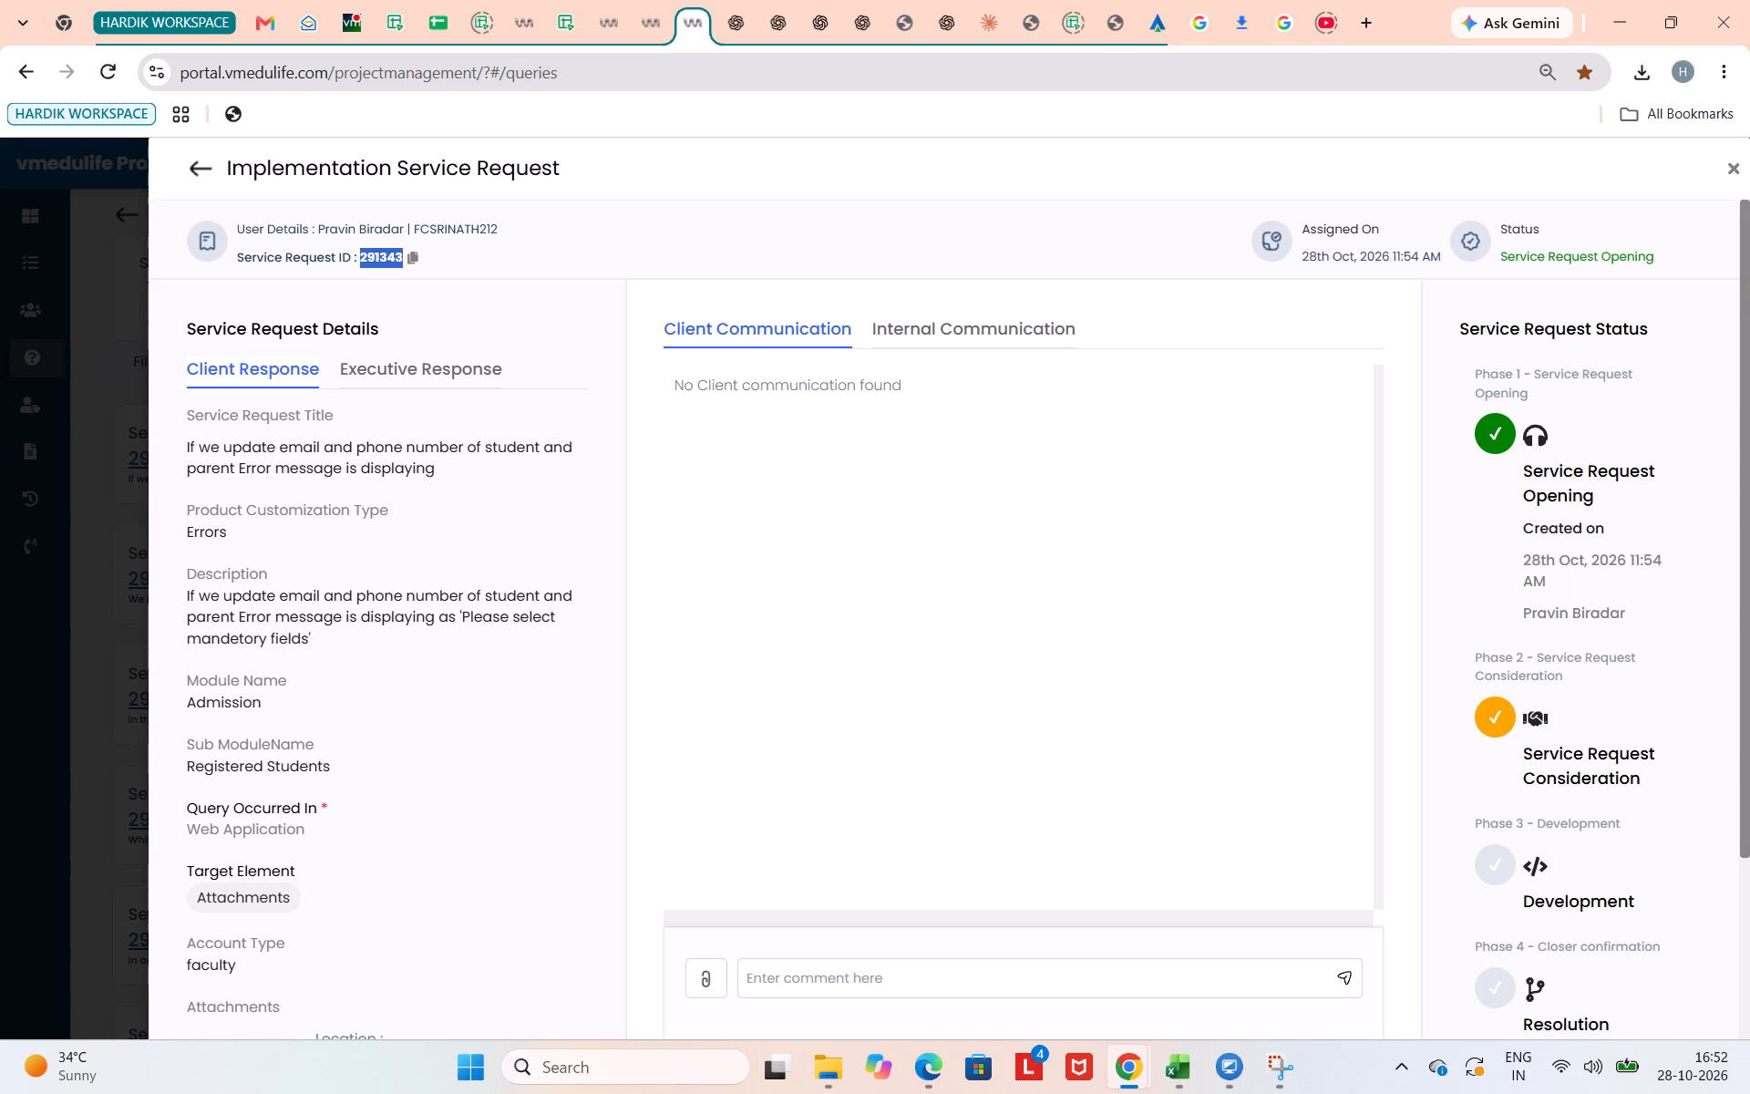
left_click_drag(427, 224, 478, 240)
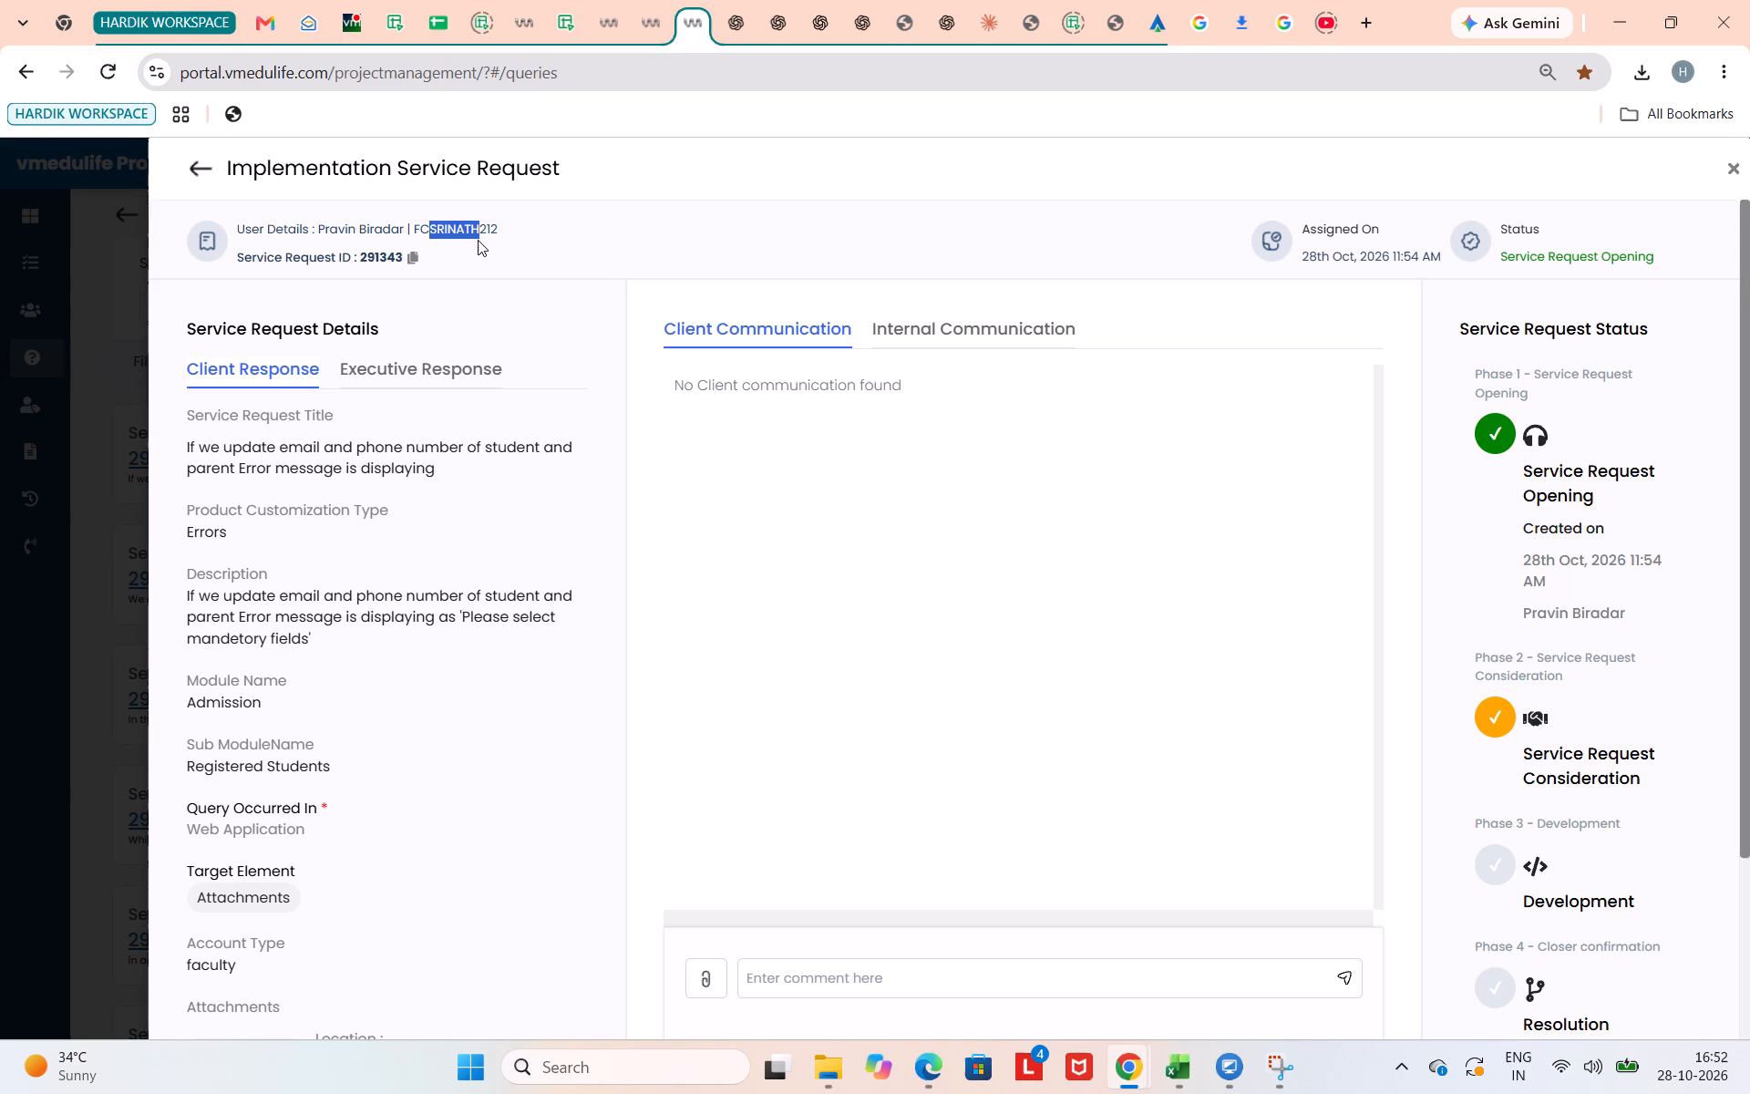
key("ctrl+c")
Switch to the UAT Team service requests and close the details of release Oct I - 1257.
left_click(654, 25)
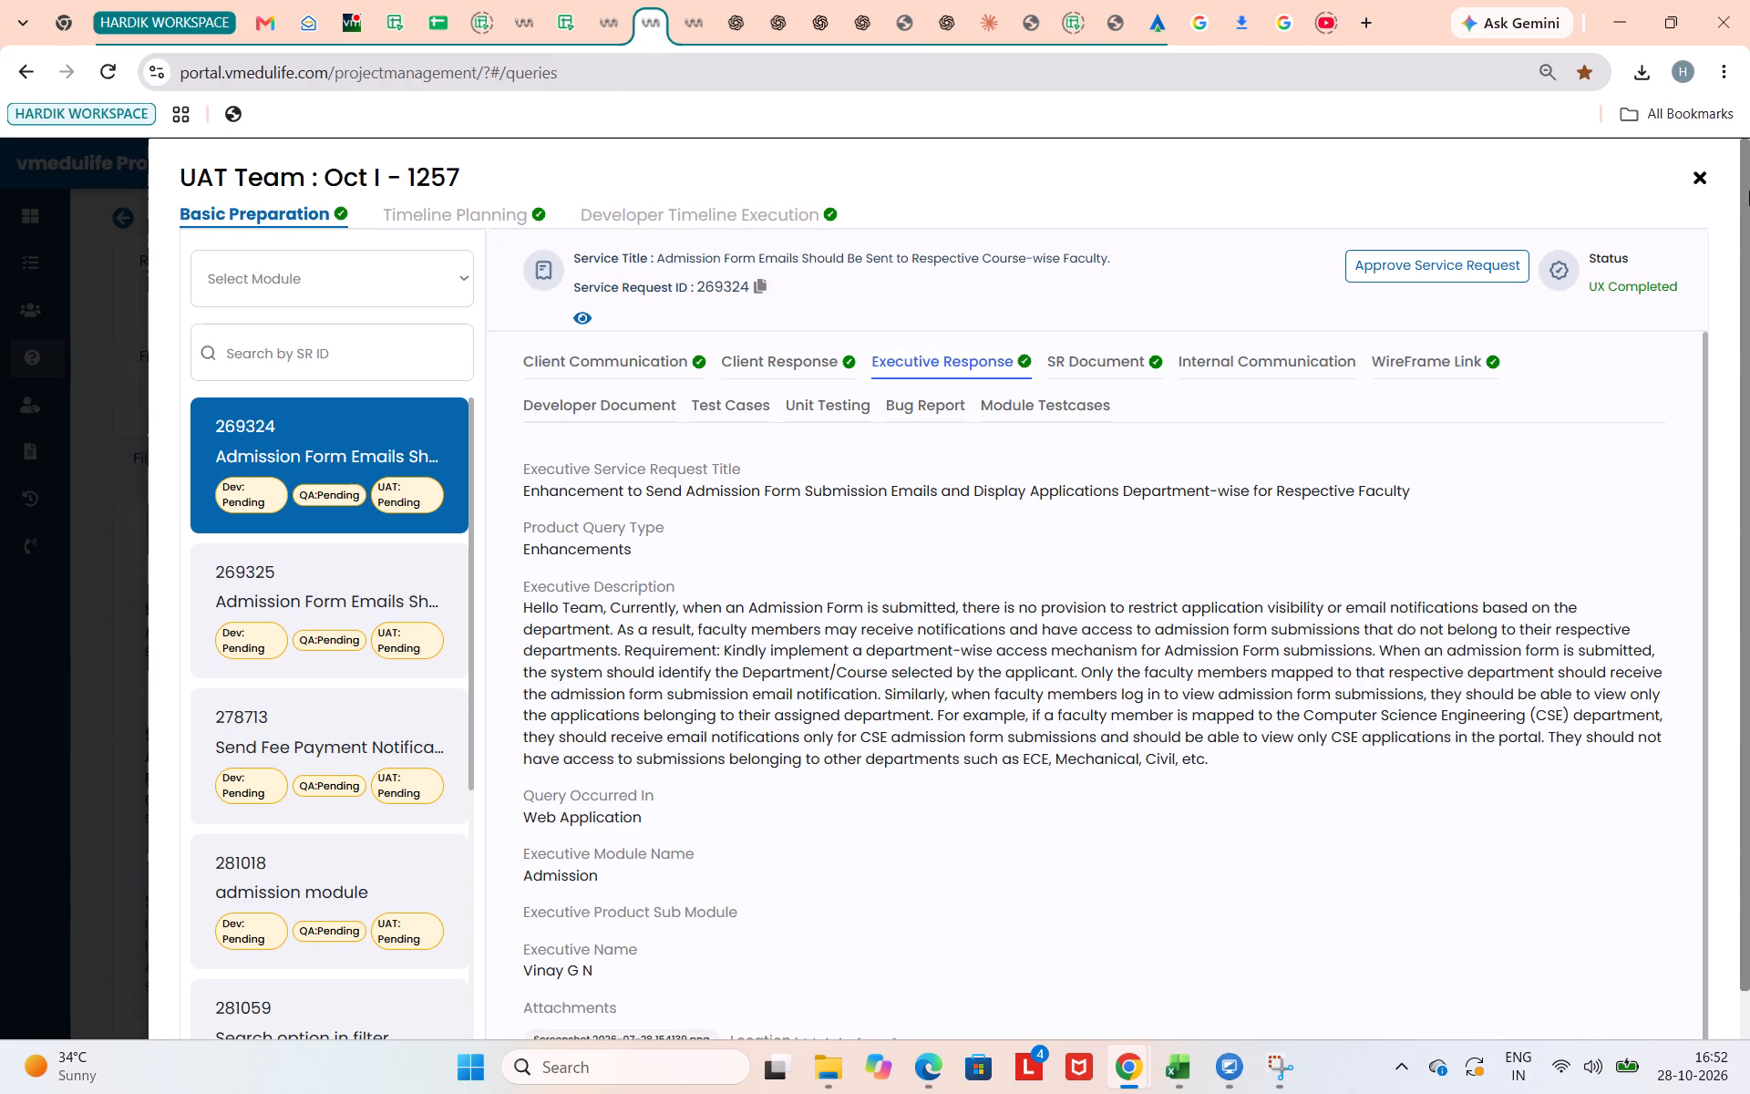
left_click(1705, 170)
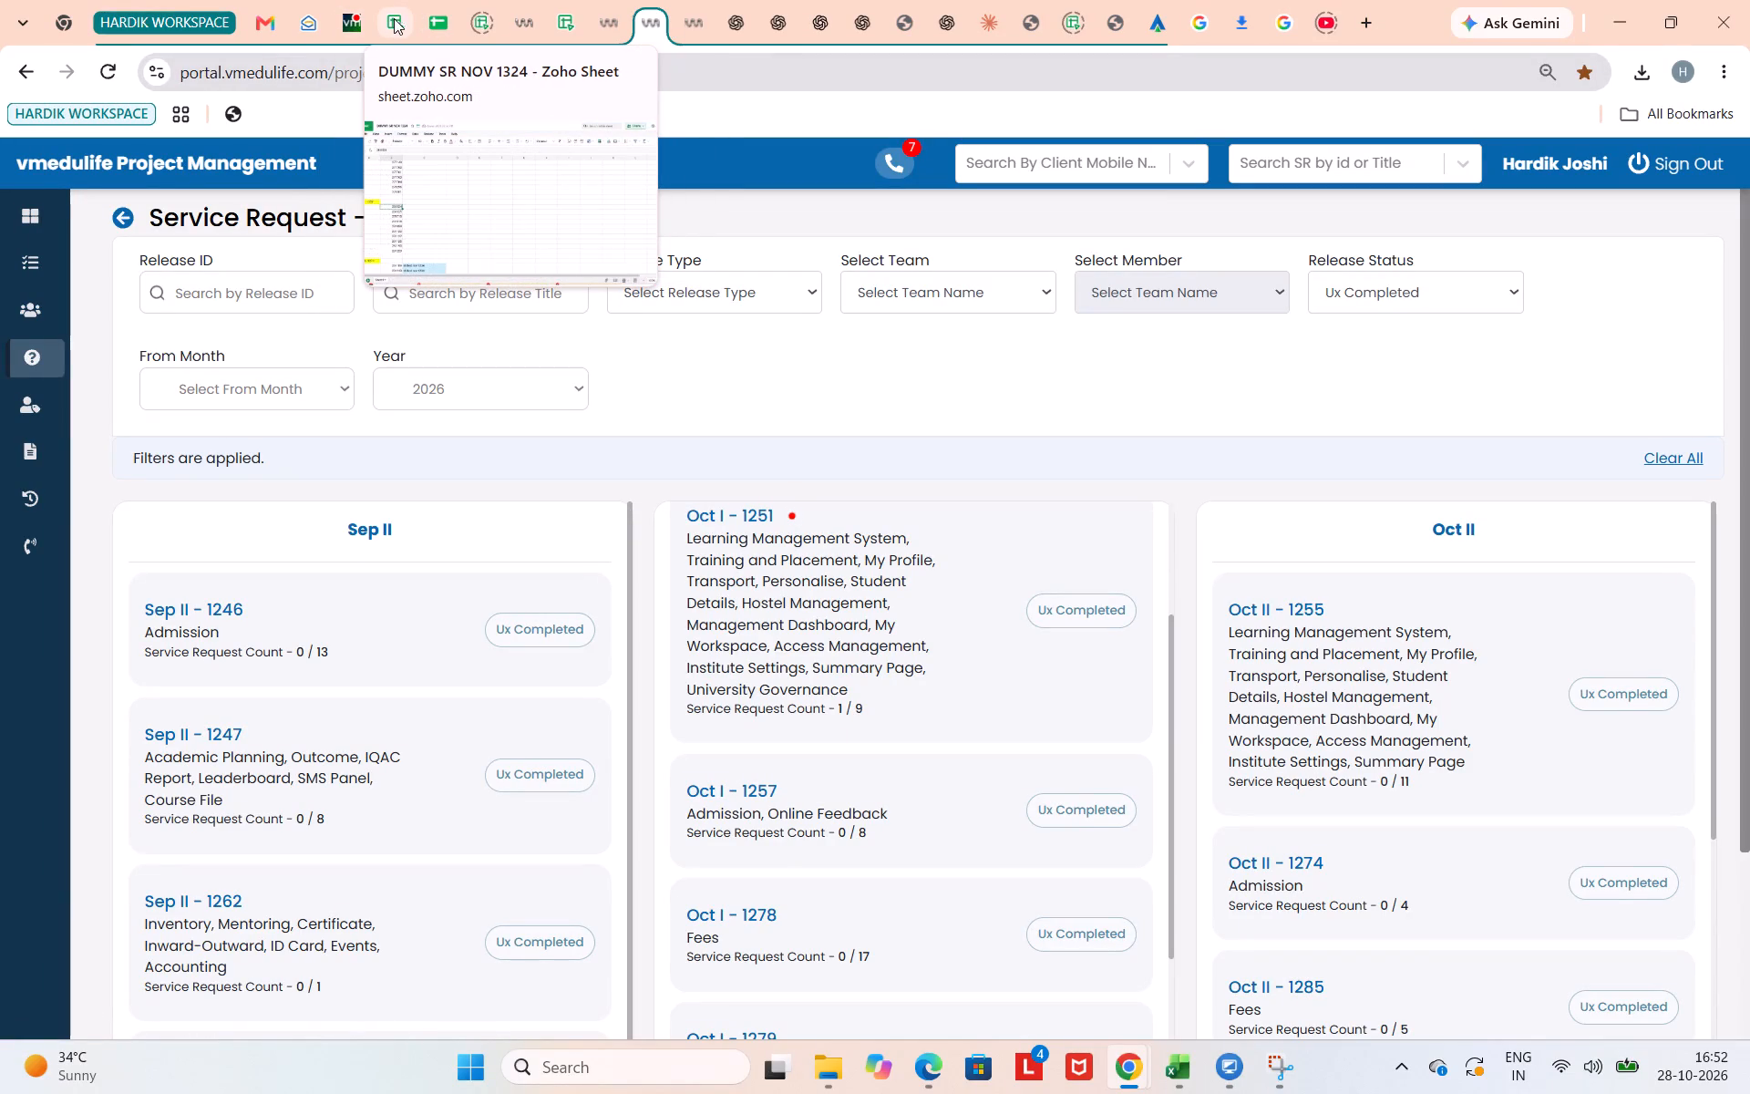
Go from the Admission module's group list to the Events module, view its events, and open its Reports page.
left_click(530, 15)
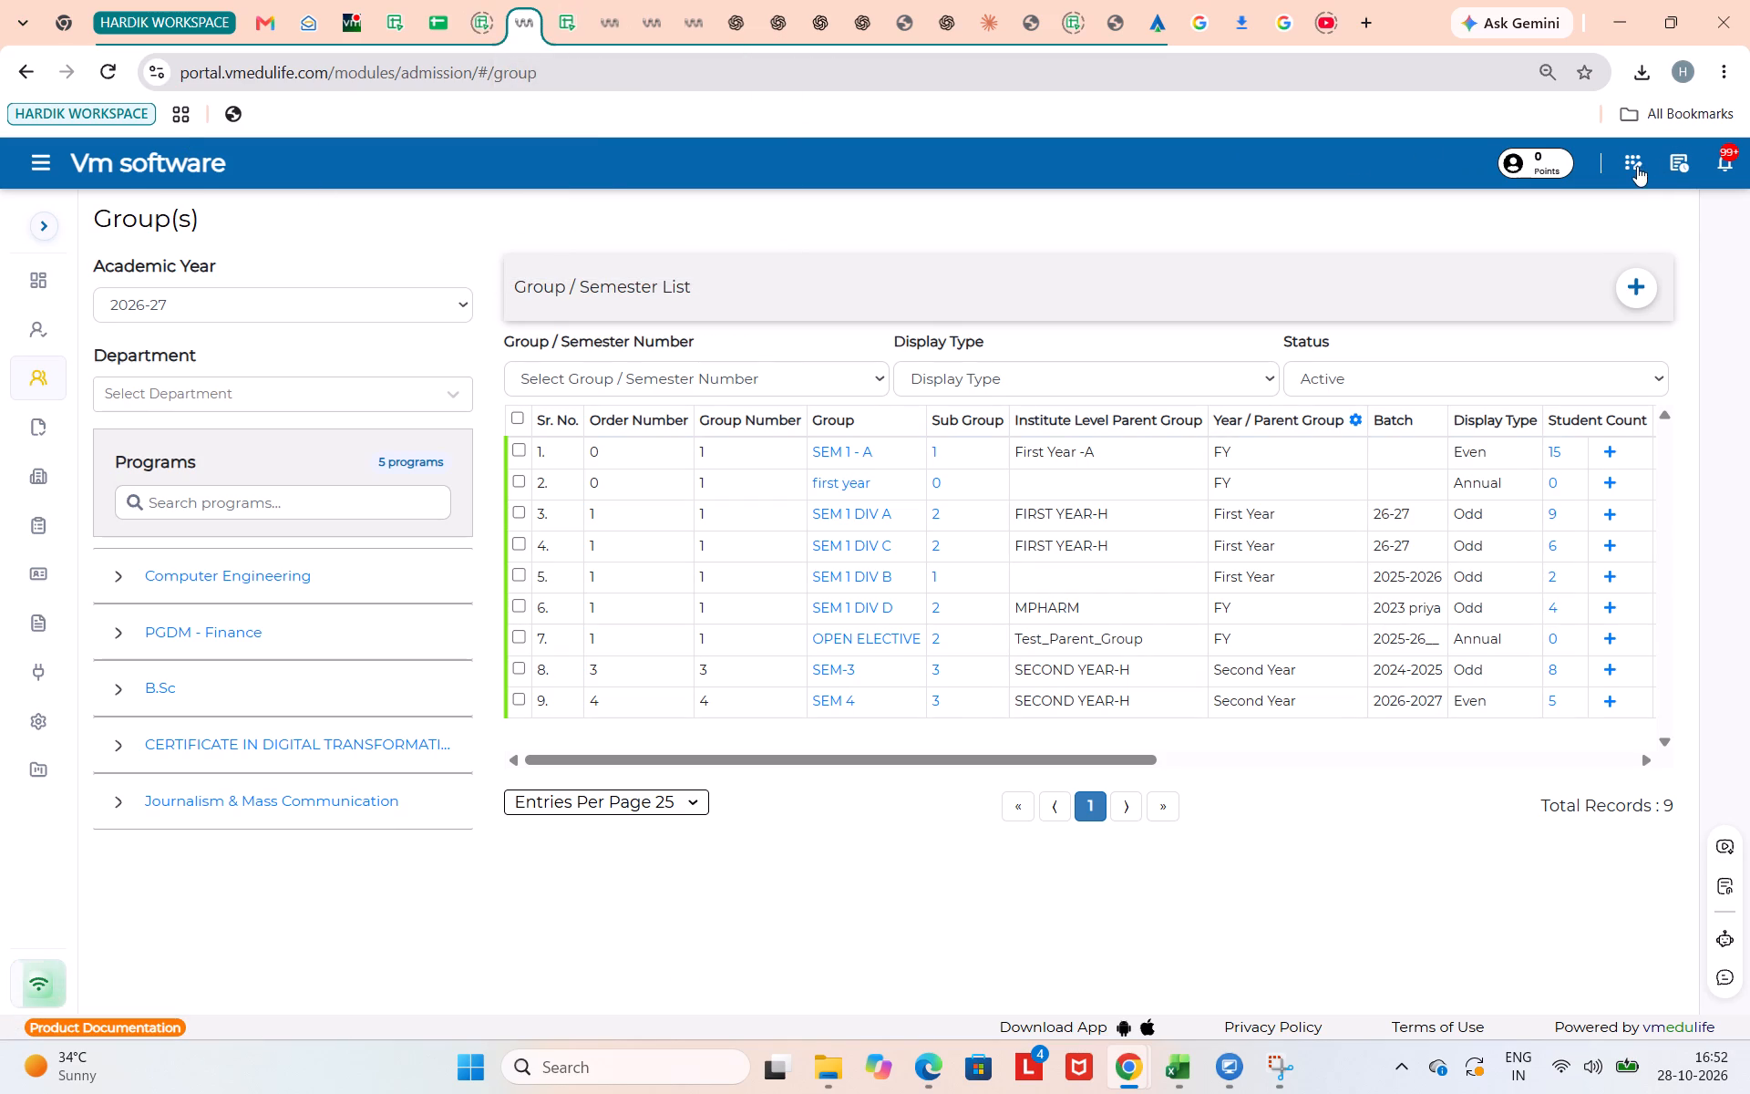
left_click(1637, 166)
scroll(934, 717, "down", 3)
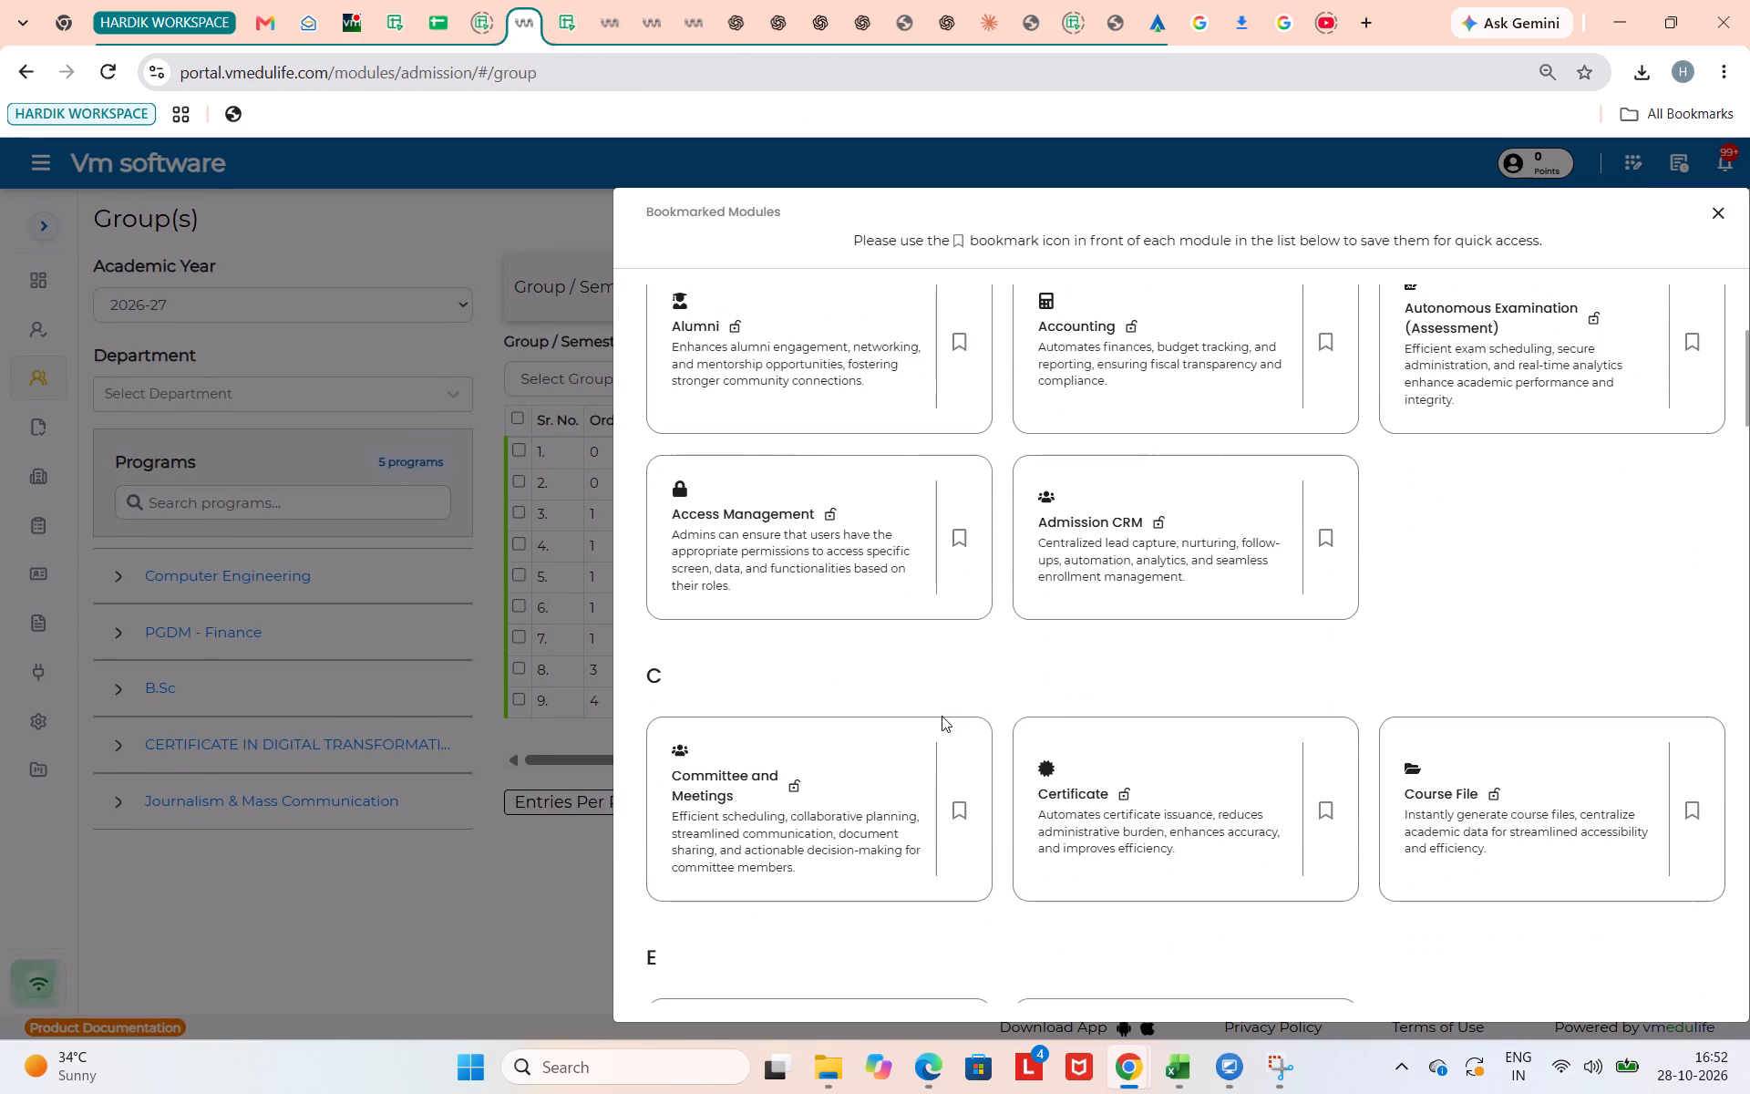
scroll(1530, 469, "down", 5)
scroll(750, 717, "down", 3)
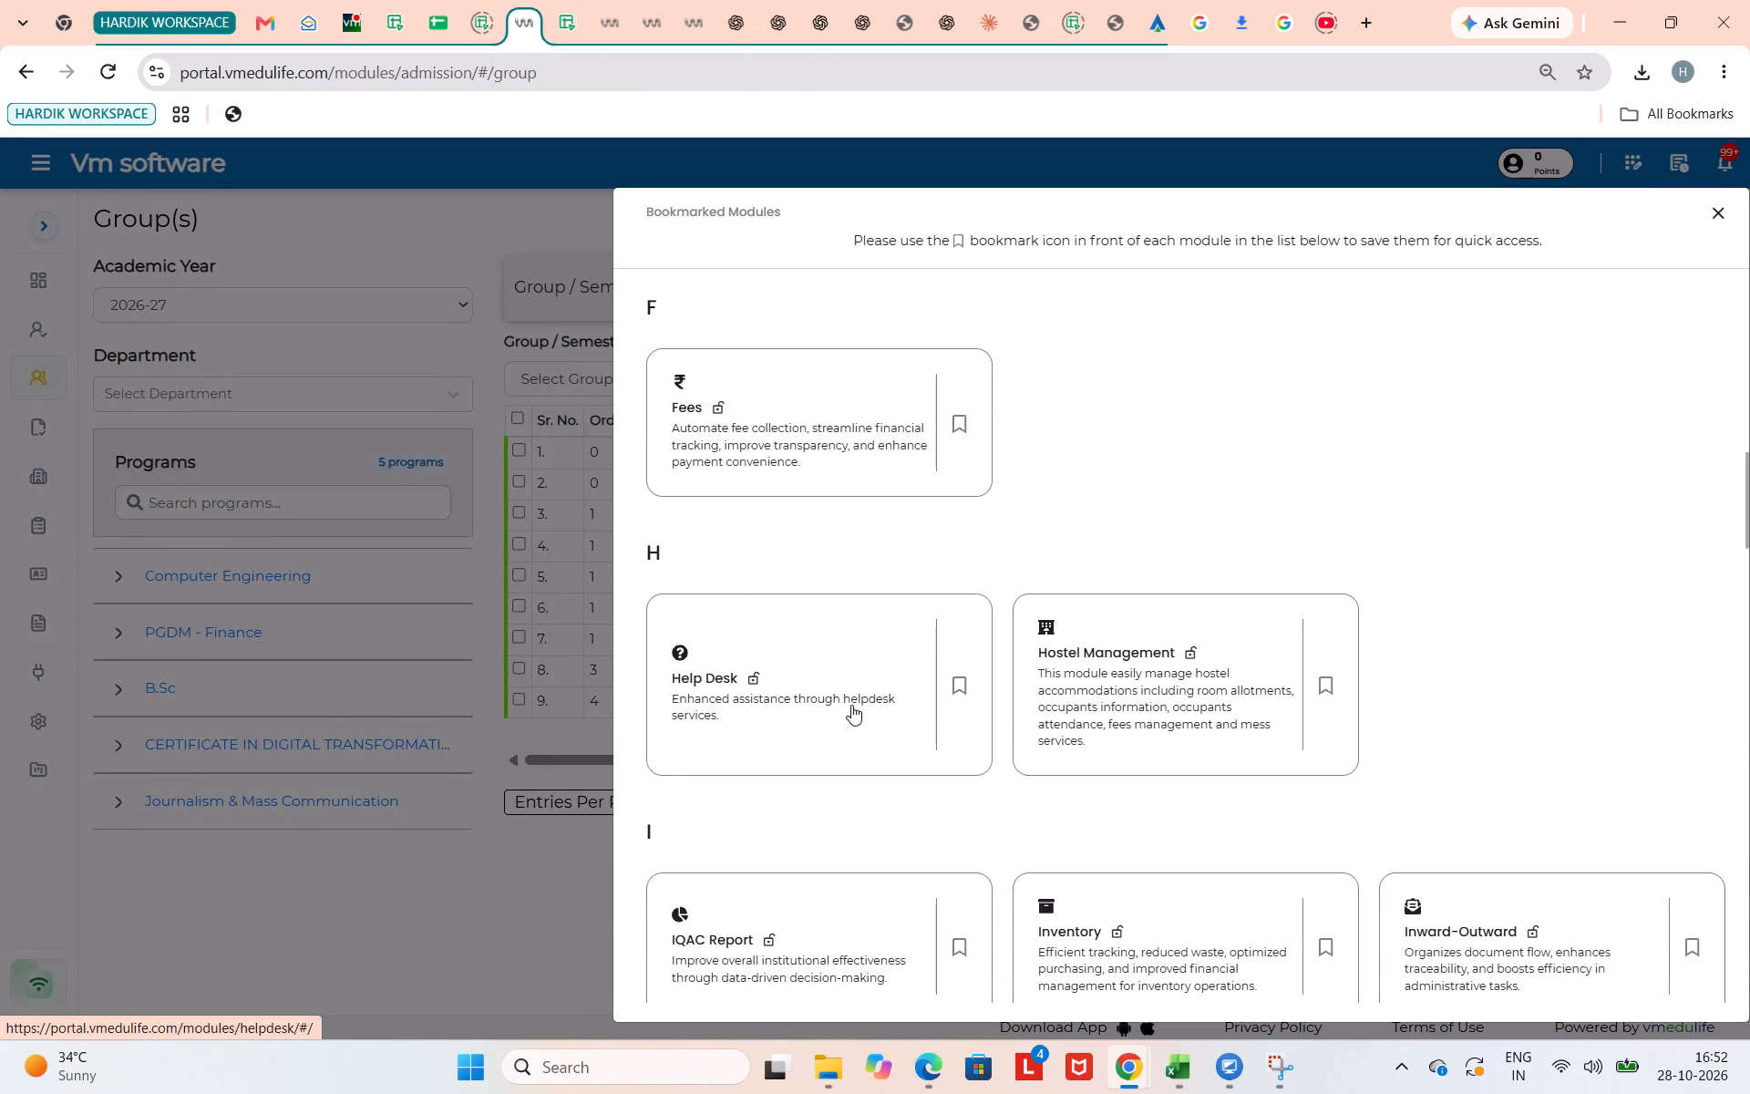
scroll(1323, 614, "up", 6)
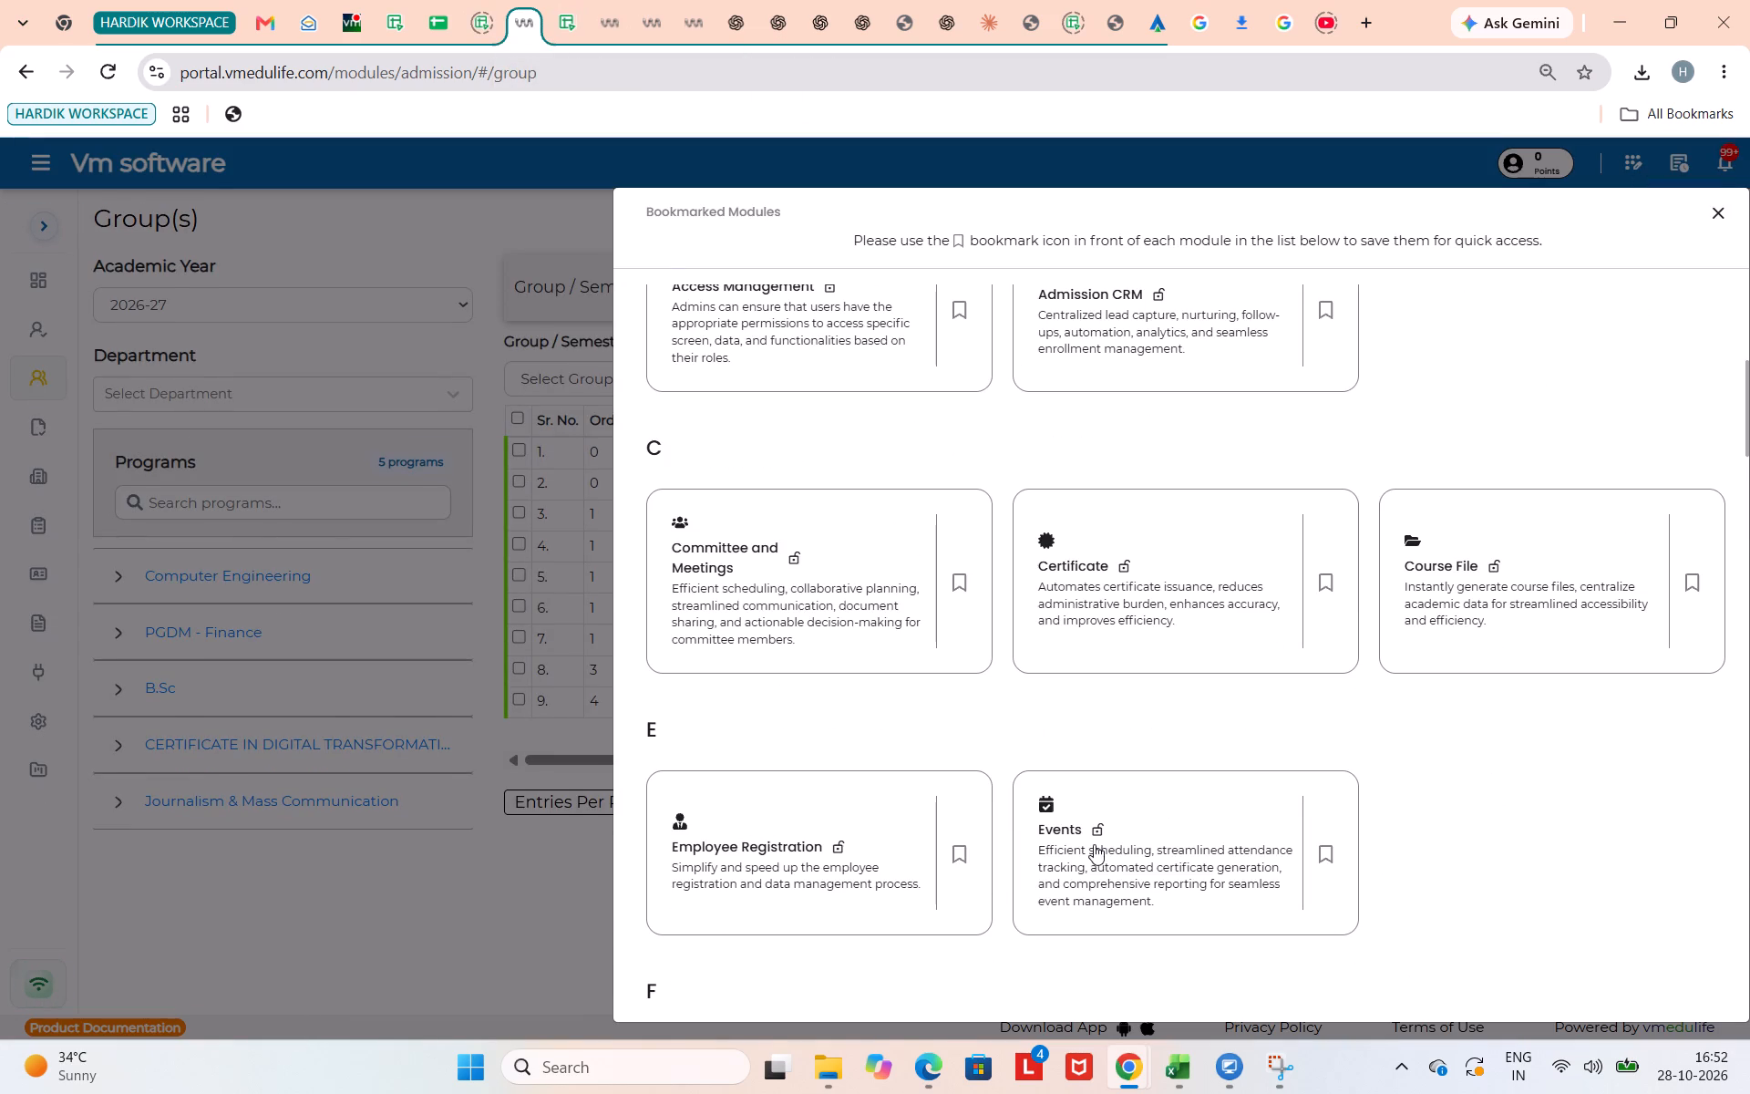
left_click(1094, 844)
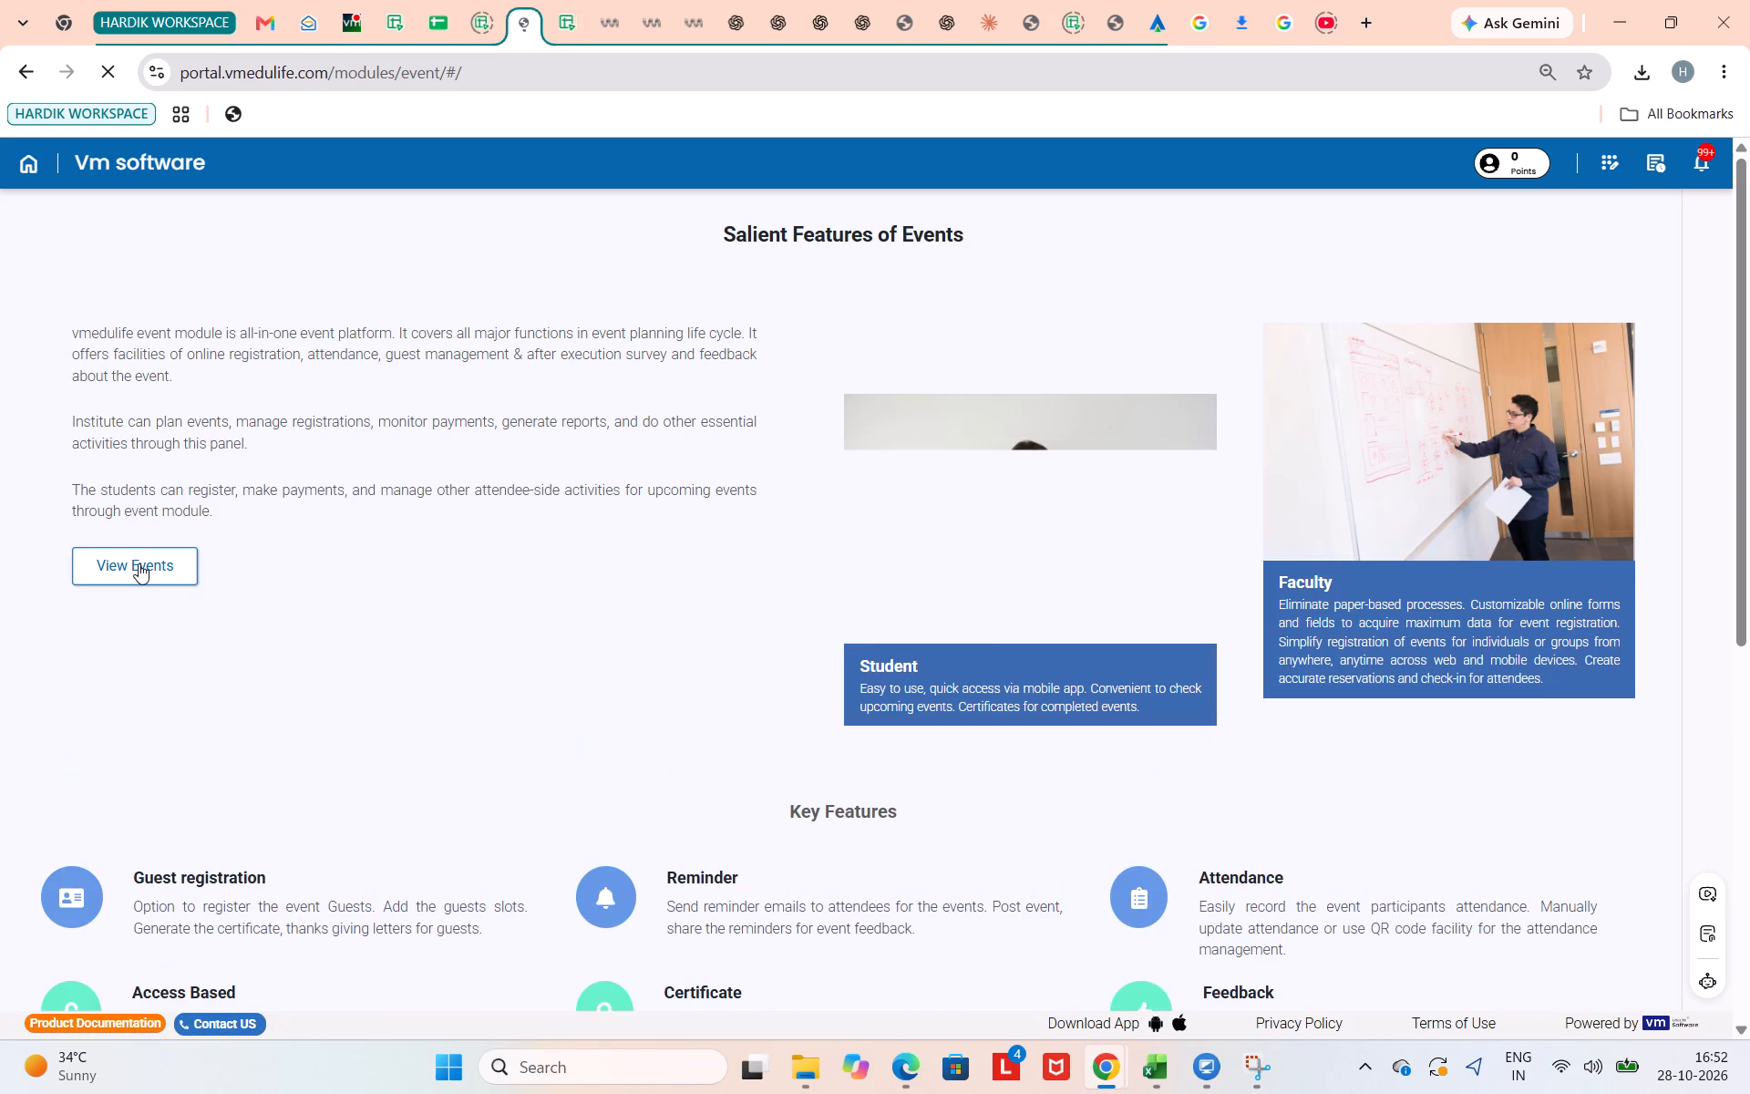
left_click(139, 563)
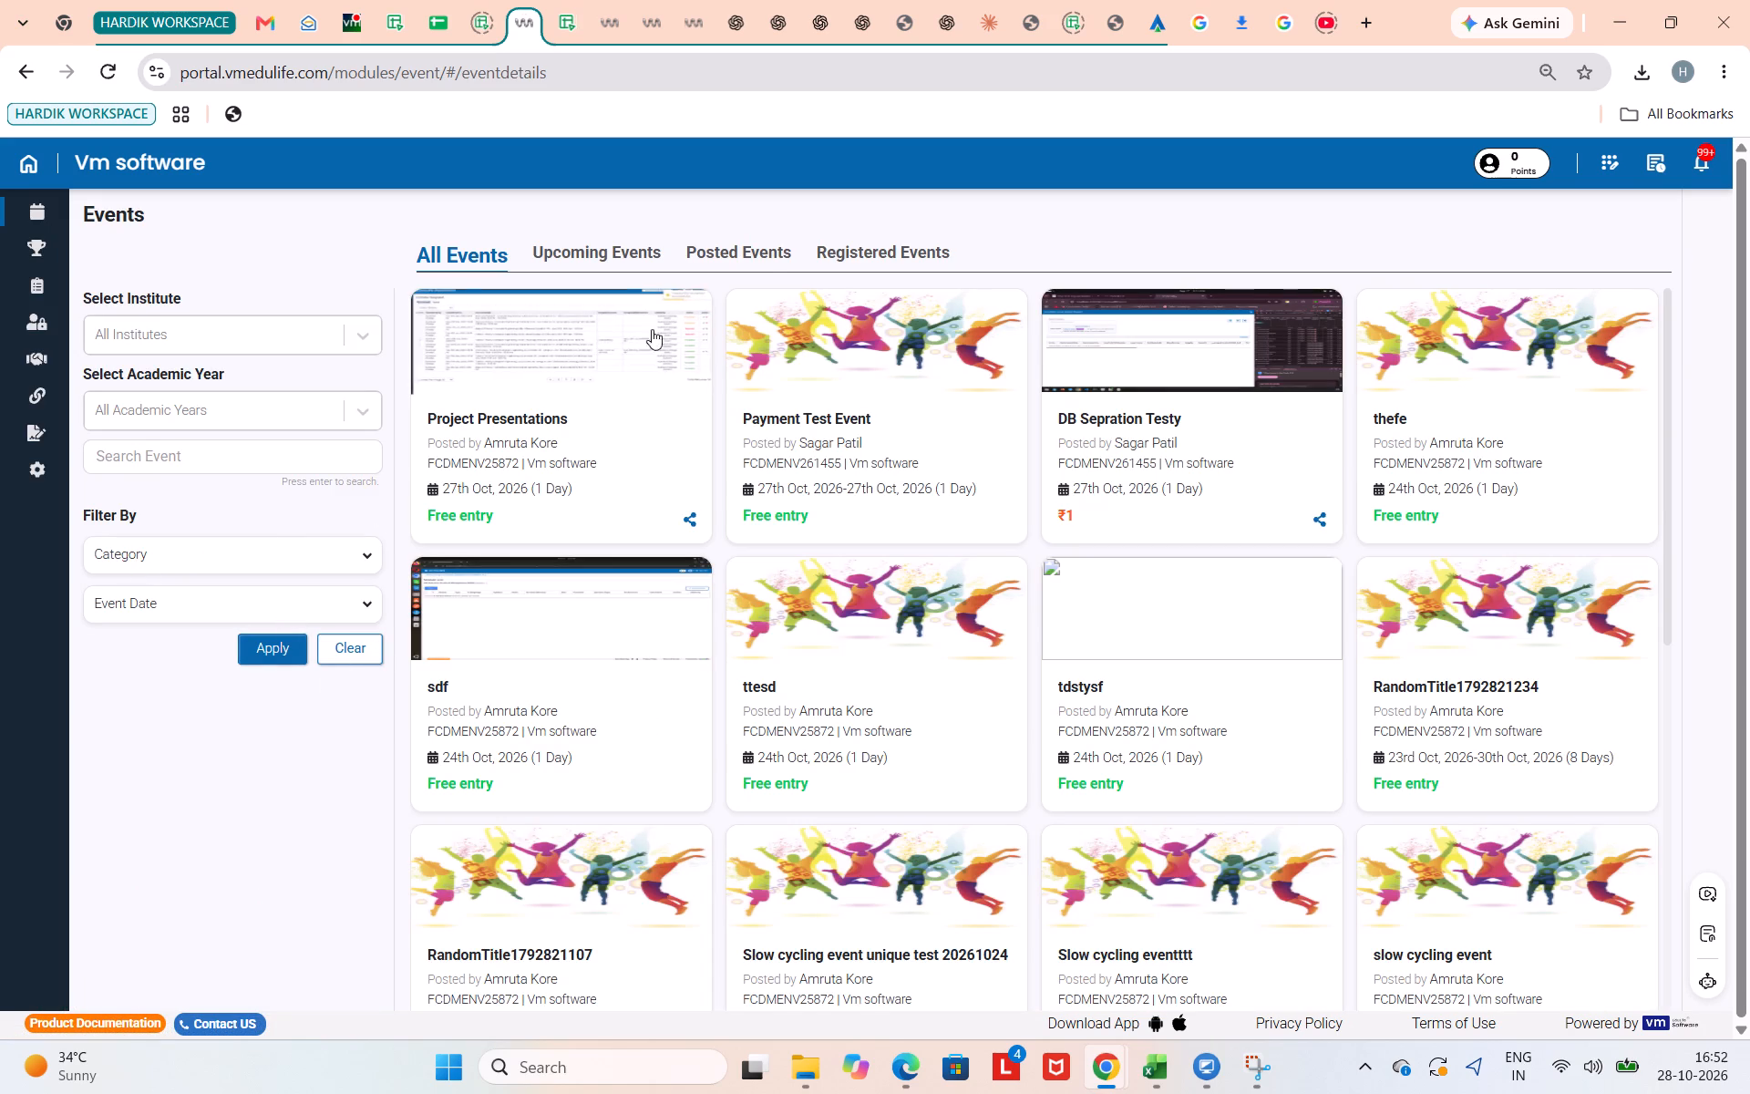
left_click(72, 445)
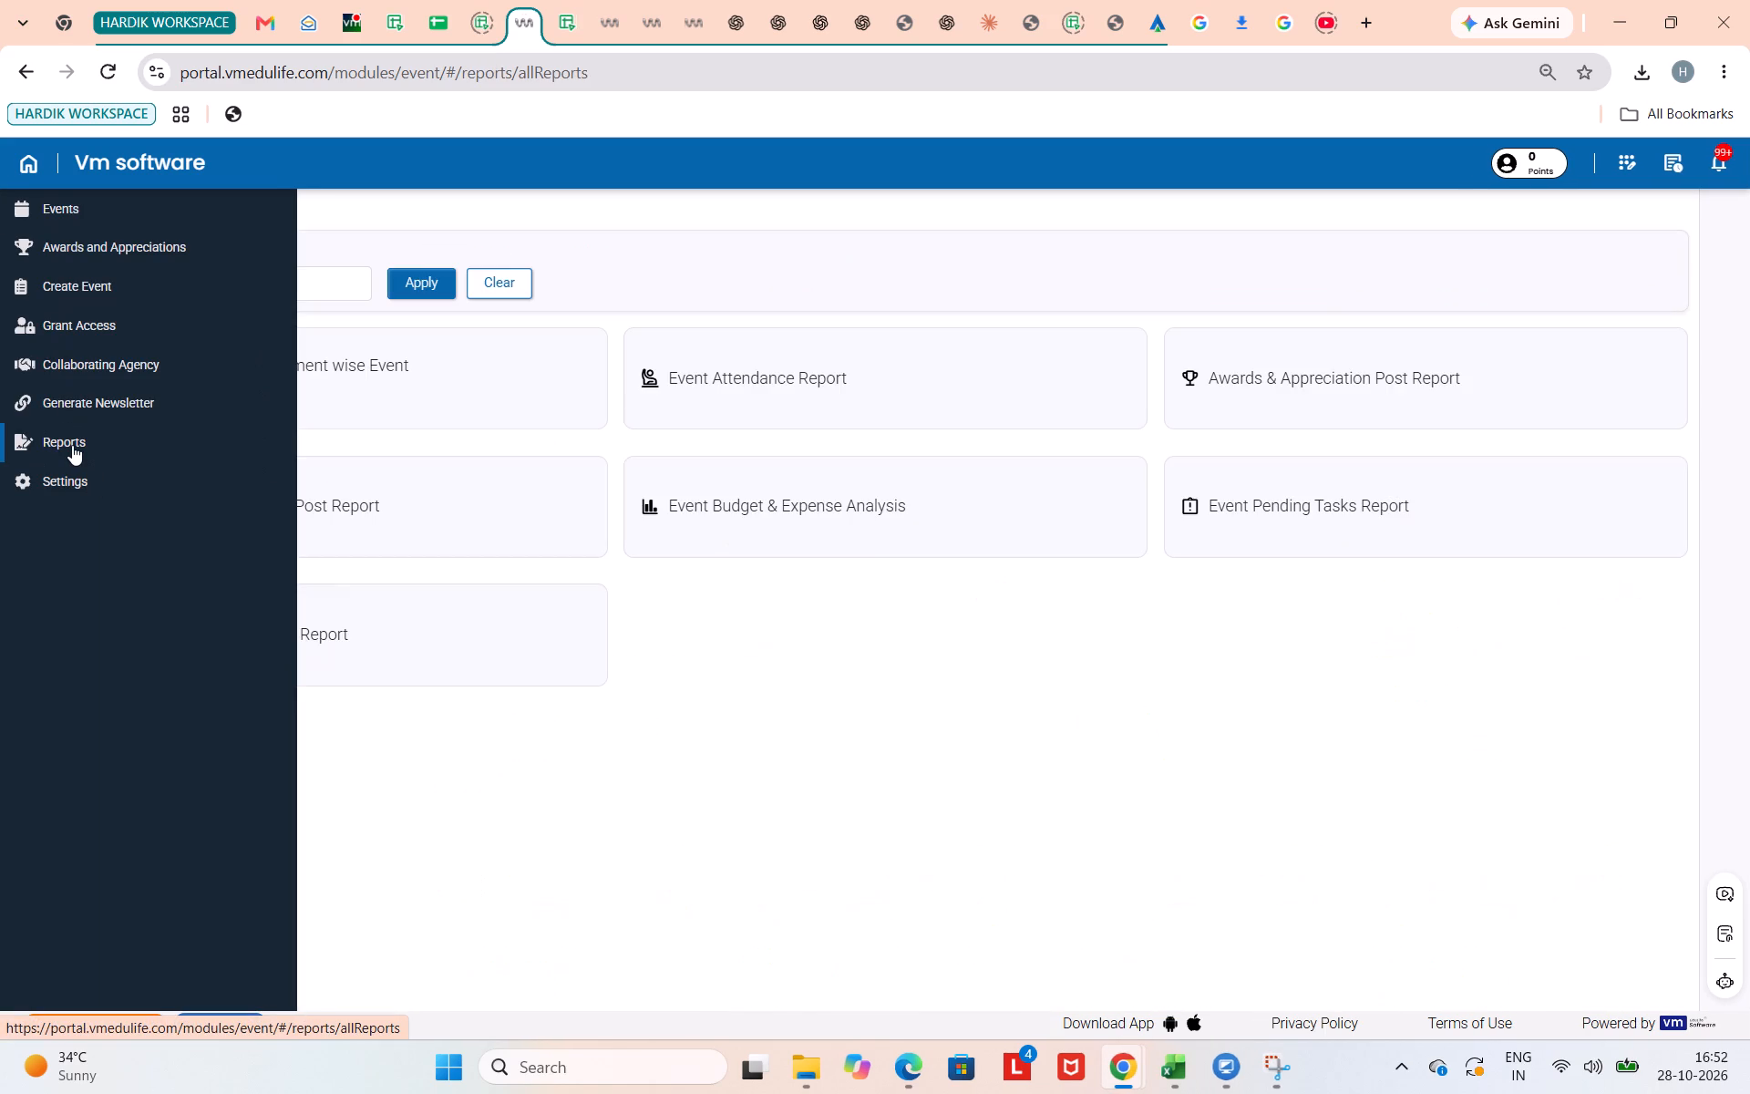
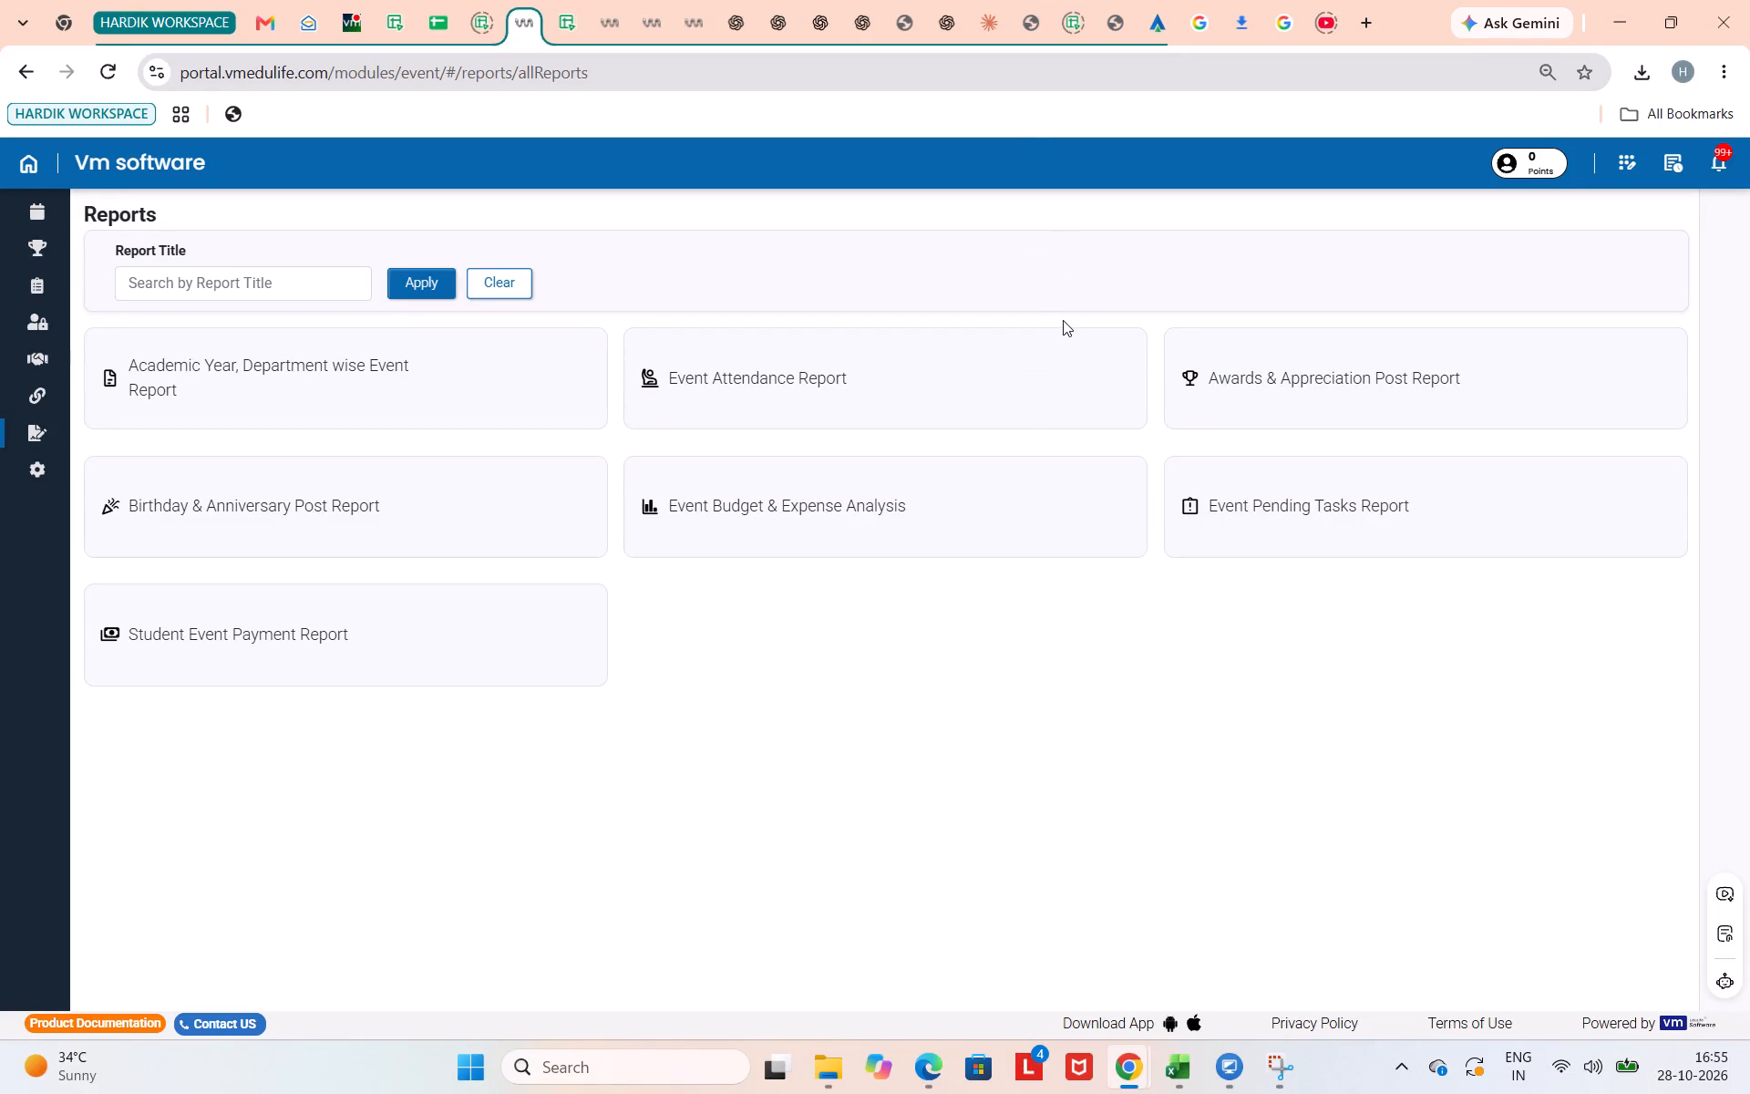
Return to Project Management, close service request 291343, and open the call back requests.
left_click(687, 14)
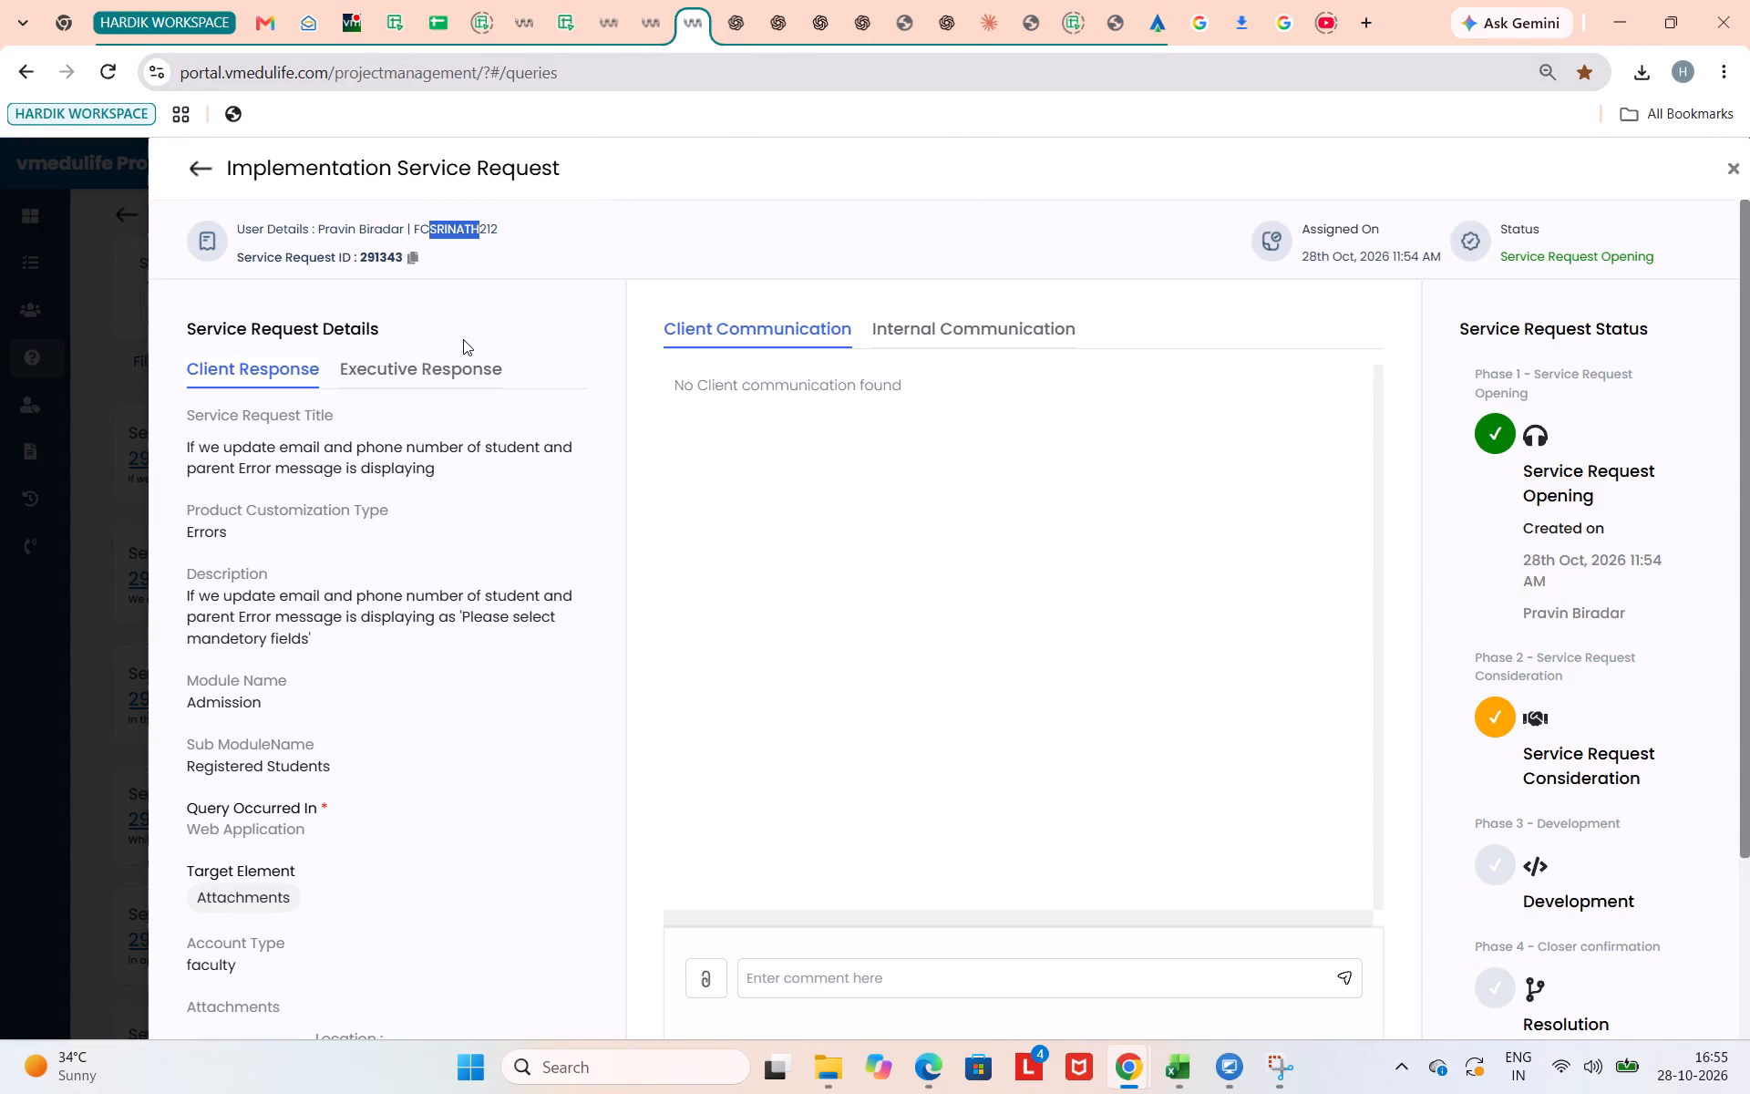
left_click(195, 177)
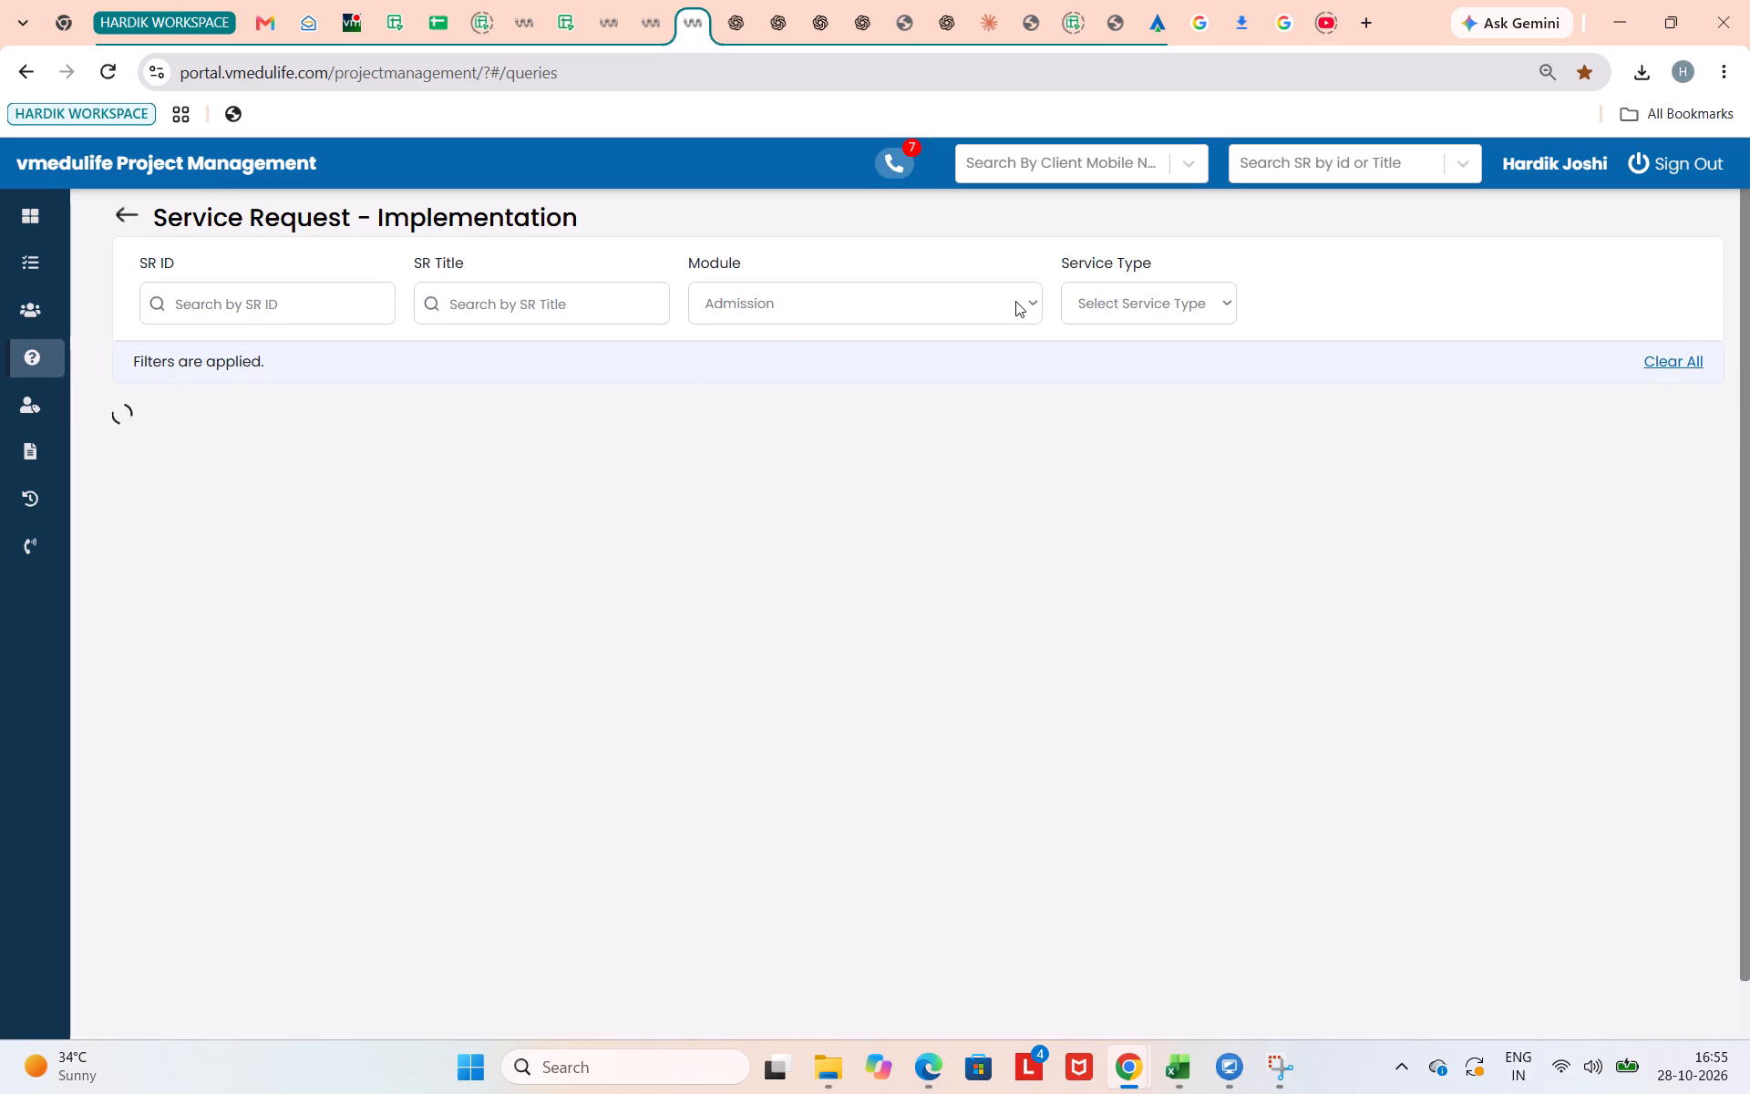
left_click(883, 176)
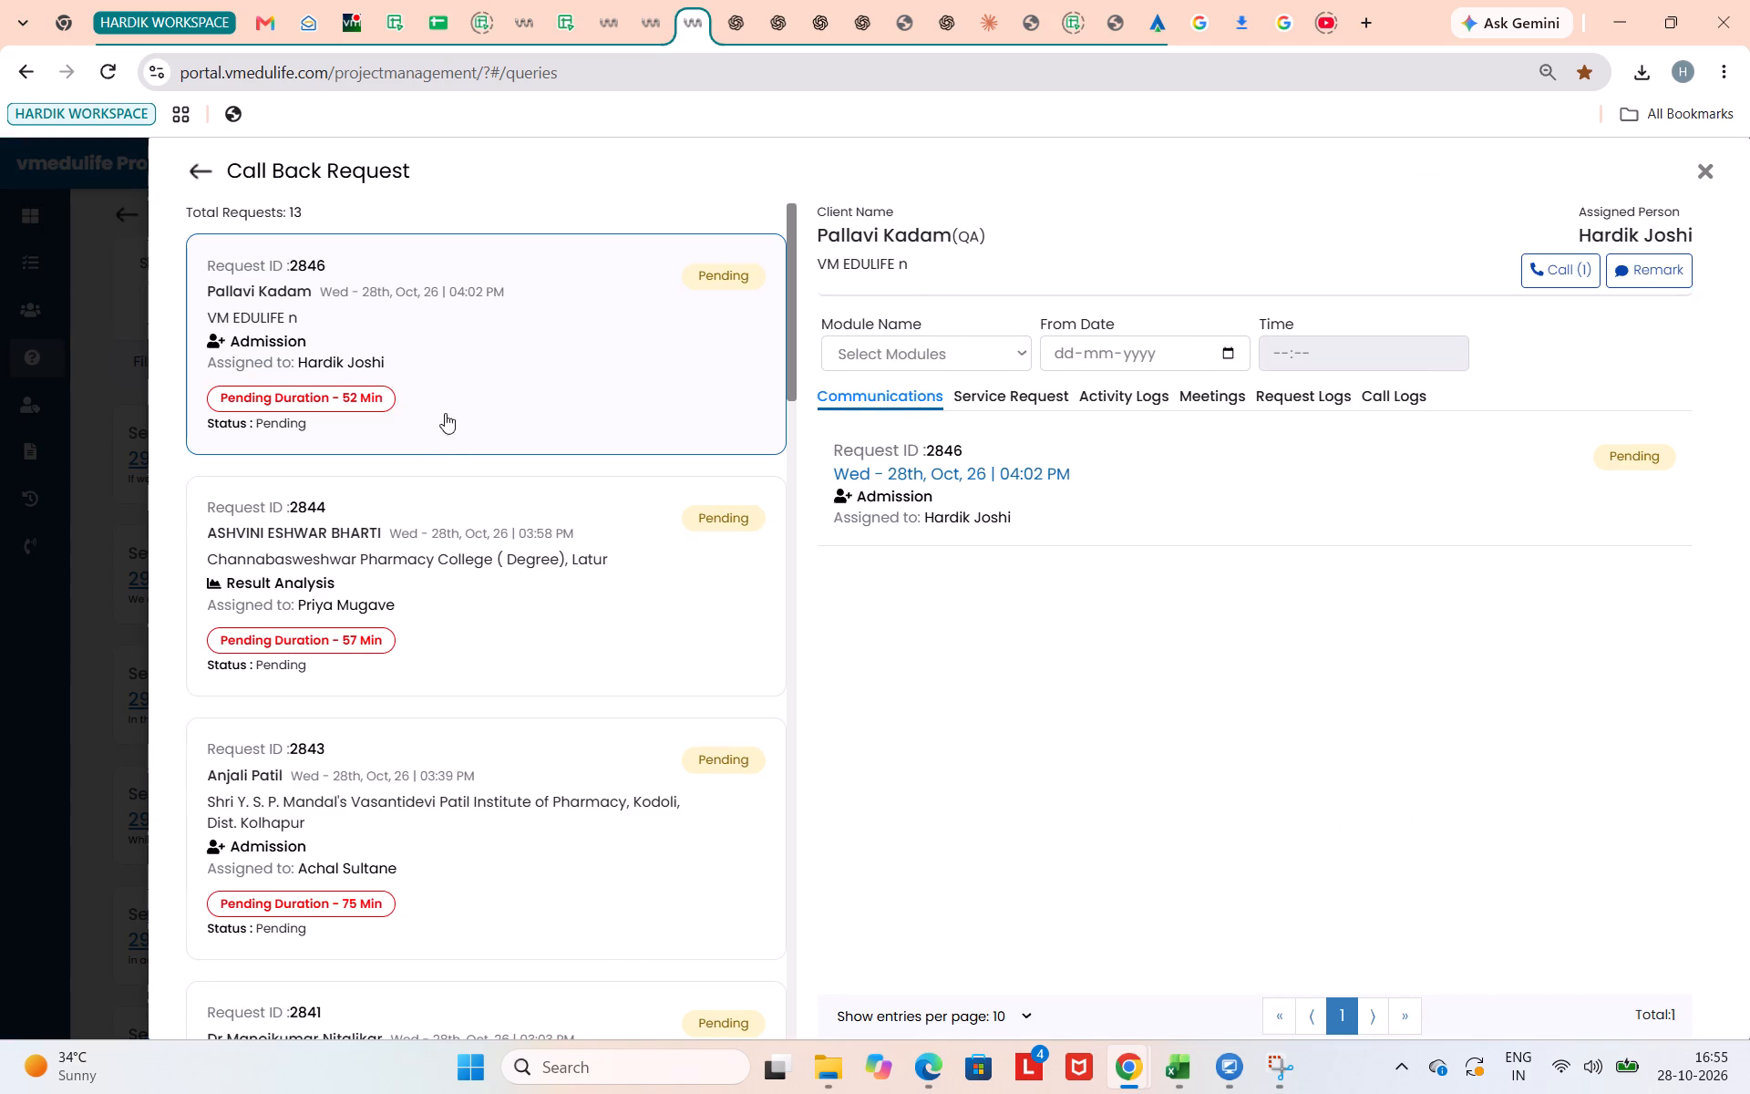
left_click_drag(393, 287, 677, 294)
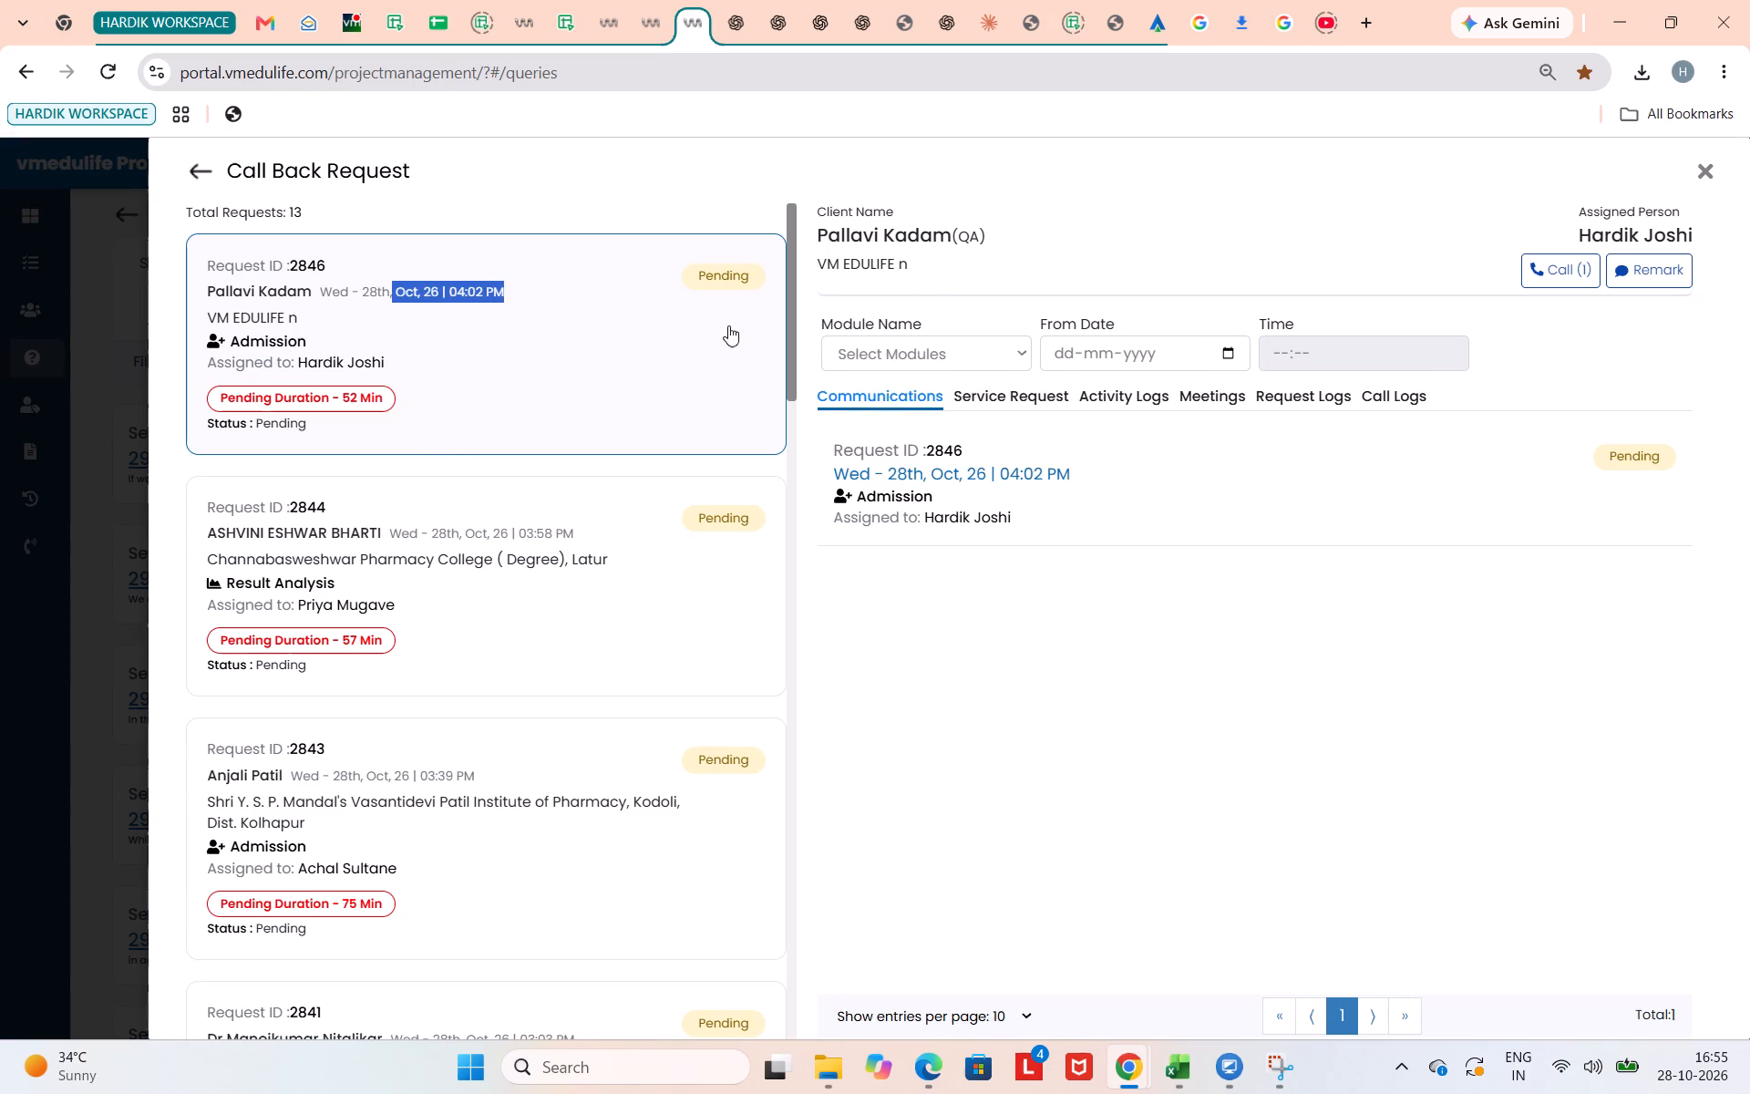
left_click(717, 335)
left_click(923, 501)
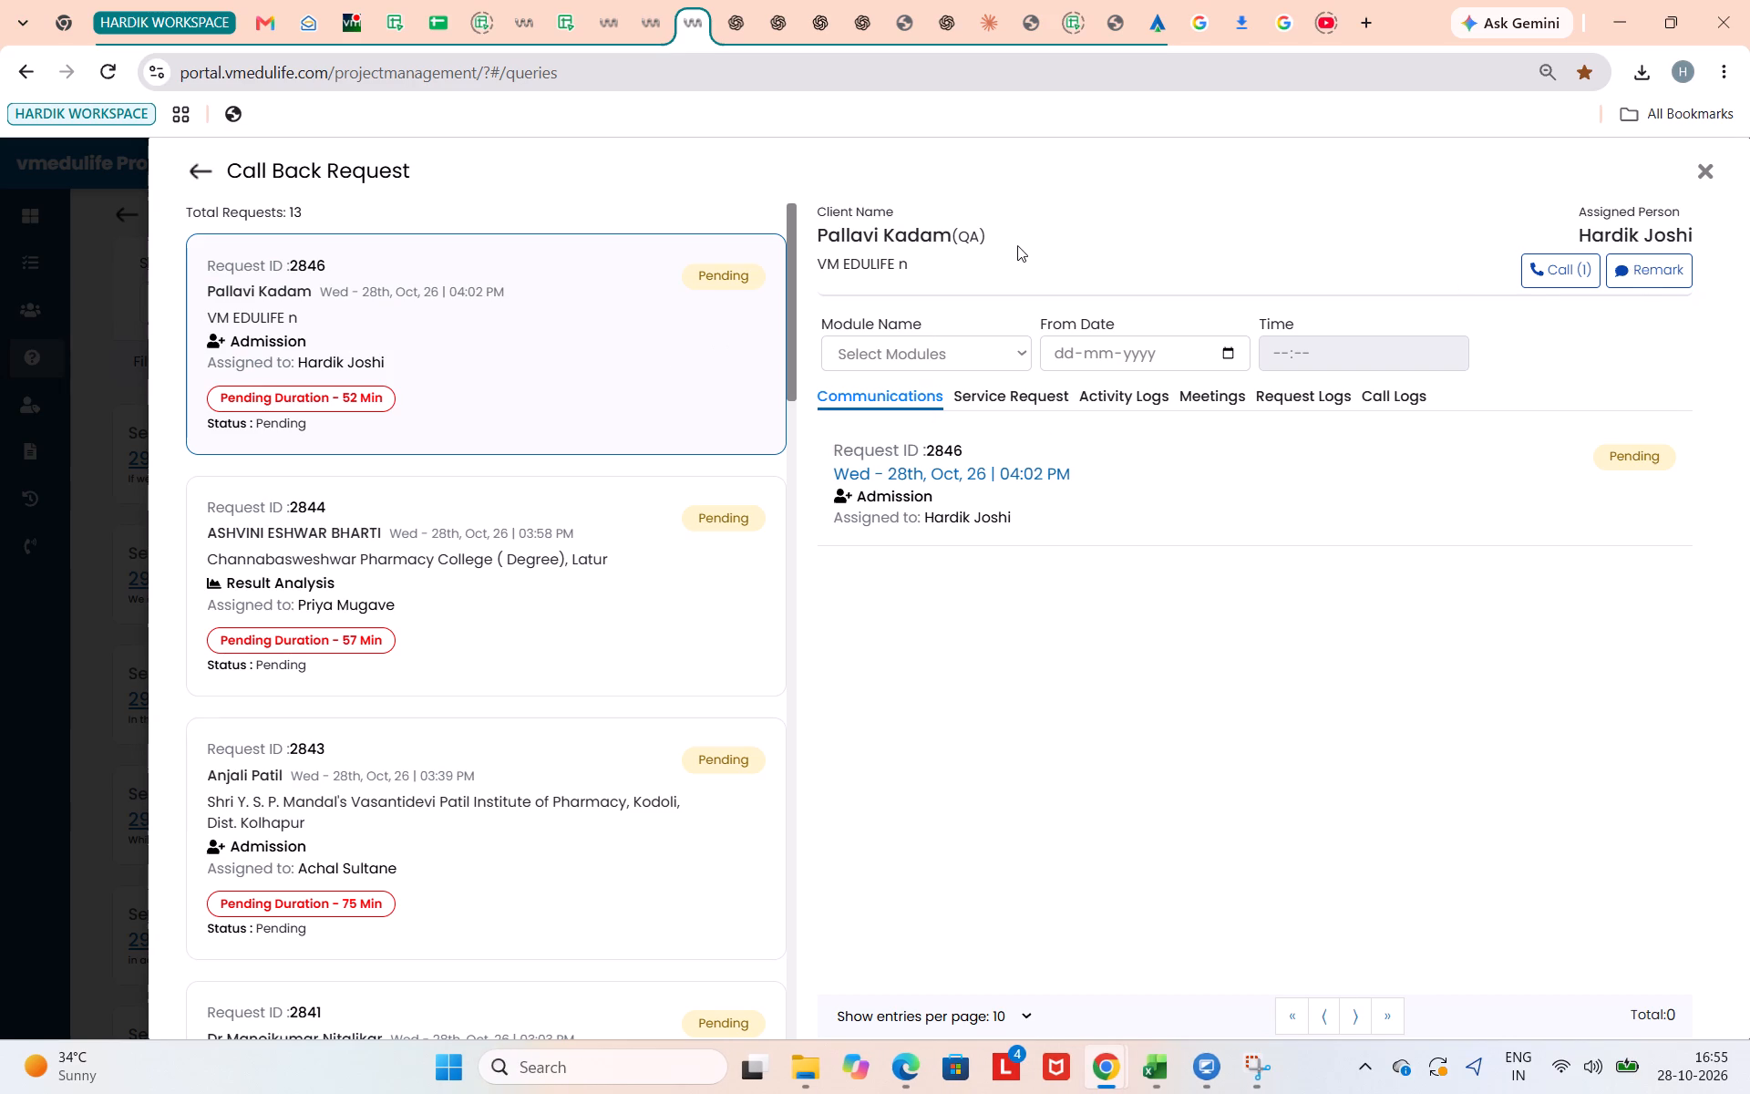
left_click_drag(904, 238, 778, 243)
left_click(623, 273)
left_click(451, 346)
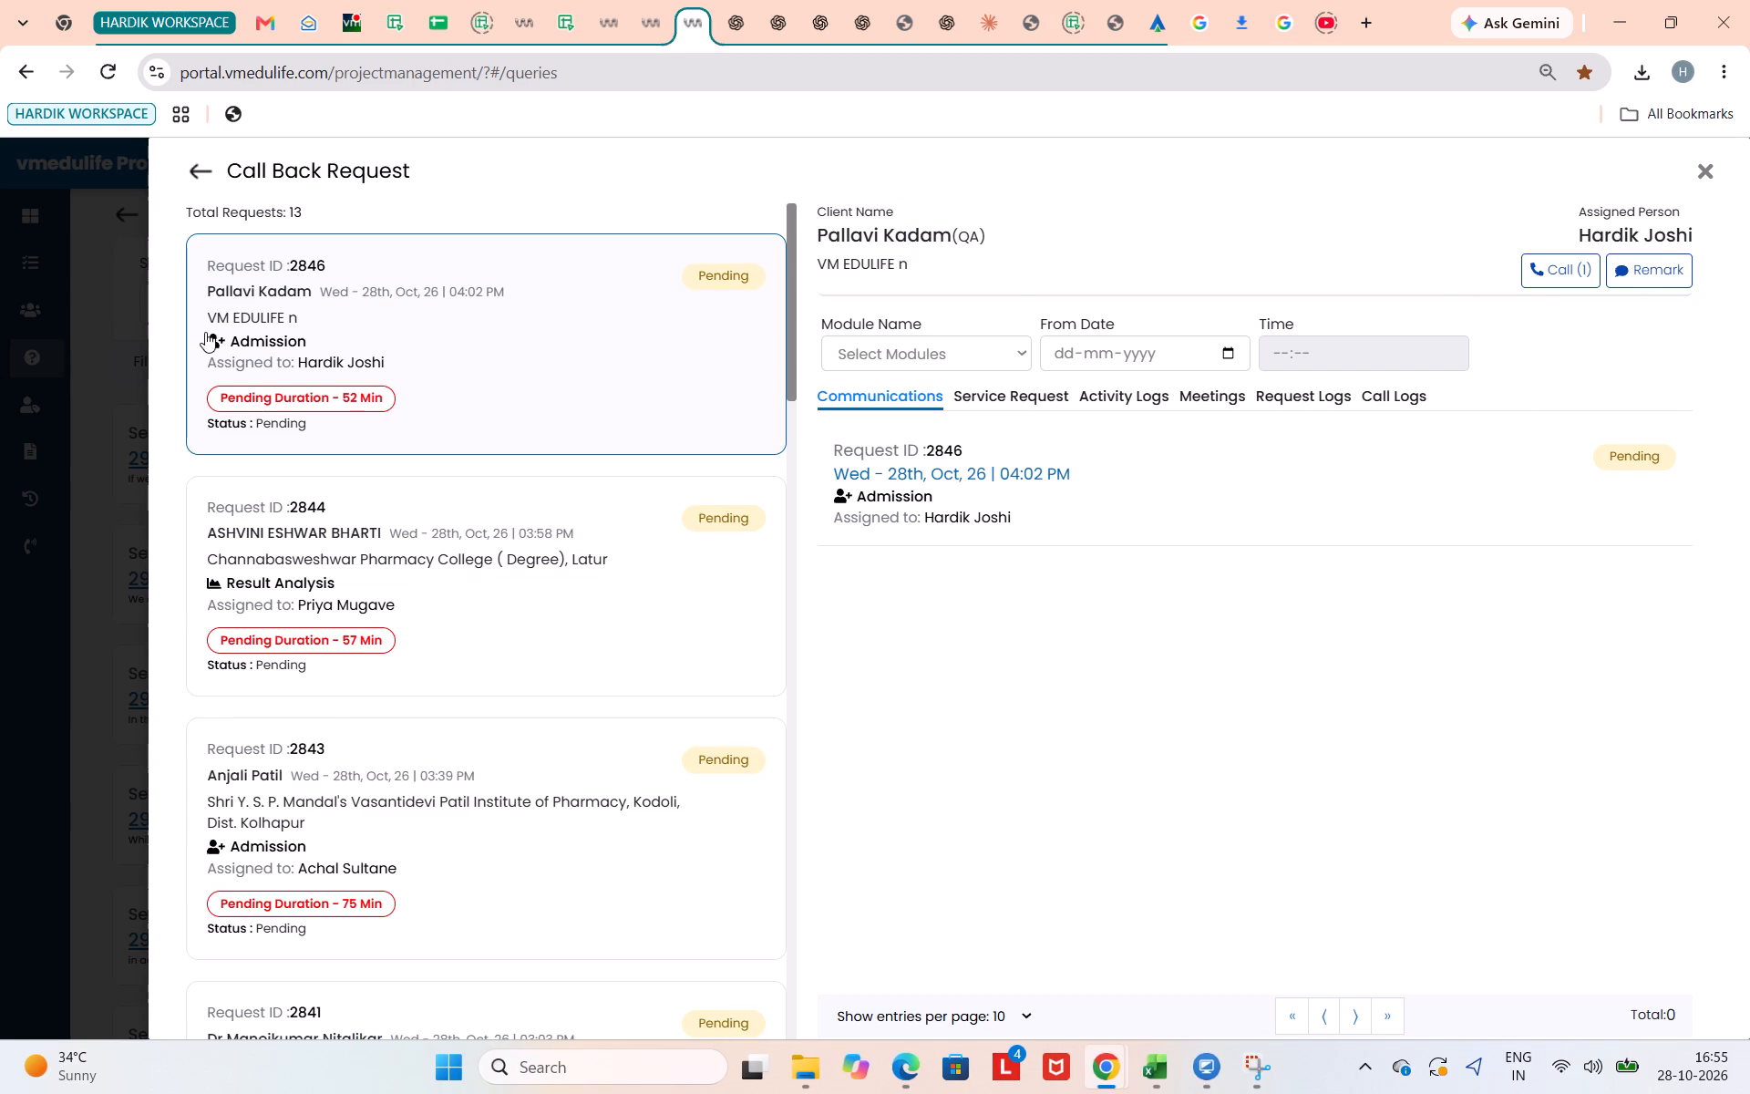
left_click(204, 331)
left_click(278, 327)
left_click(278, 327)
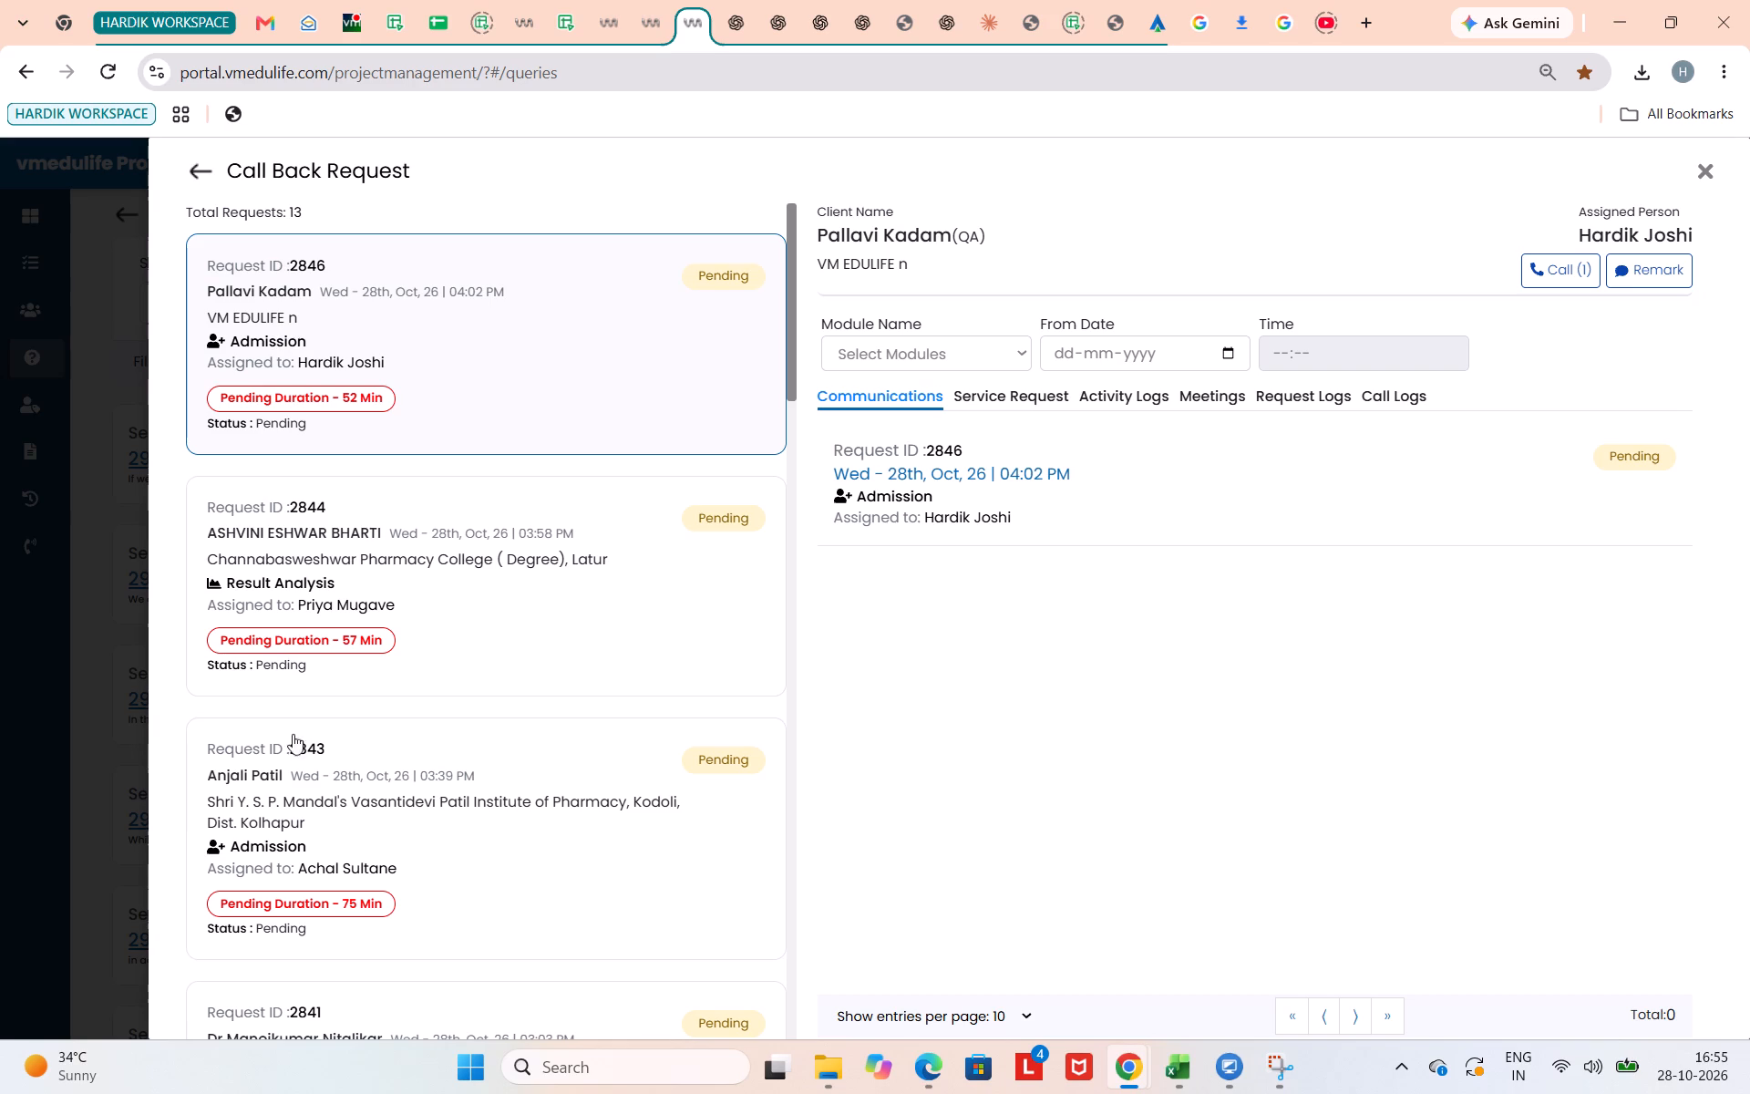
right_click(421, 379)
left_click(373, 357)
Capture a screenshot of the pending Result Analysis call back request 2840.
scroll(390, 596, "down", 4)
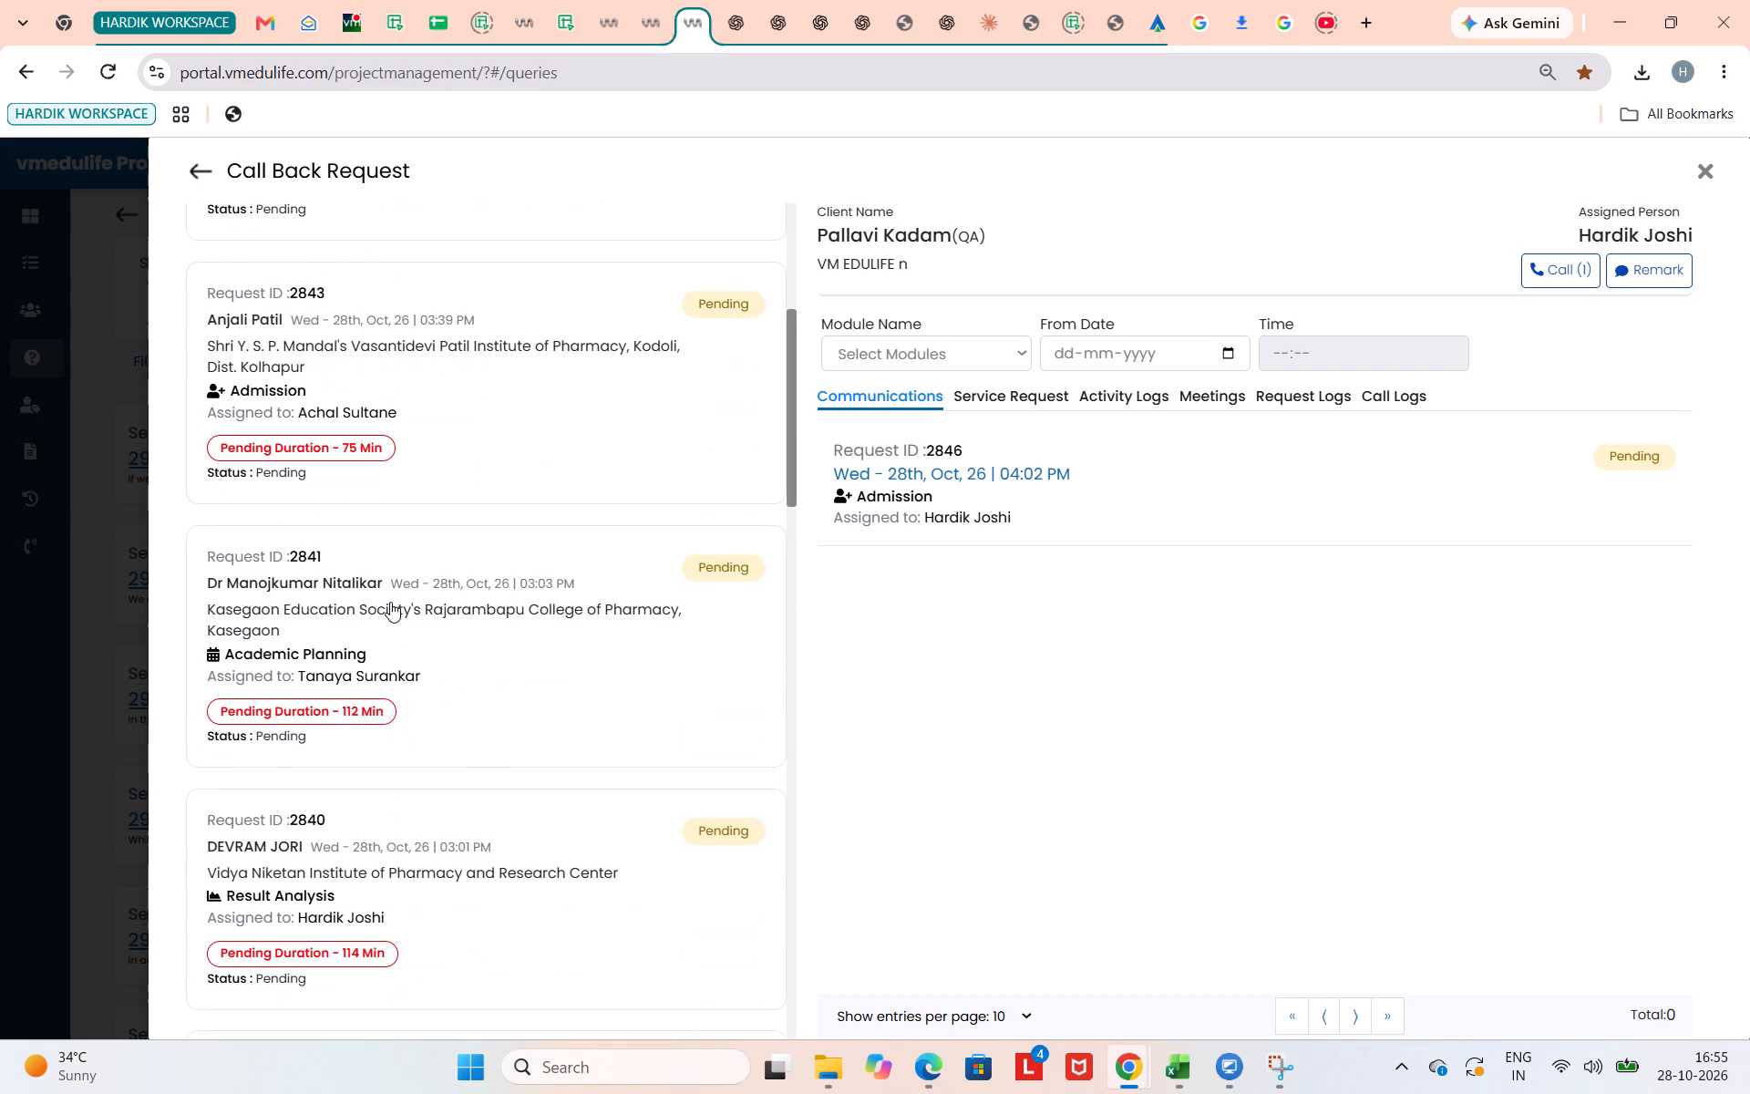
scroll(396, 911, "down", 1)
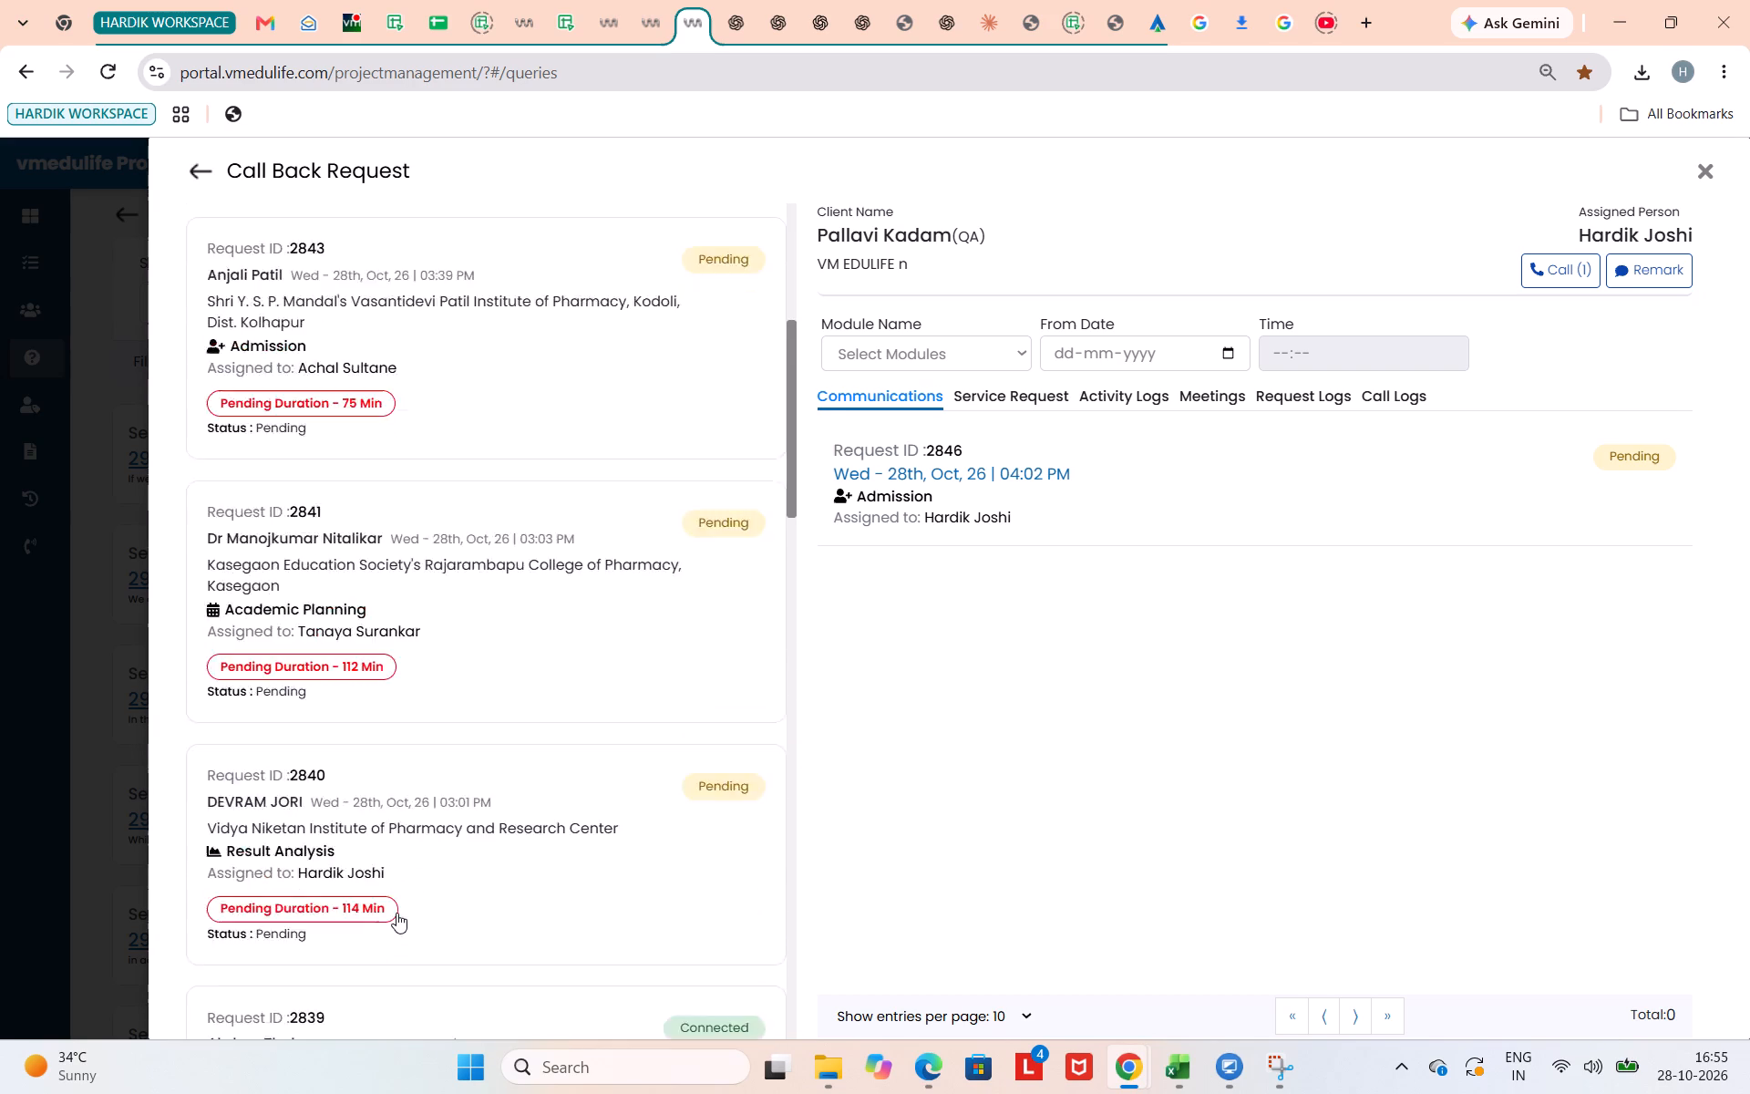
scroll(396, 913, "down", 1)
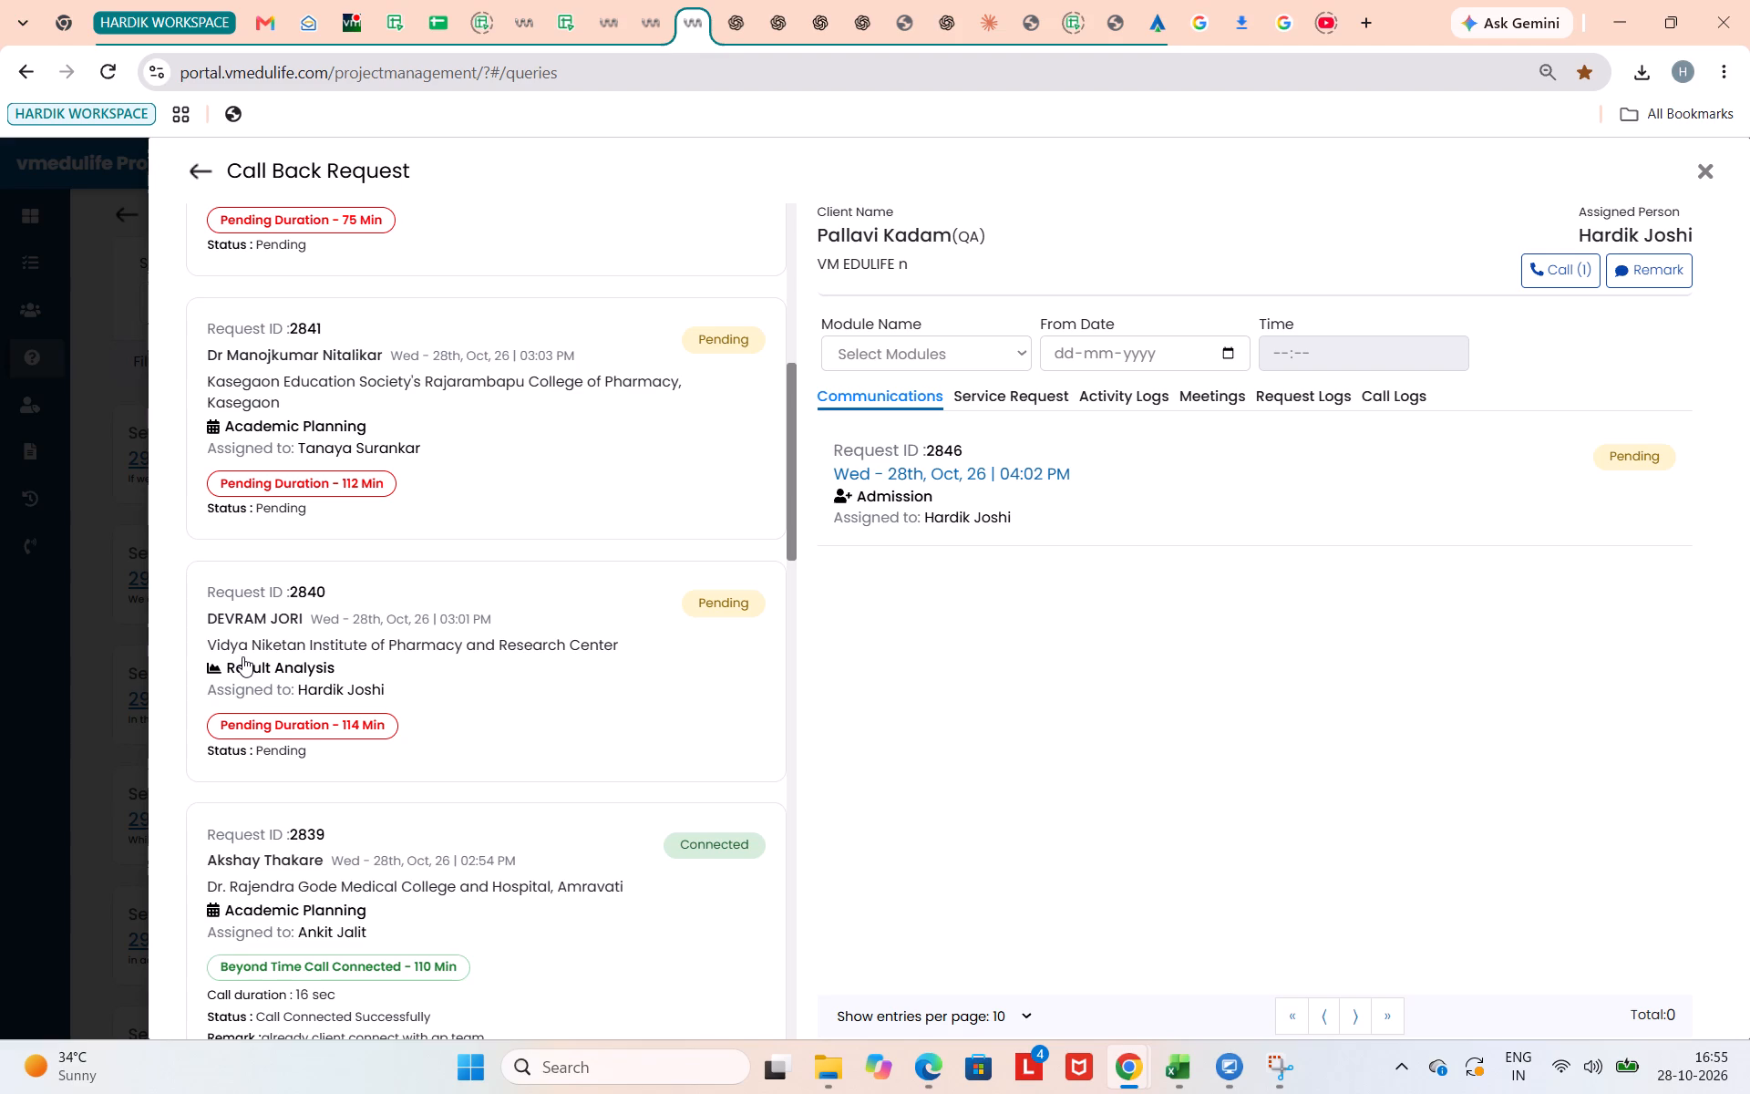
key("shift+super+s")
left_click_drag(170, 552, 205, 567)
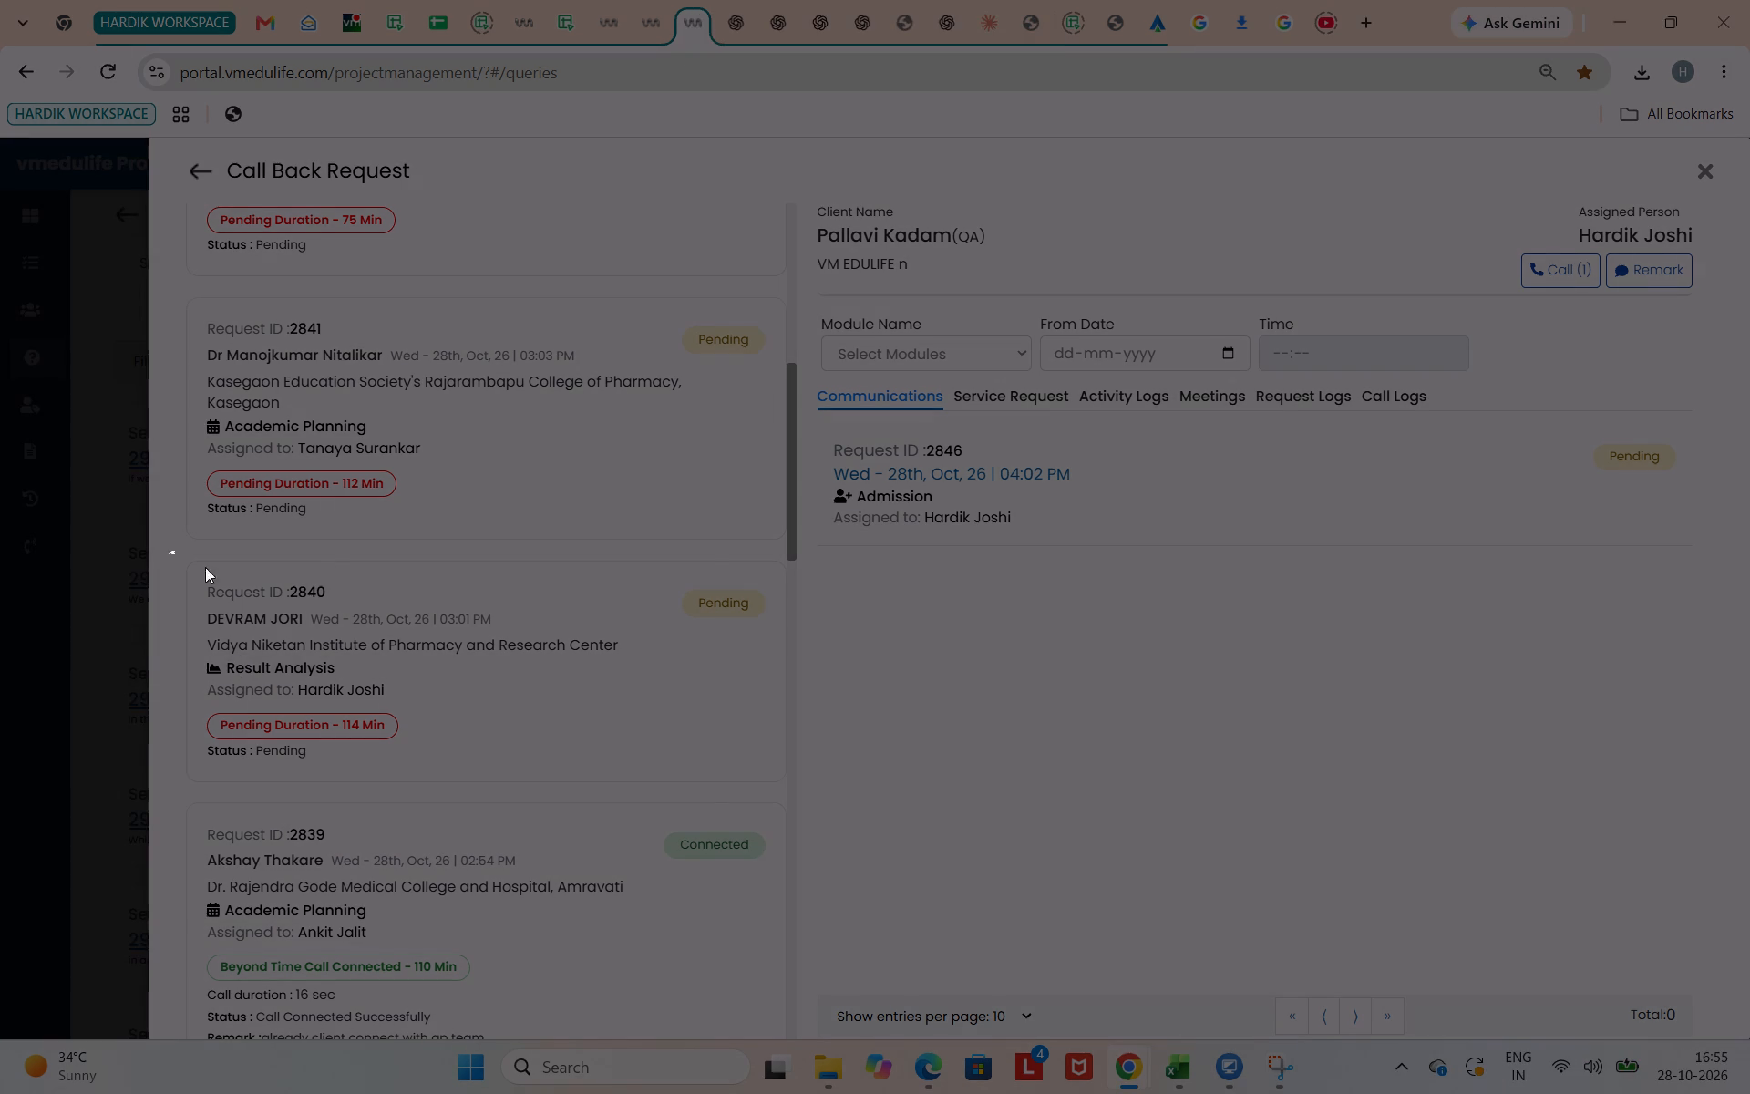
left_click_drag(205, 567, 819, 835)
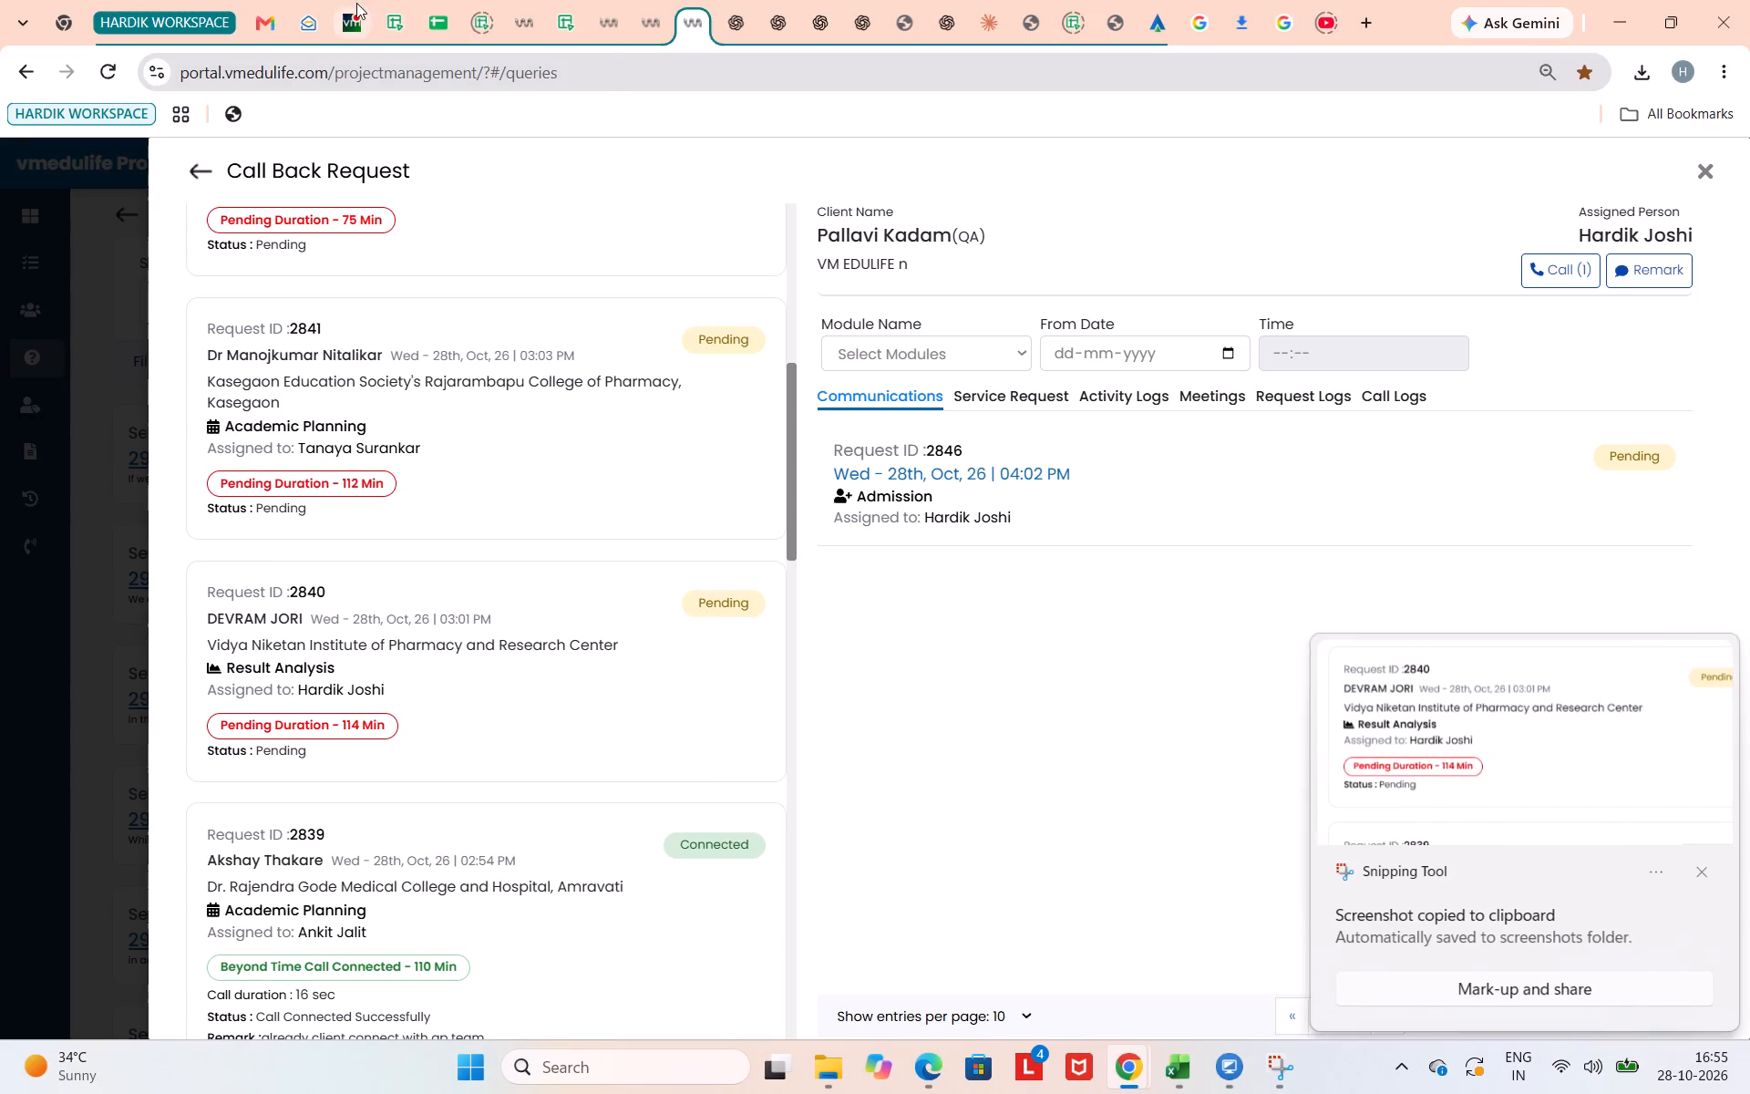
left_click(346, 15)
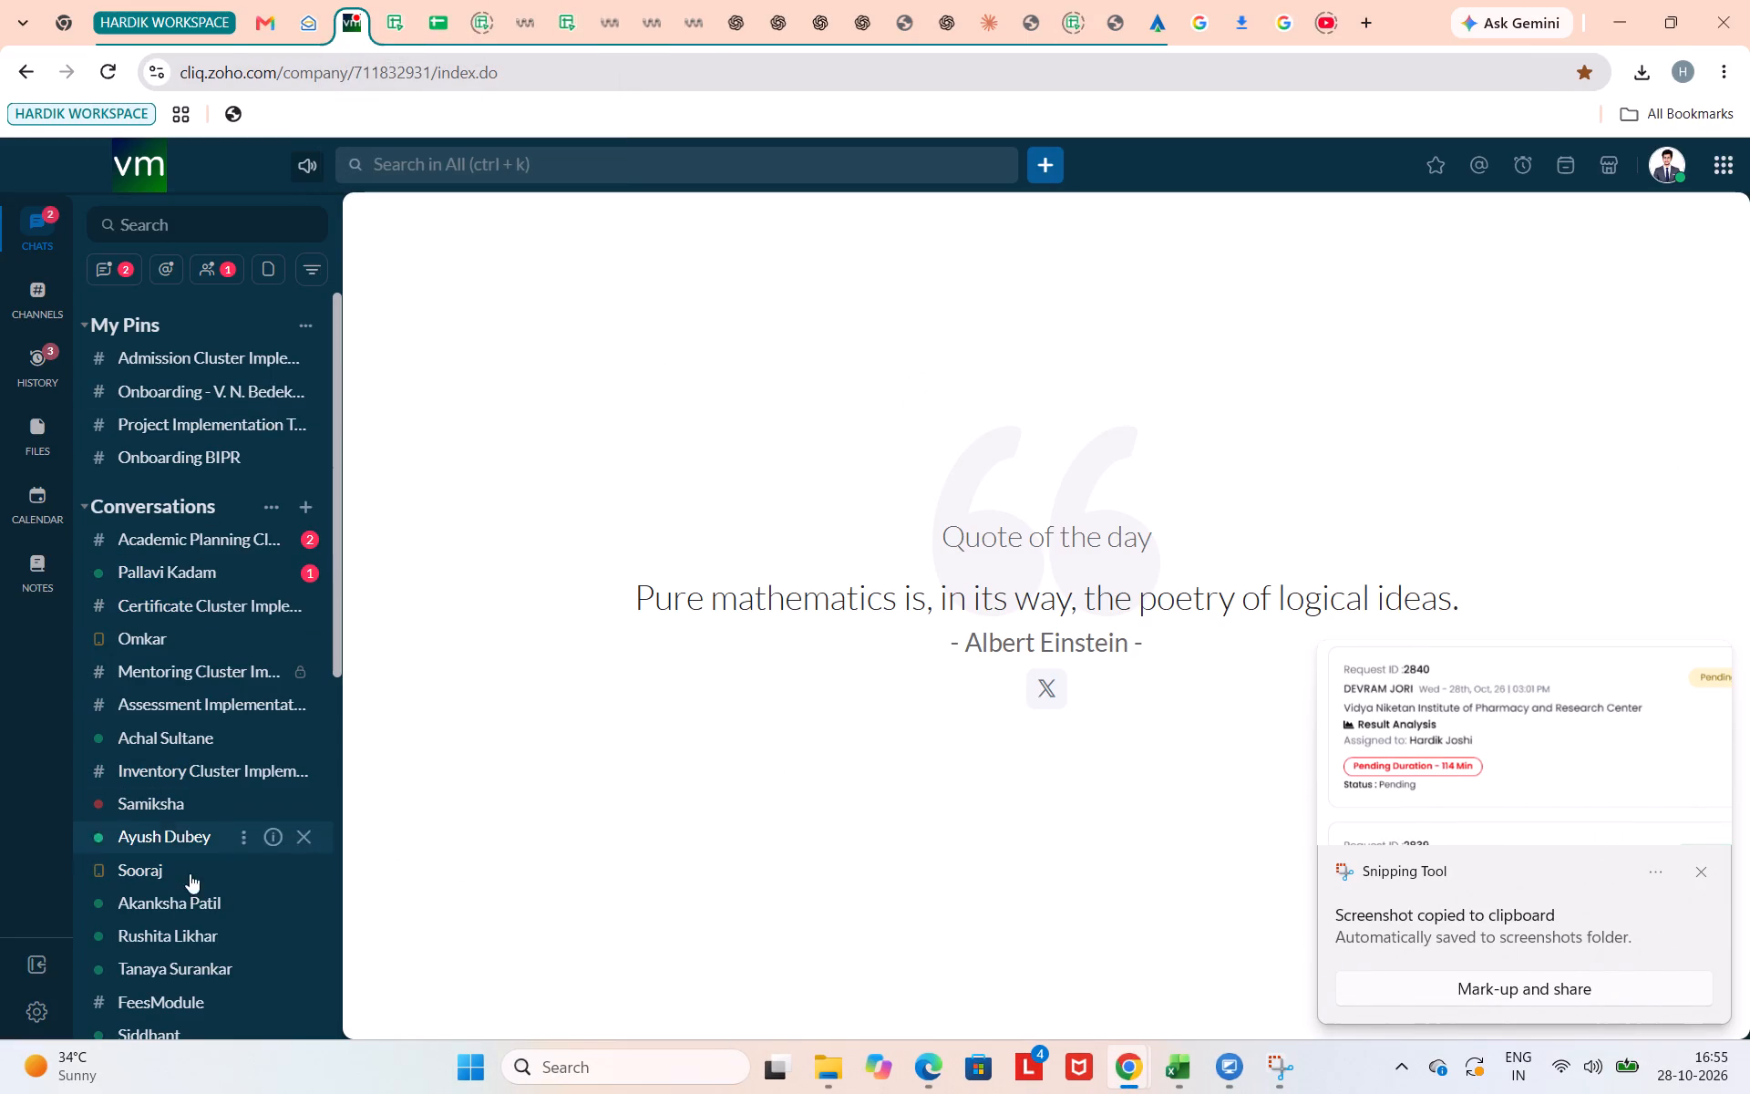
left_click(180, 945)
left_click(376, 1008)
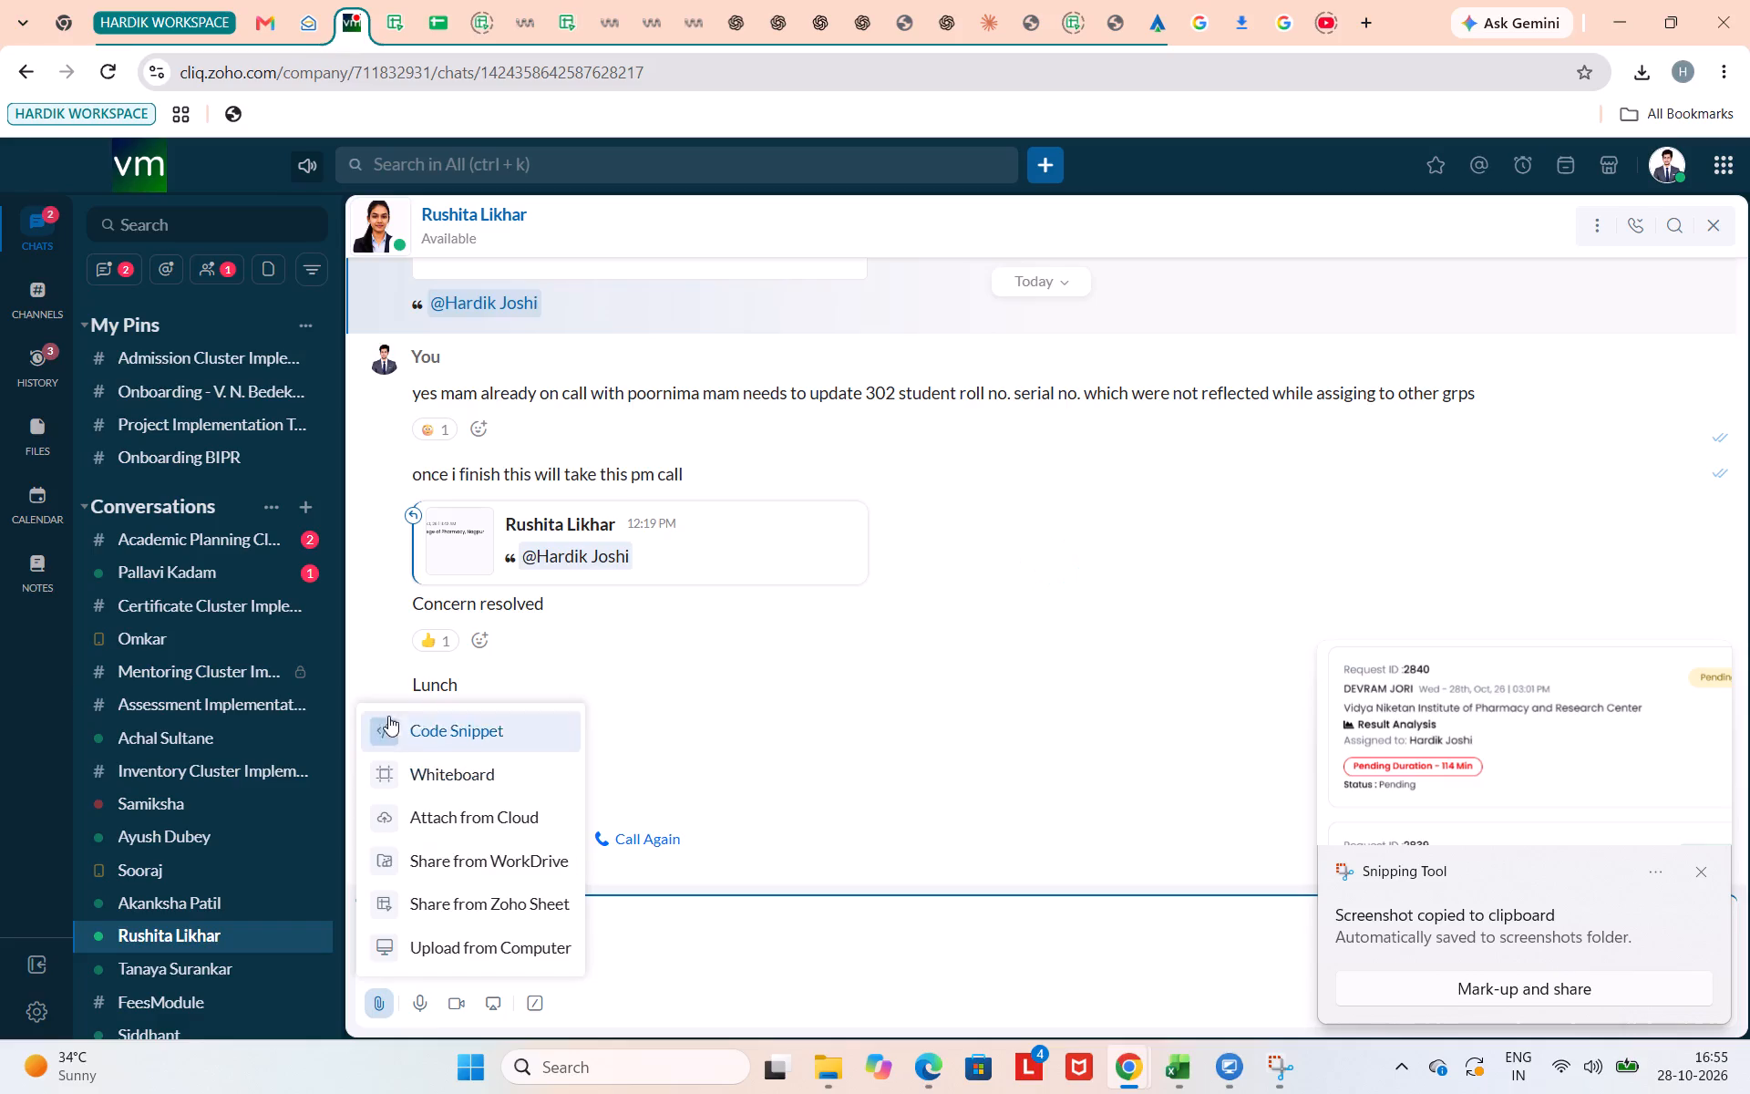
left_click(449, 941)
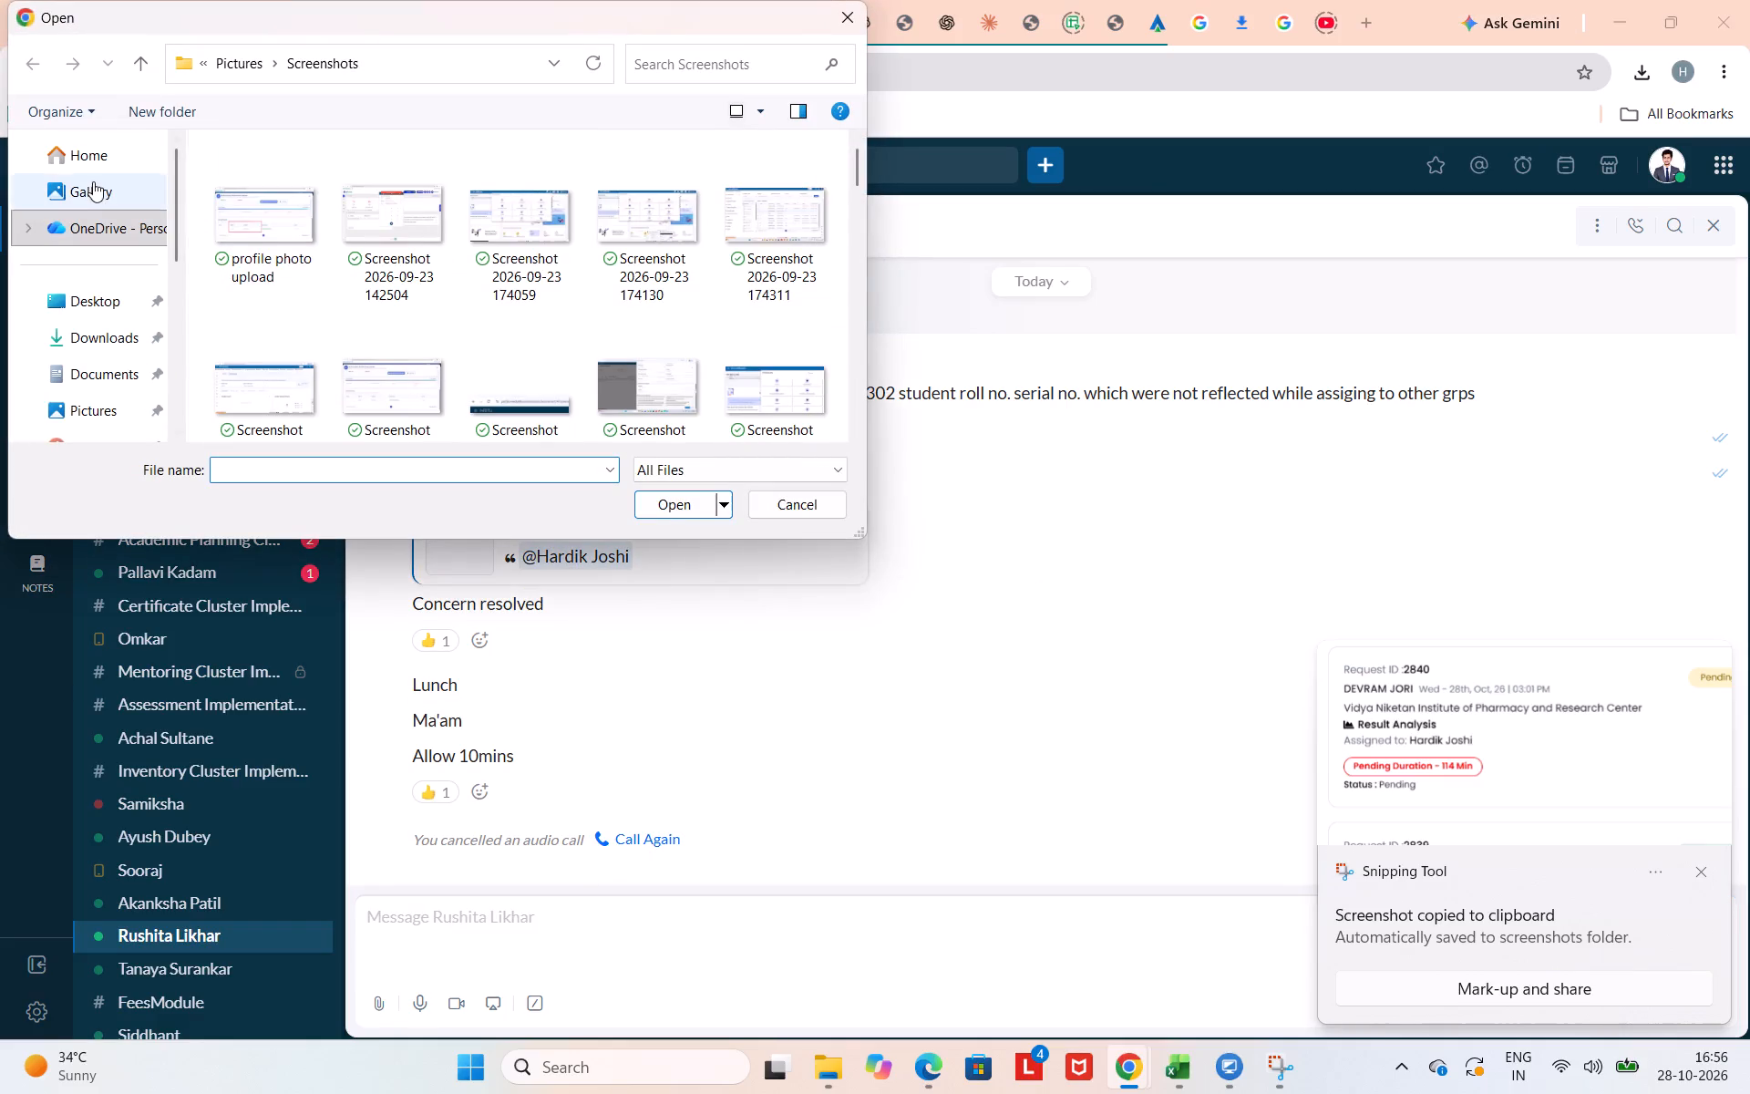
left_click(92, 181)
left_click(264, 226)
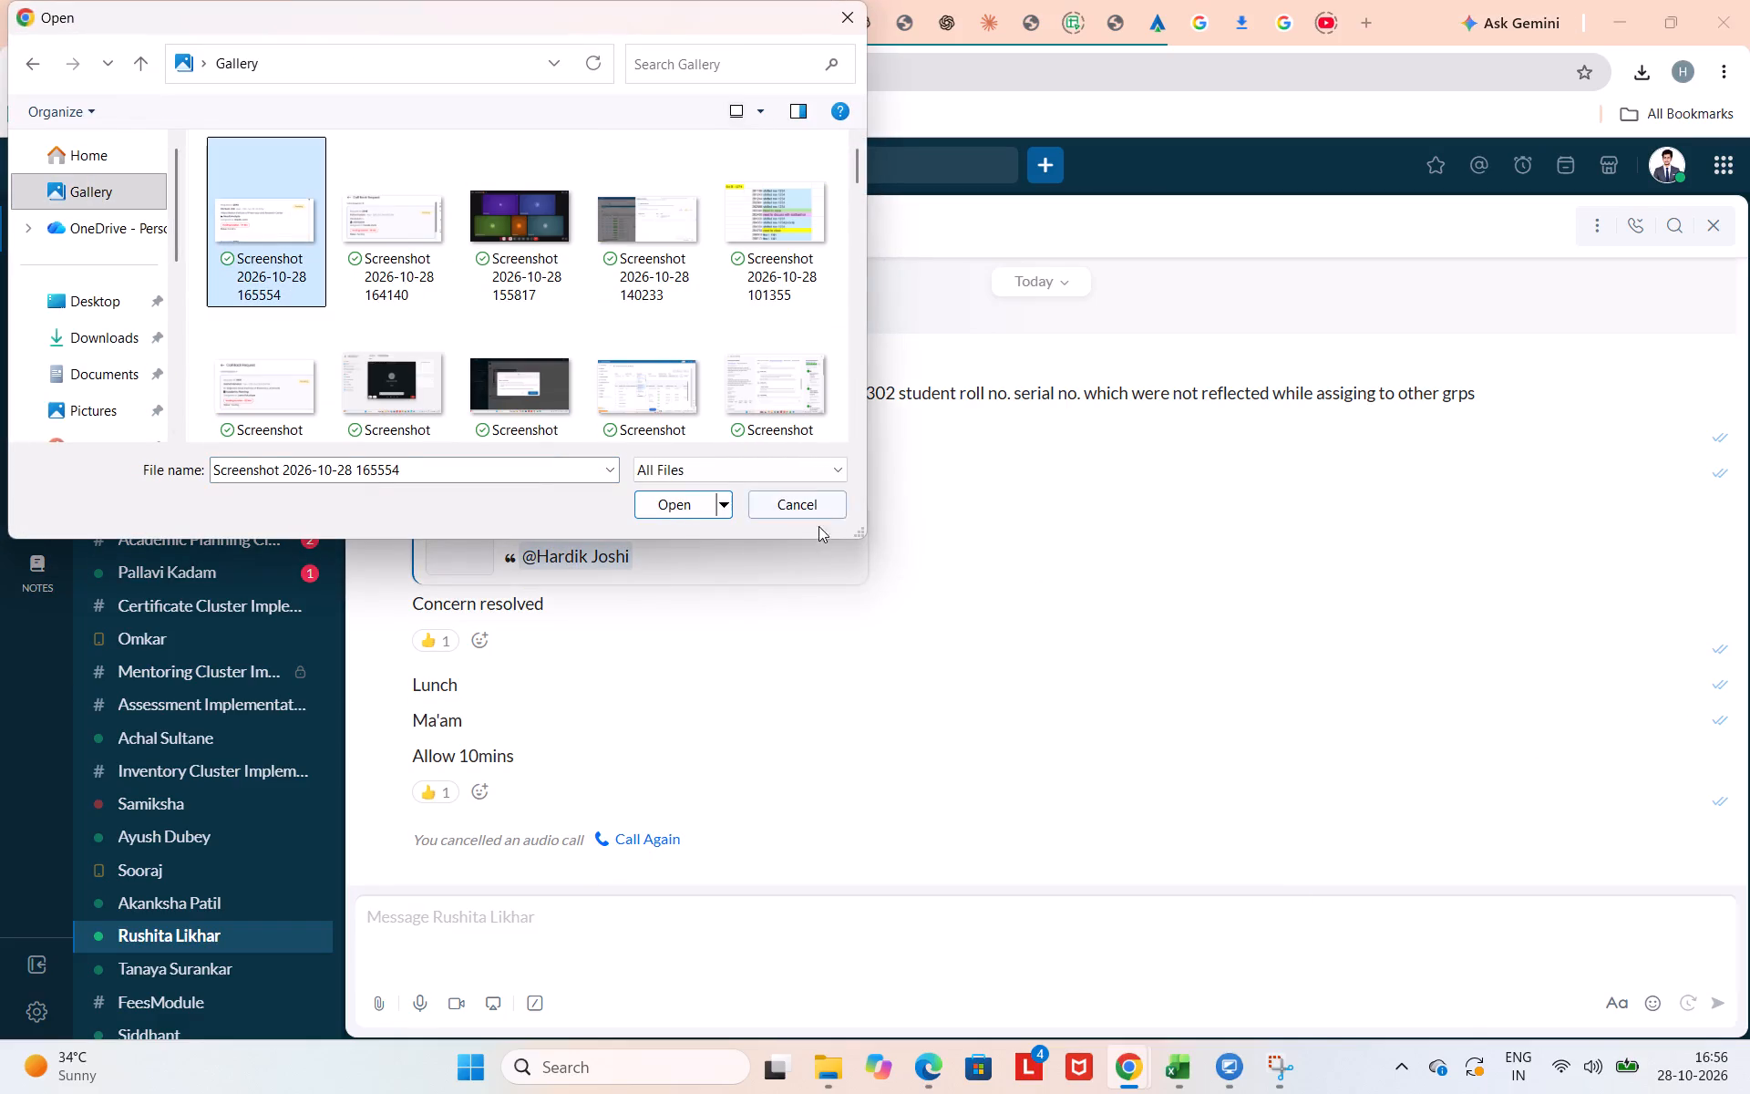
left_click(638, 496)
Caption the screenshot with a mention of Rushita and "ma'am please change the executive", and share it.
type("@ru")
key("Return")
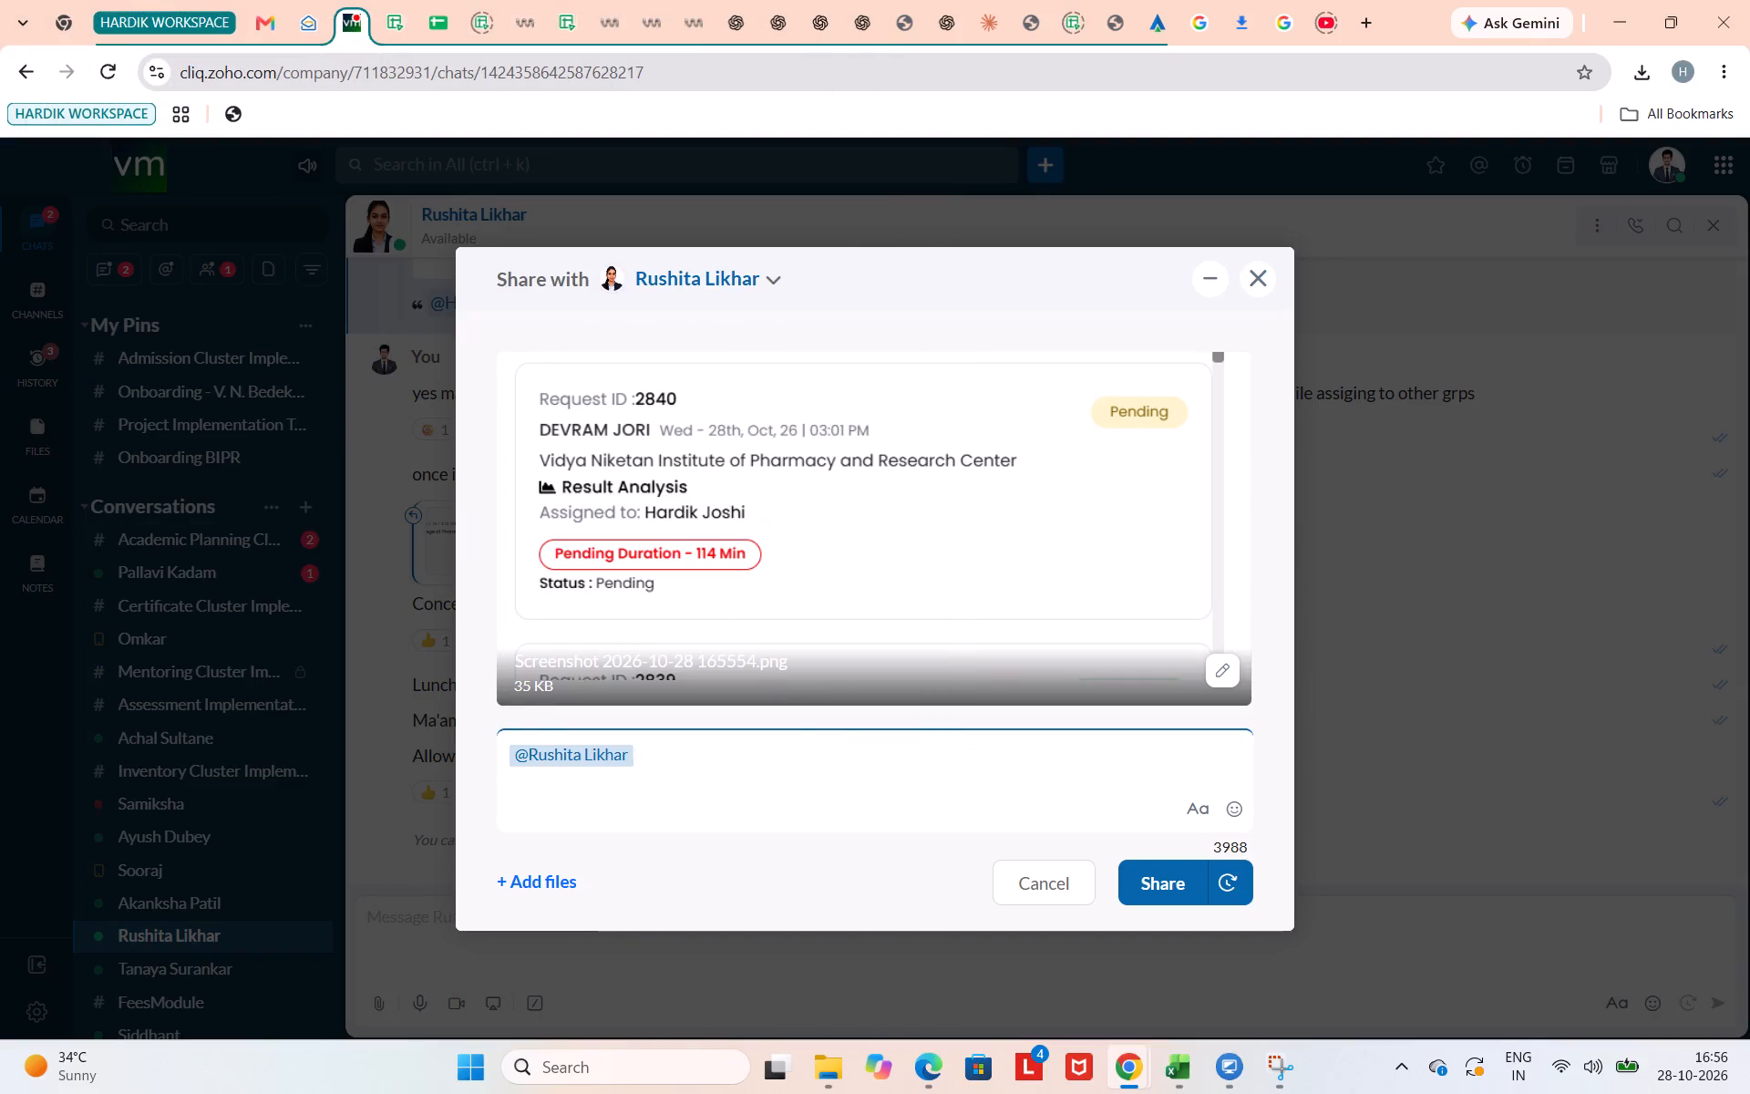
type("ma'am")
key("space")
key("Return")
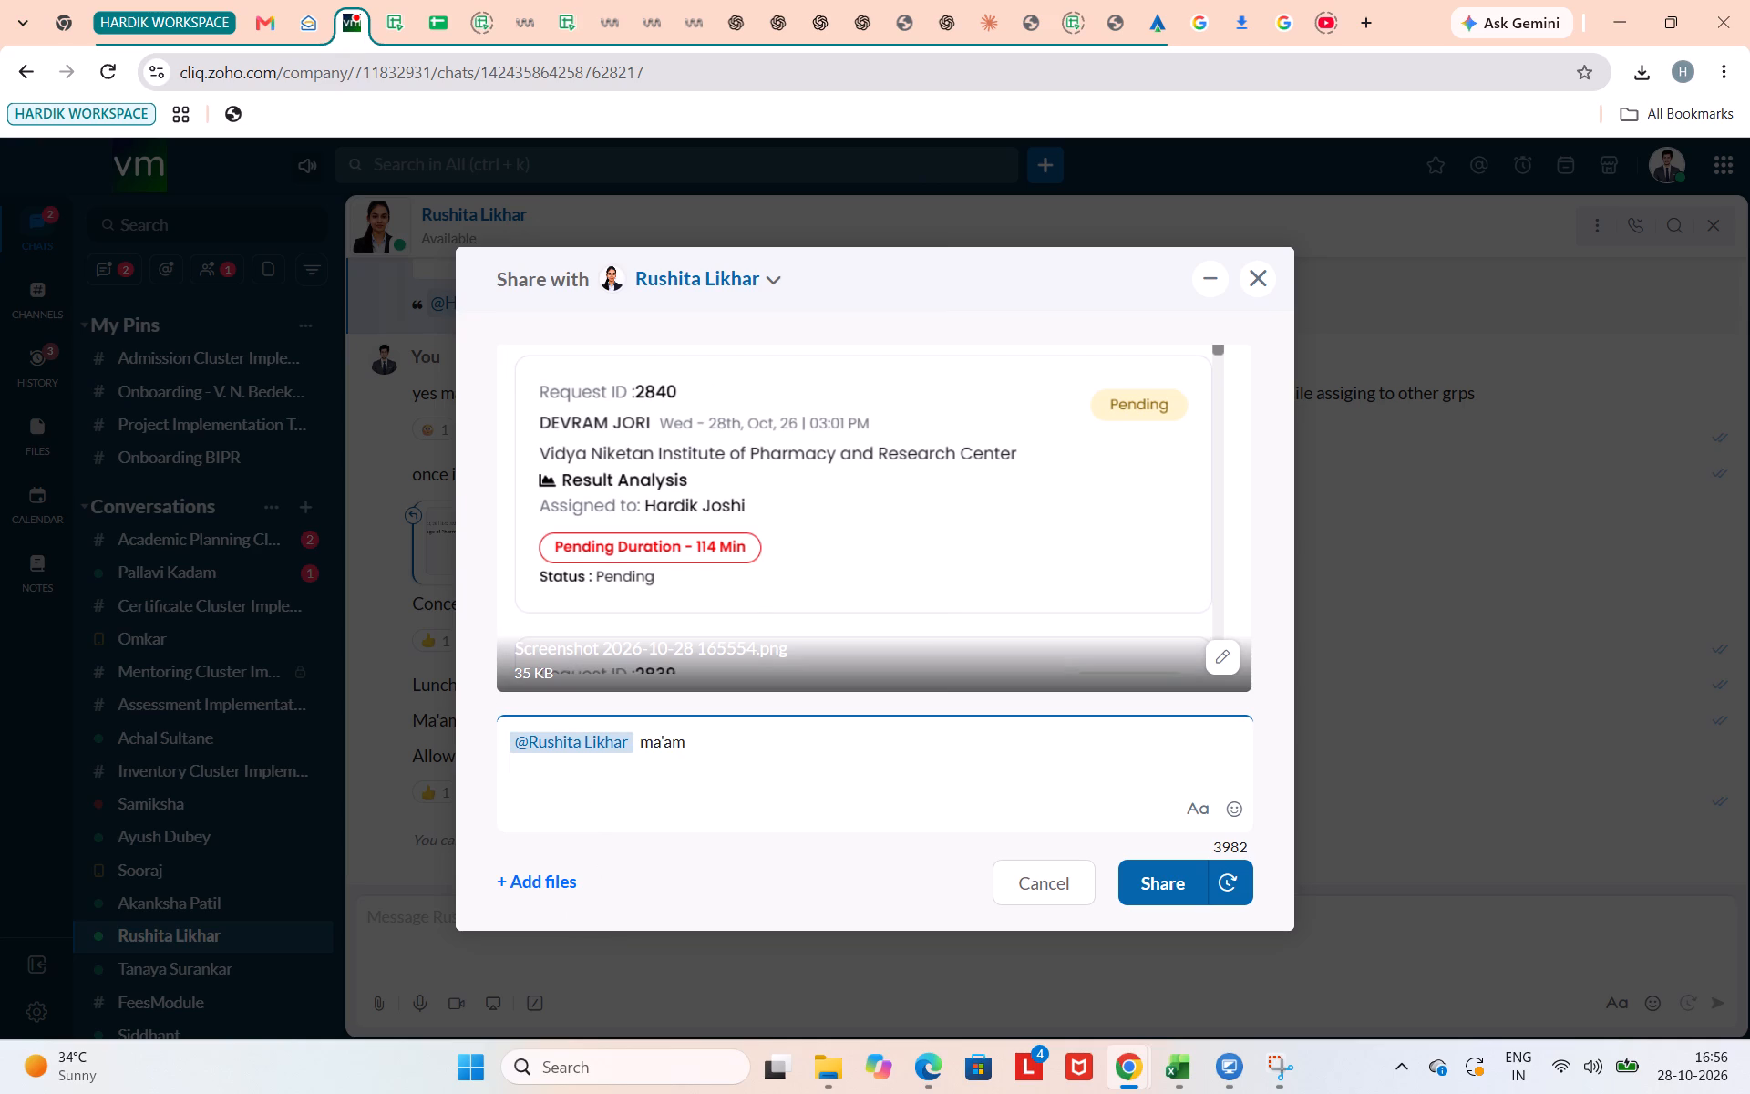
type("please change")
key("space")
type("the ese")
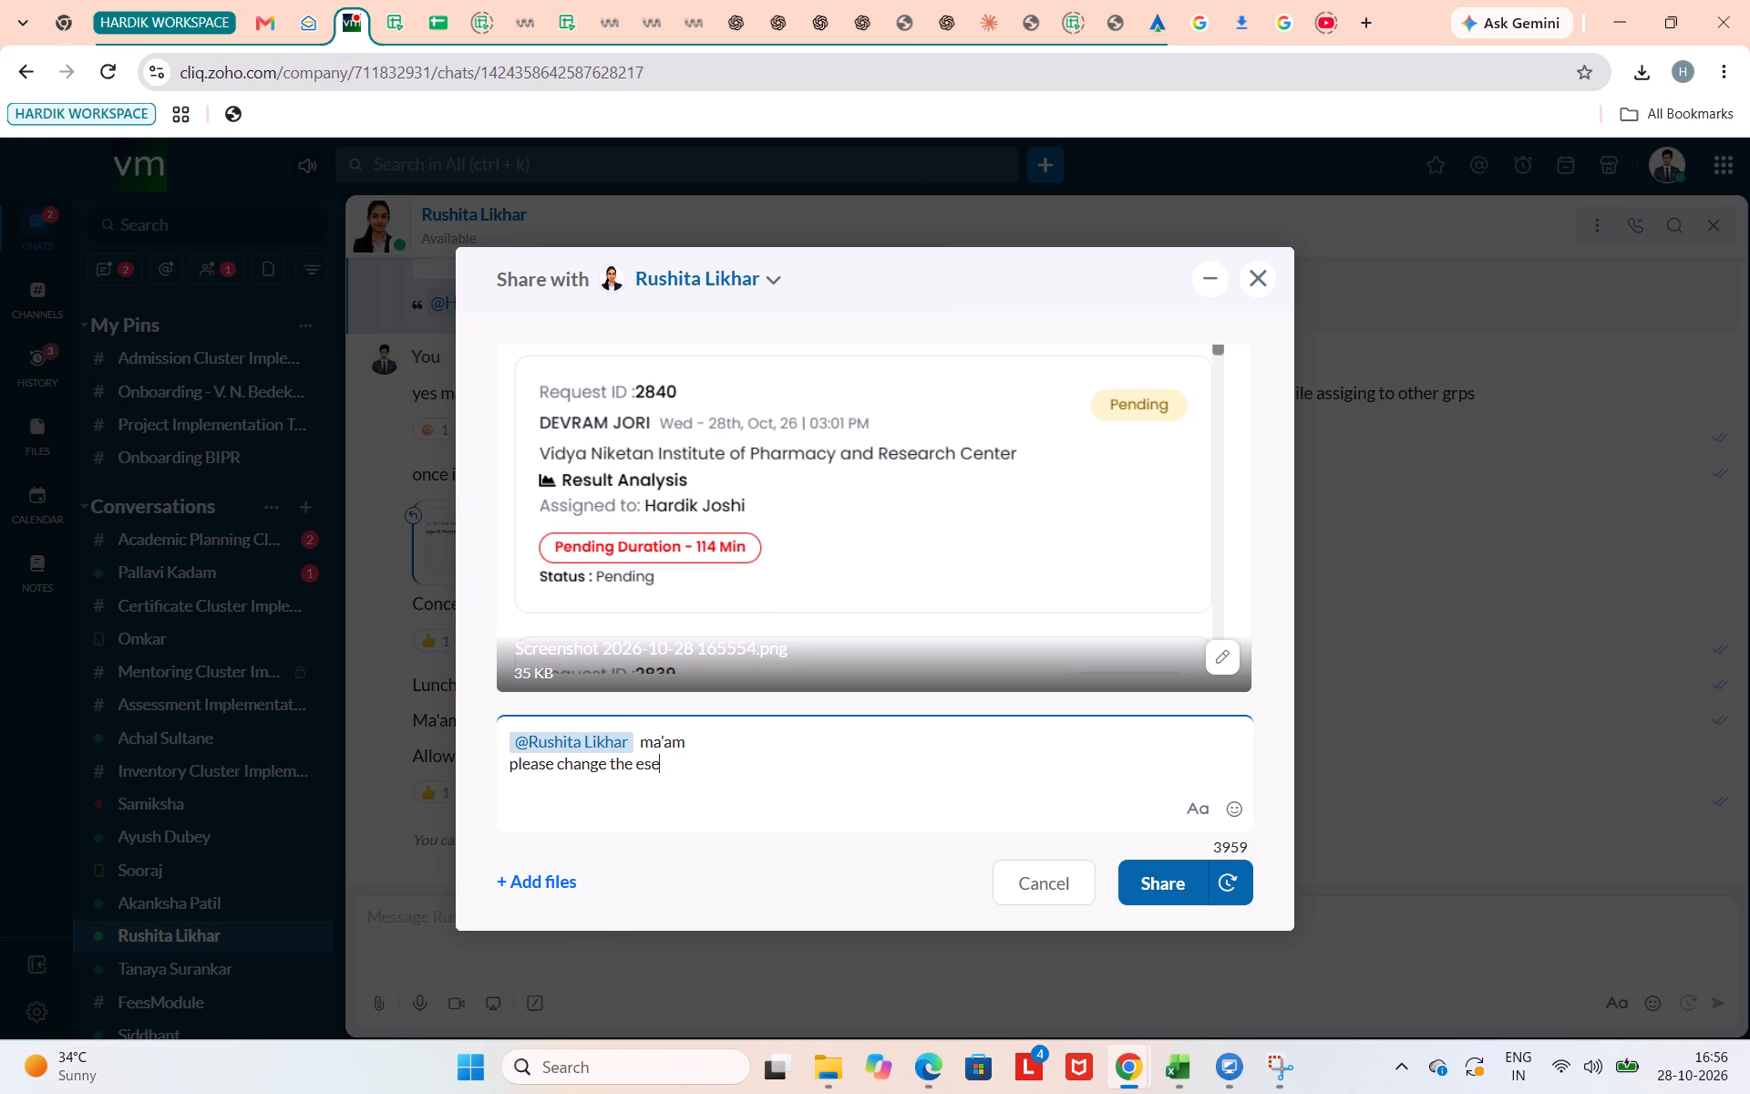
key("BackSpace")
key("BackSpace")
type("xecutive of r")
key("BackSpace")
key("BackSpace")
key("BackSpace")
key("BackSpace")
left_click(1141, 898)
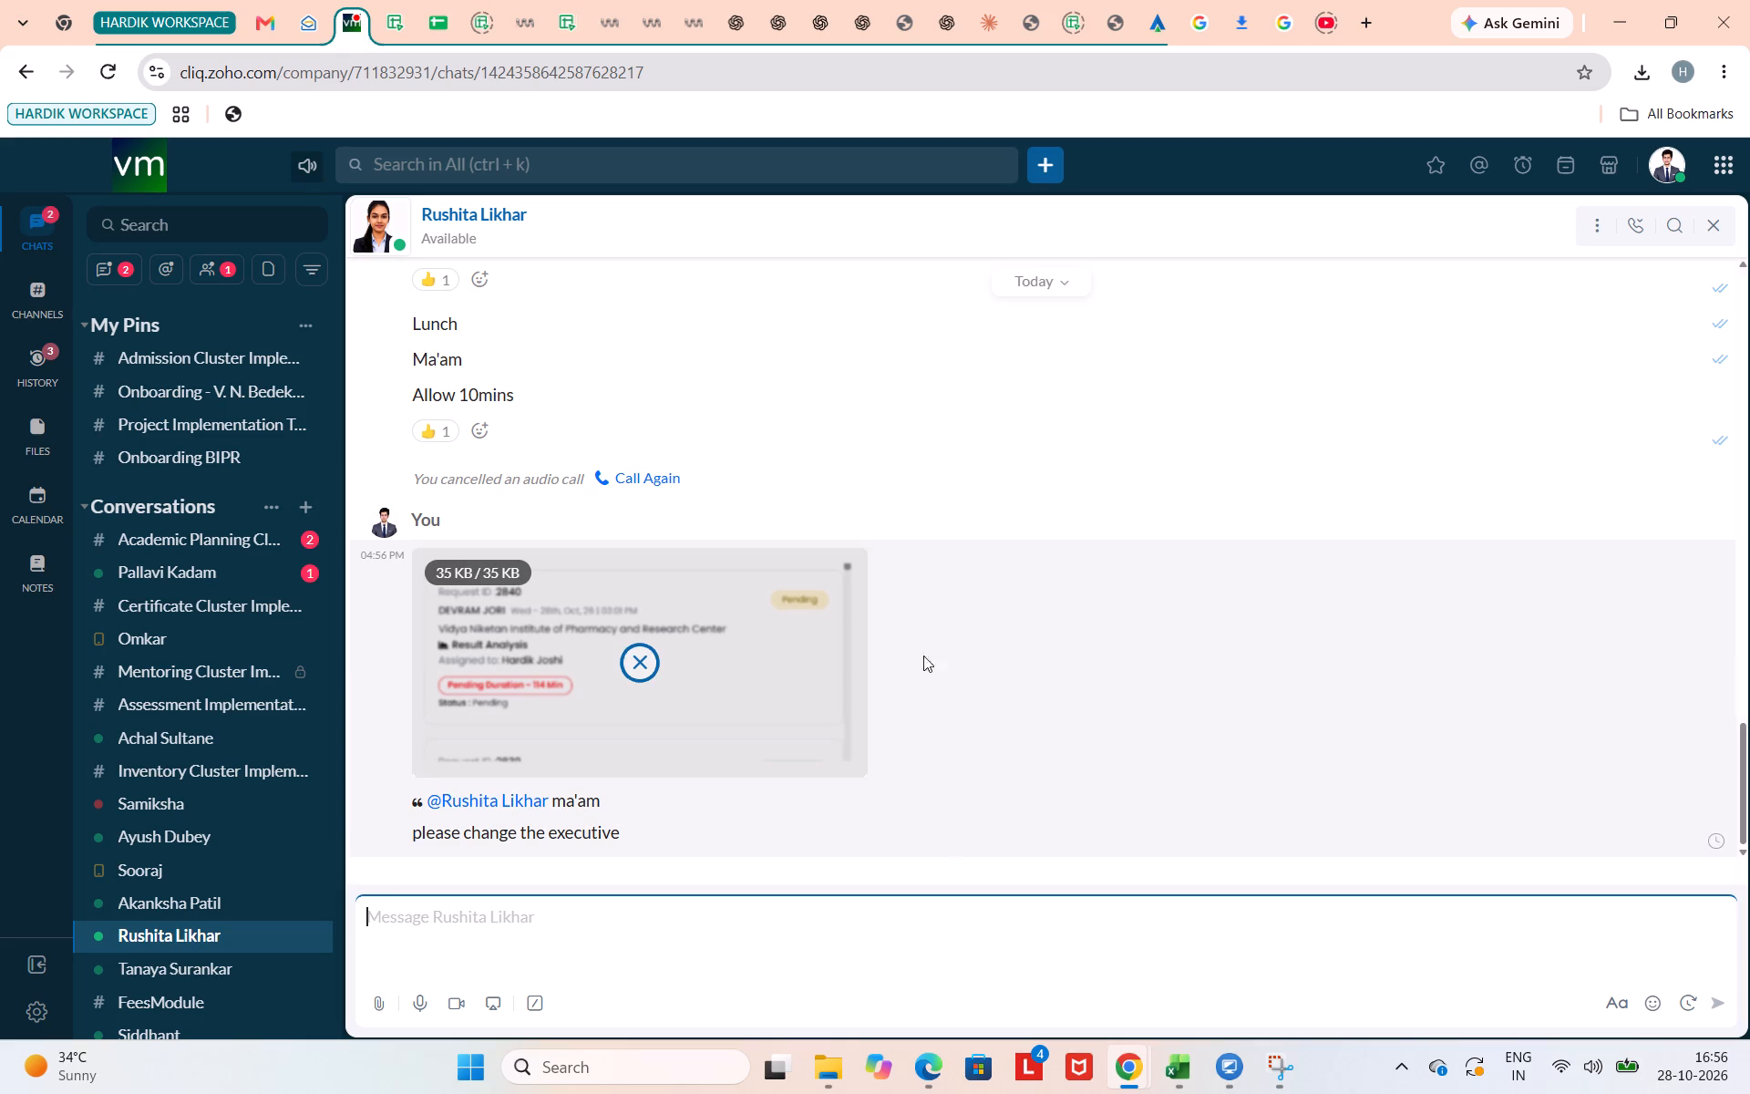
Preview the shared screenshot of request 2840 at full size and close the preview.
left_click(703, 660)
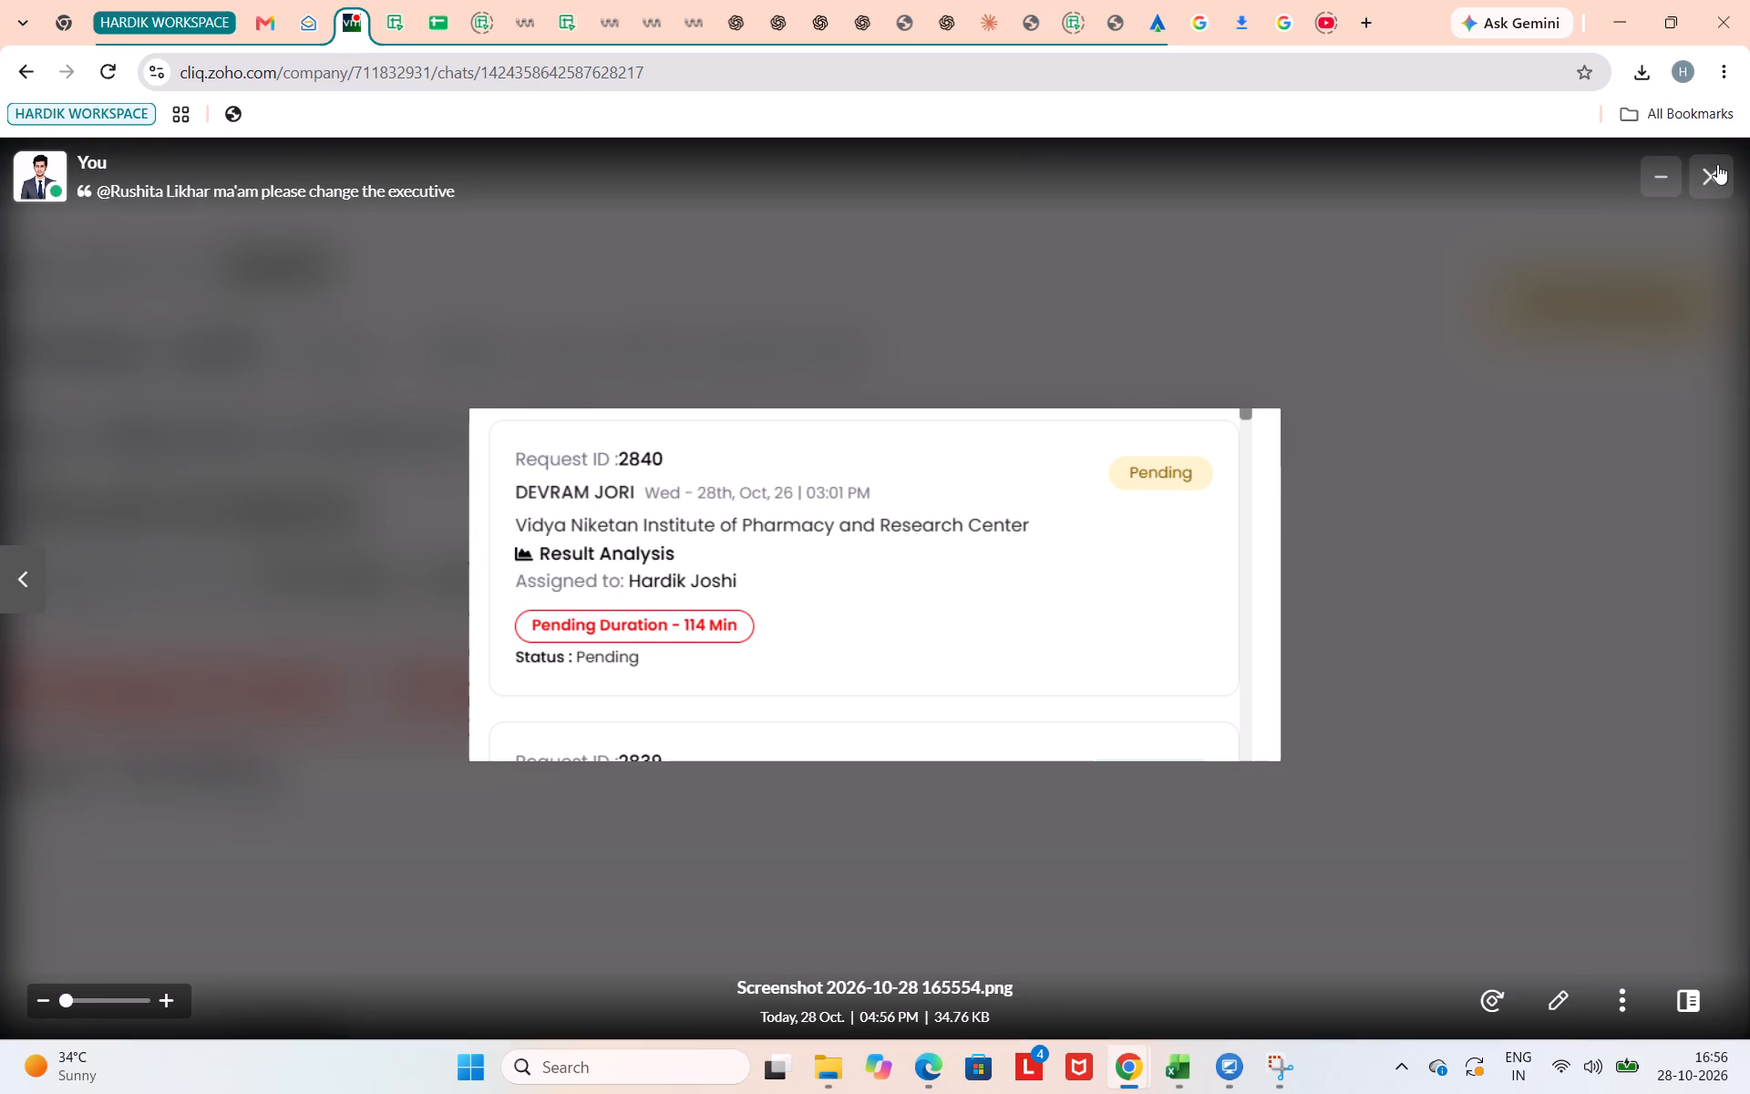
left_click(1701, 187)
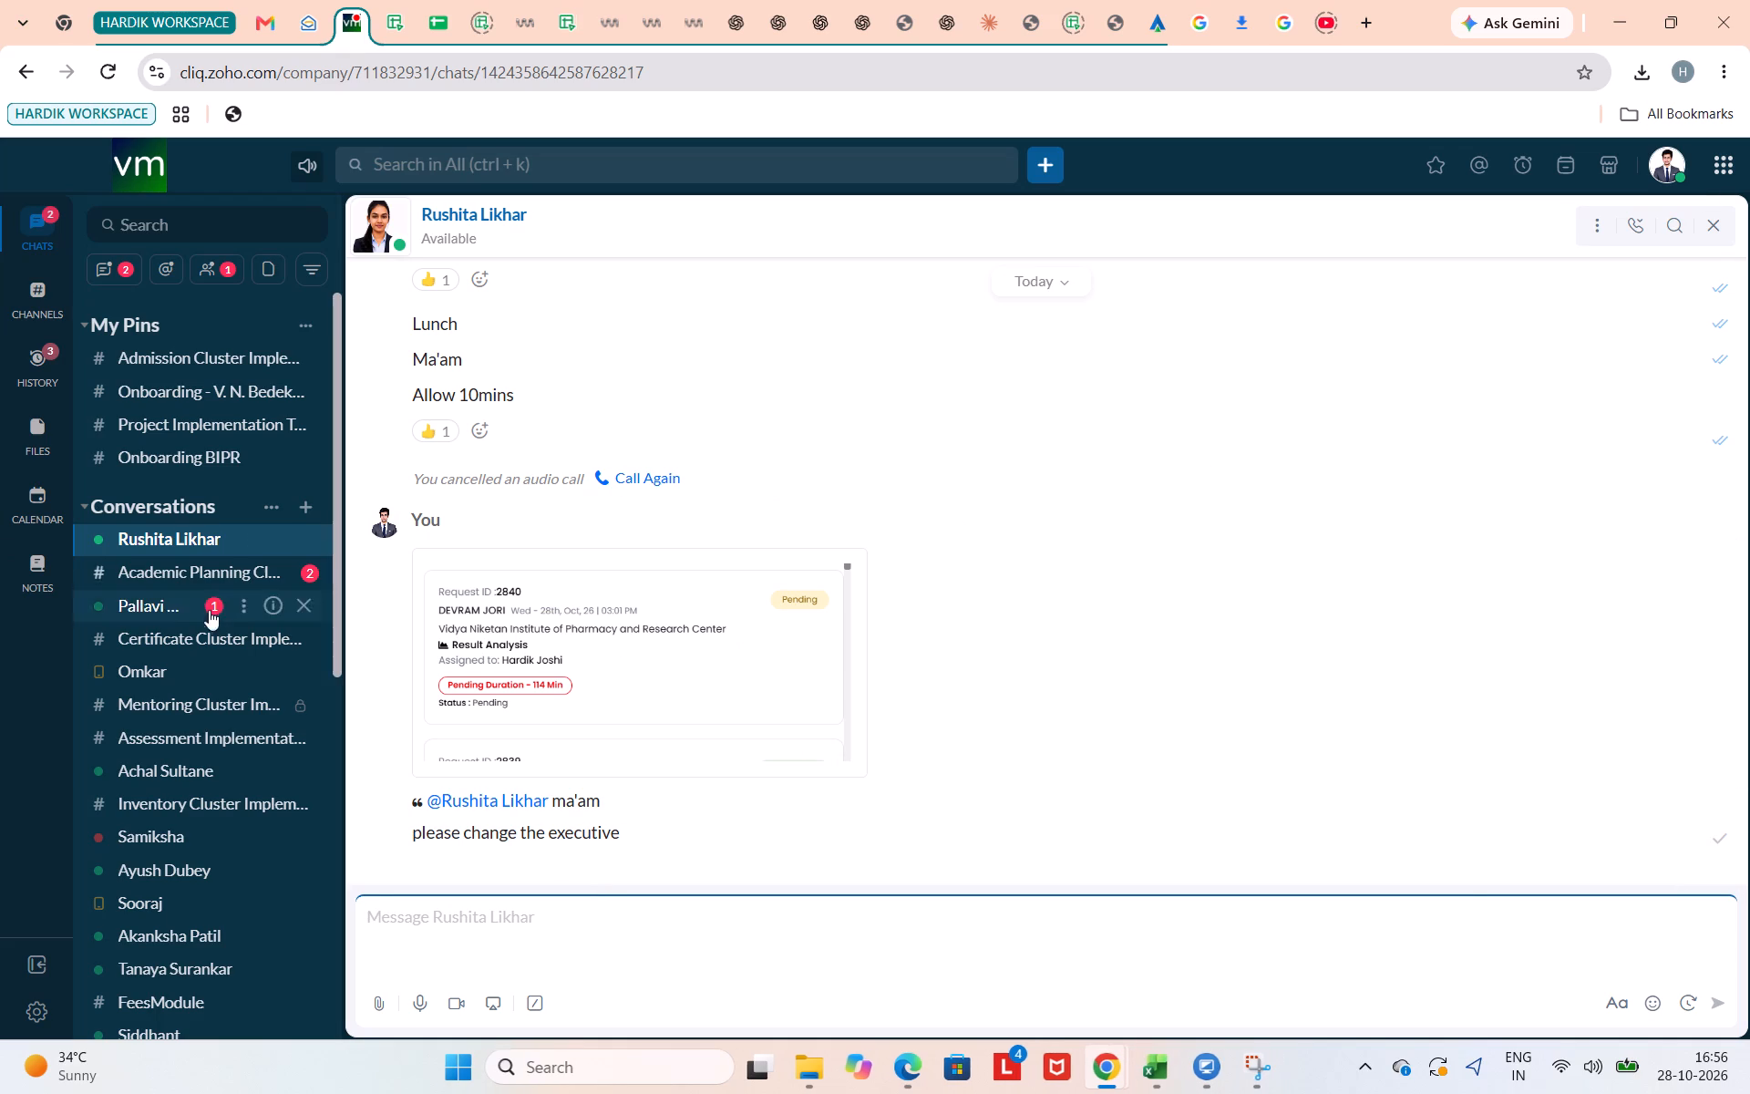
React with a thumbs-up to Pallavi's "ignore" message and close that chat.
left_click(180, 614)
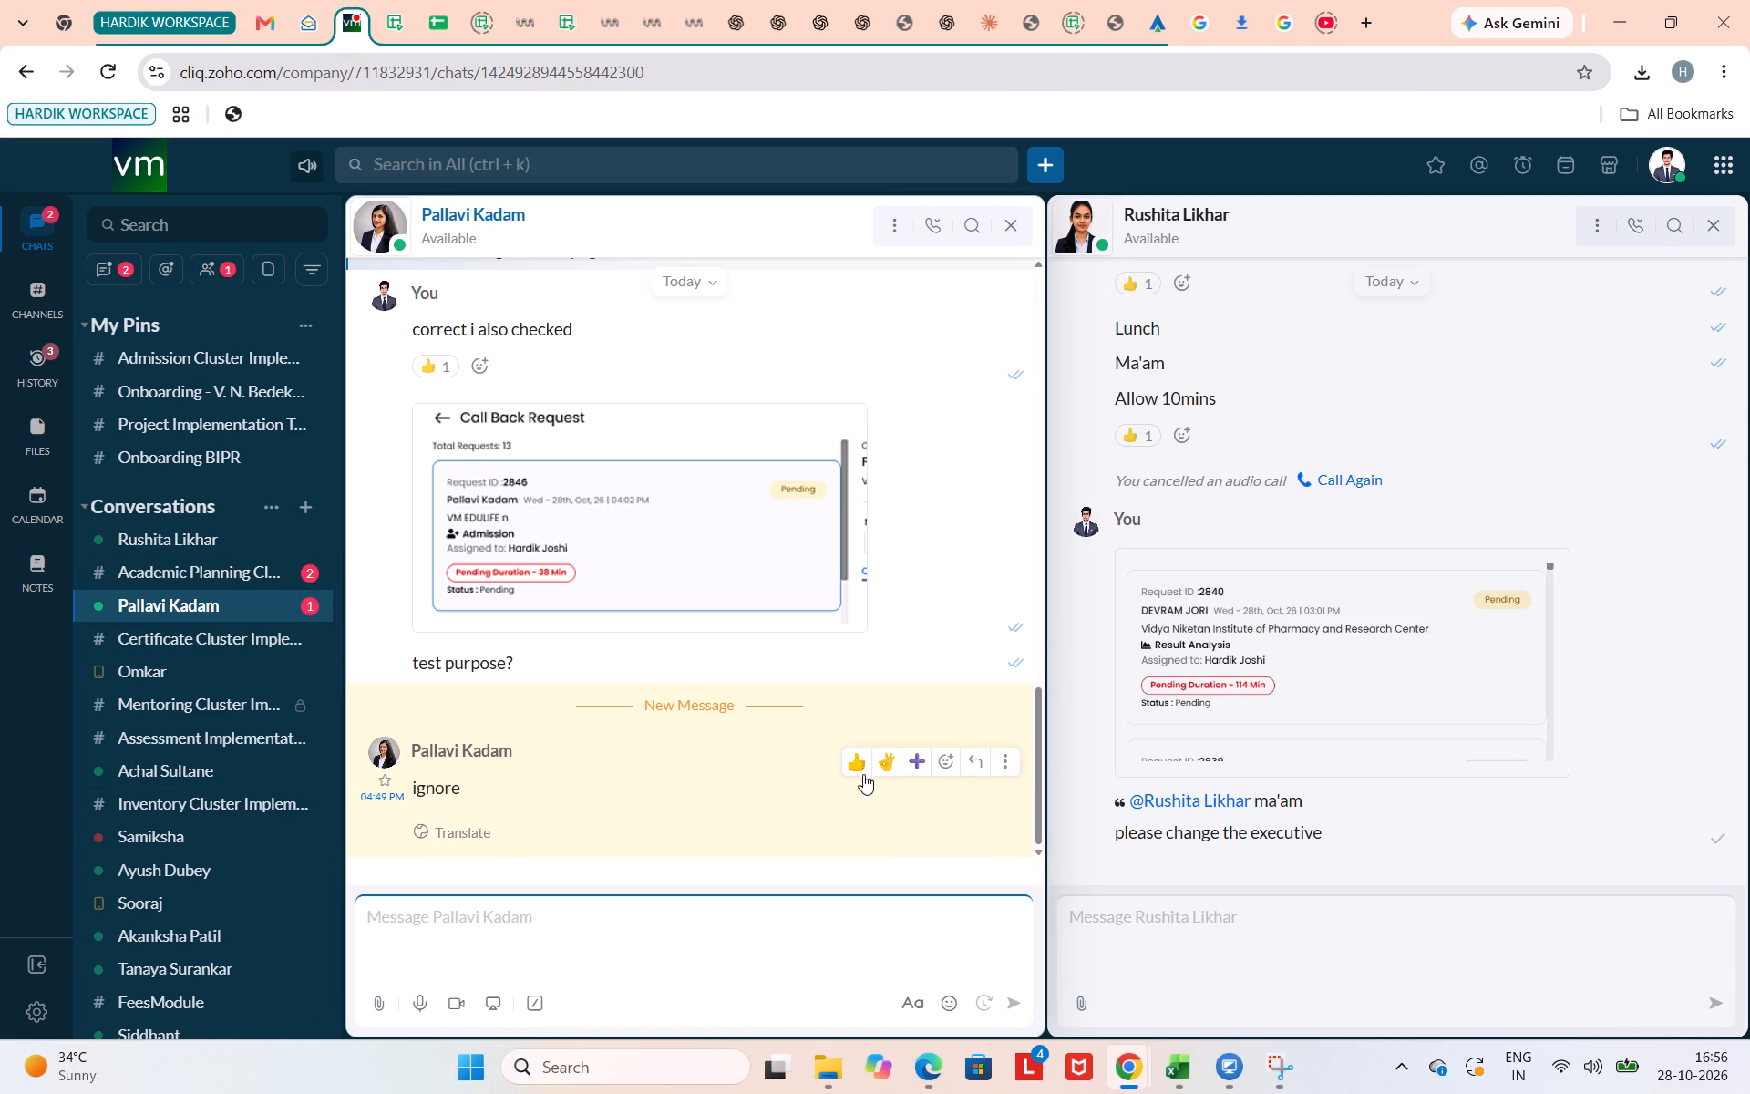
left_click(863, 769)
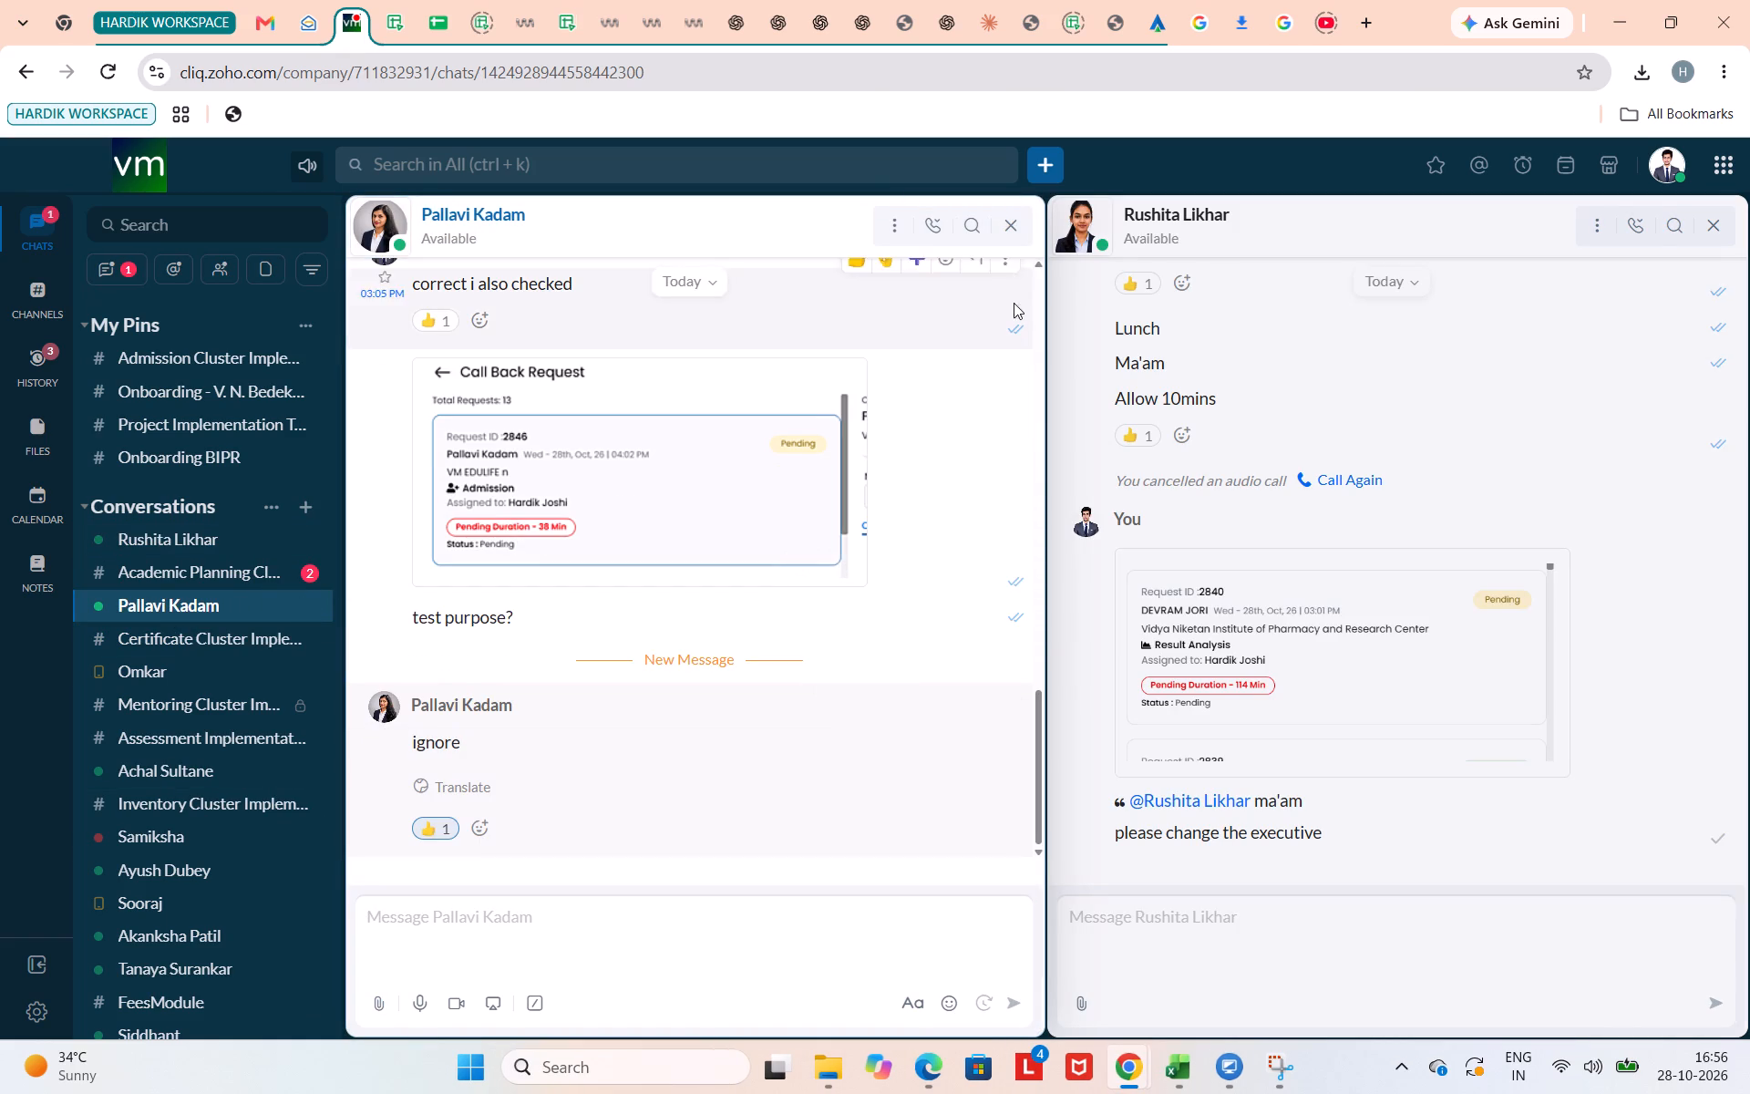
left_click(1014, 221)
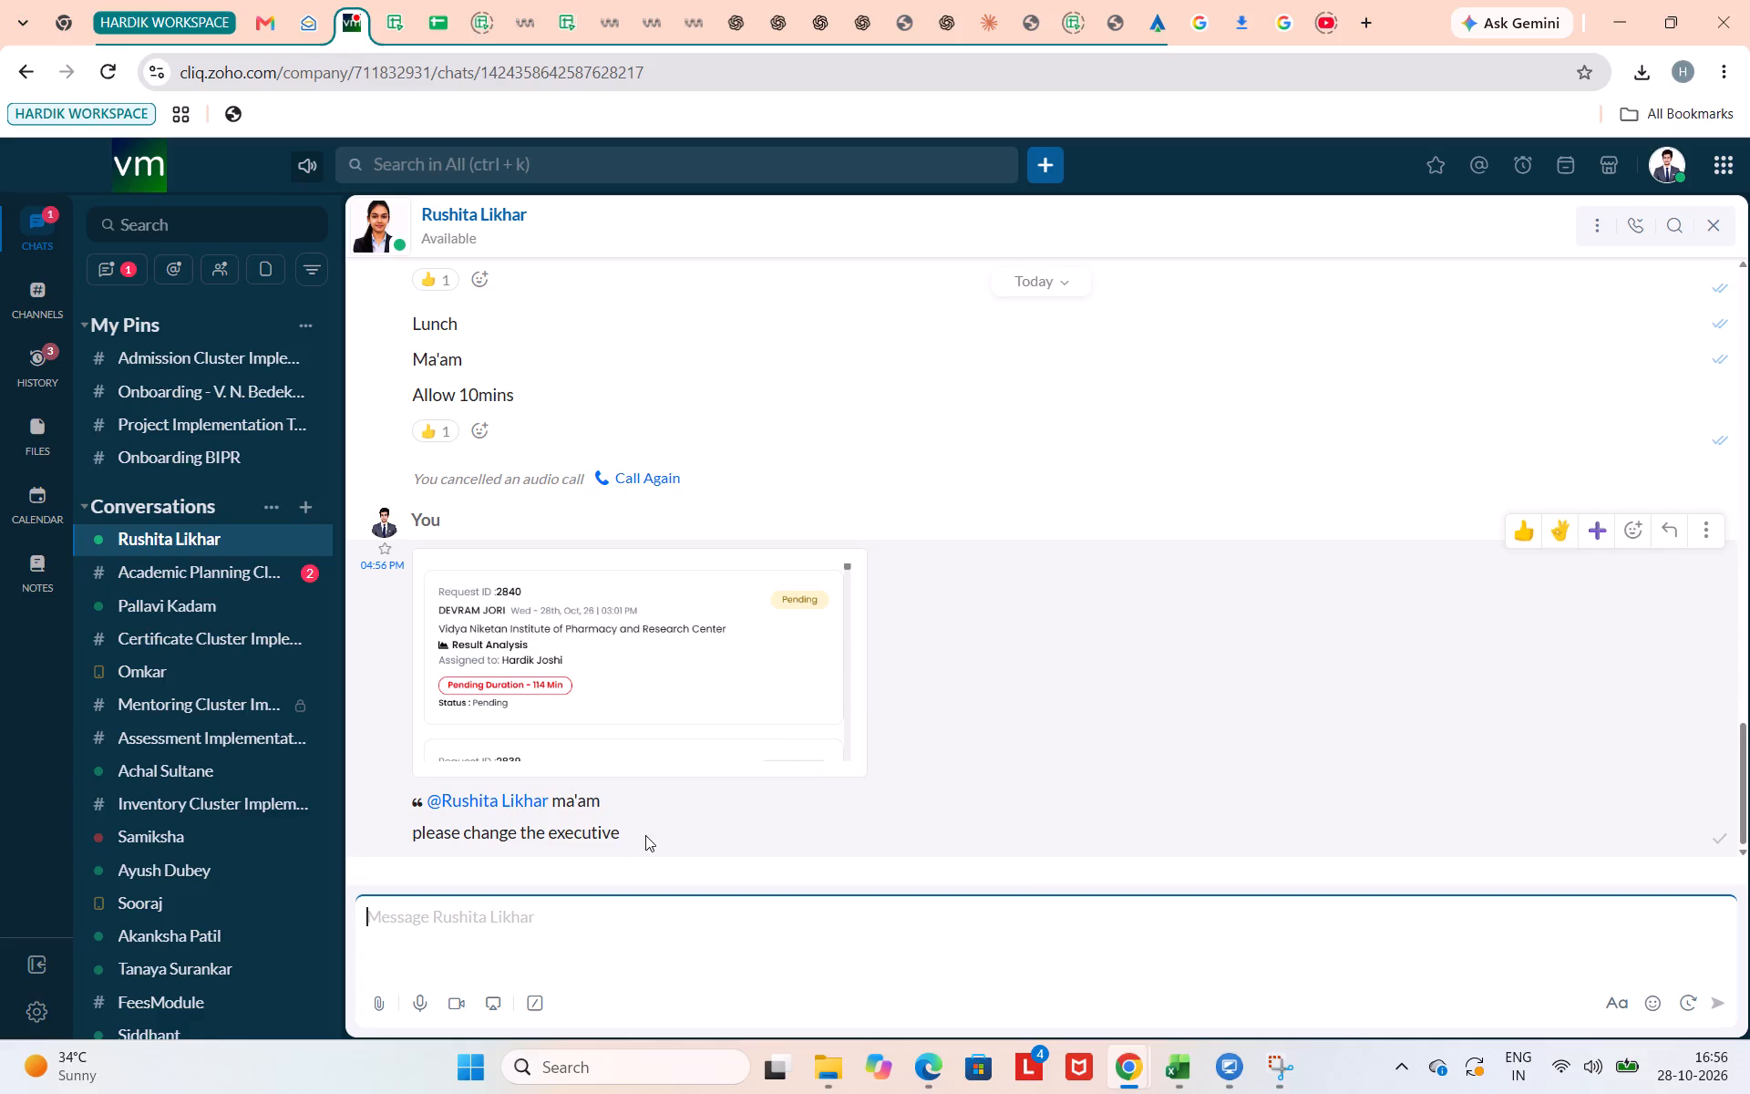
Read the new messages in the Academic Planning Cluster Implementation channel and close it.
left_click(130, 577)
scroll(524, 759, "down", 4)
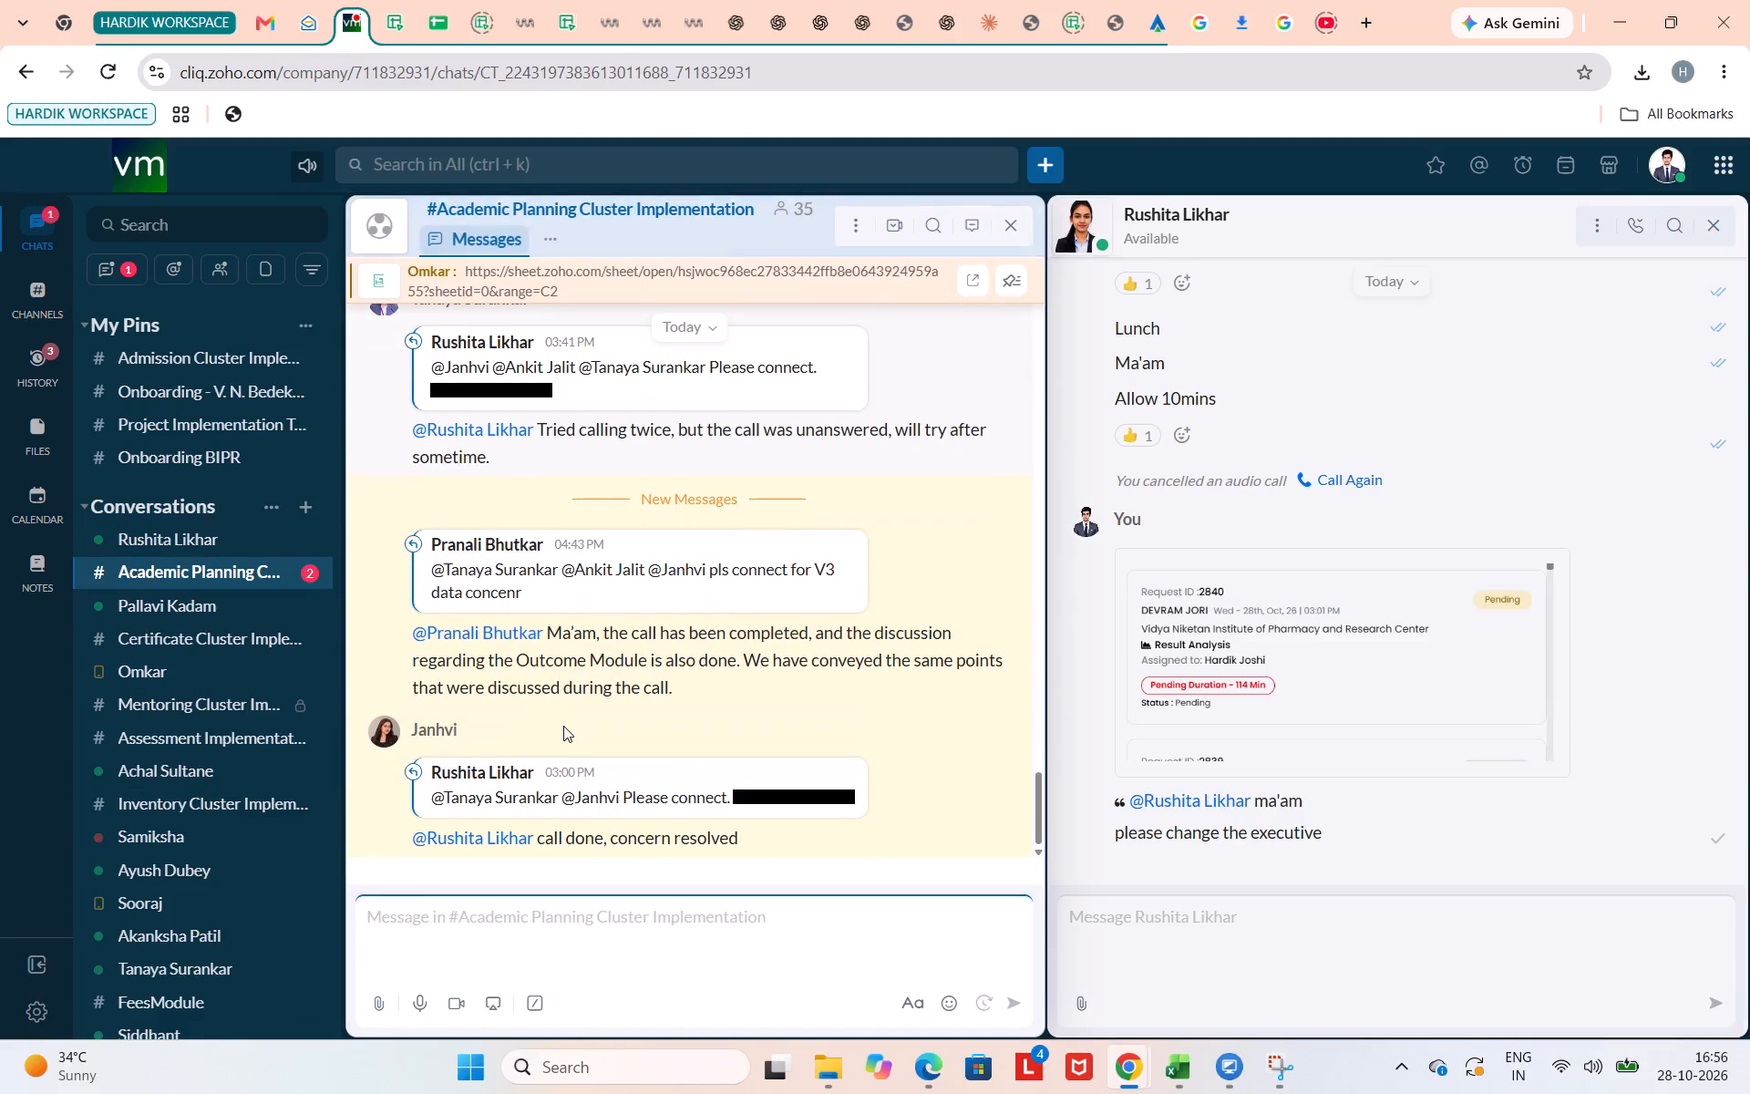
scroll(542, 756, "down", 6)
left_click(999, 224)
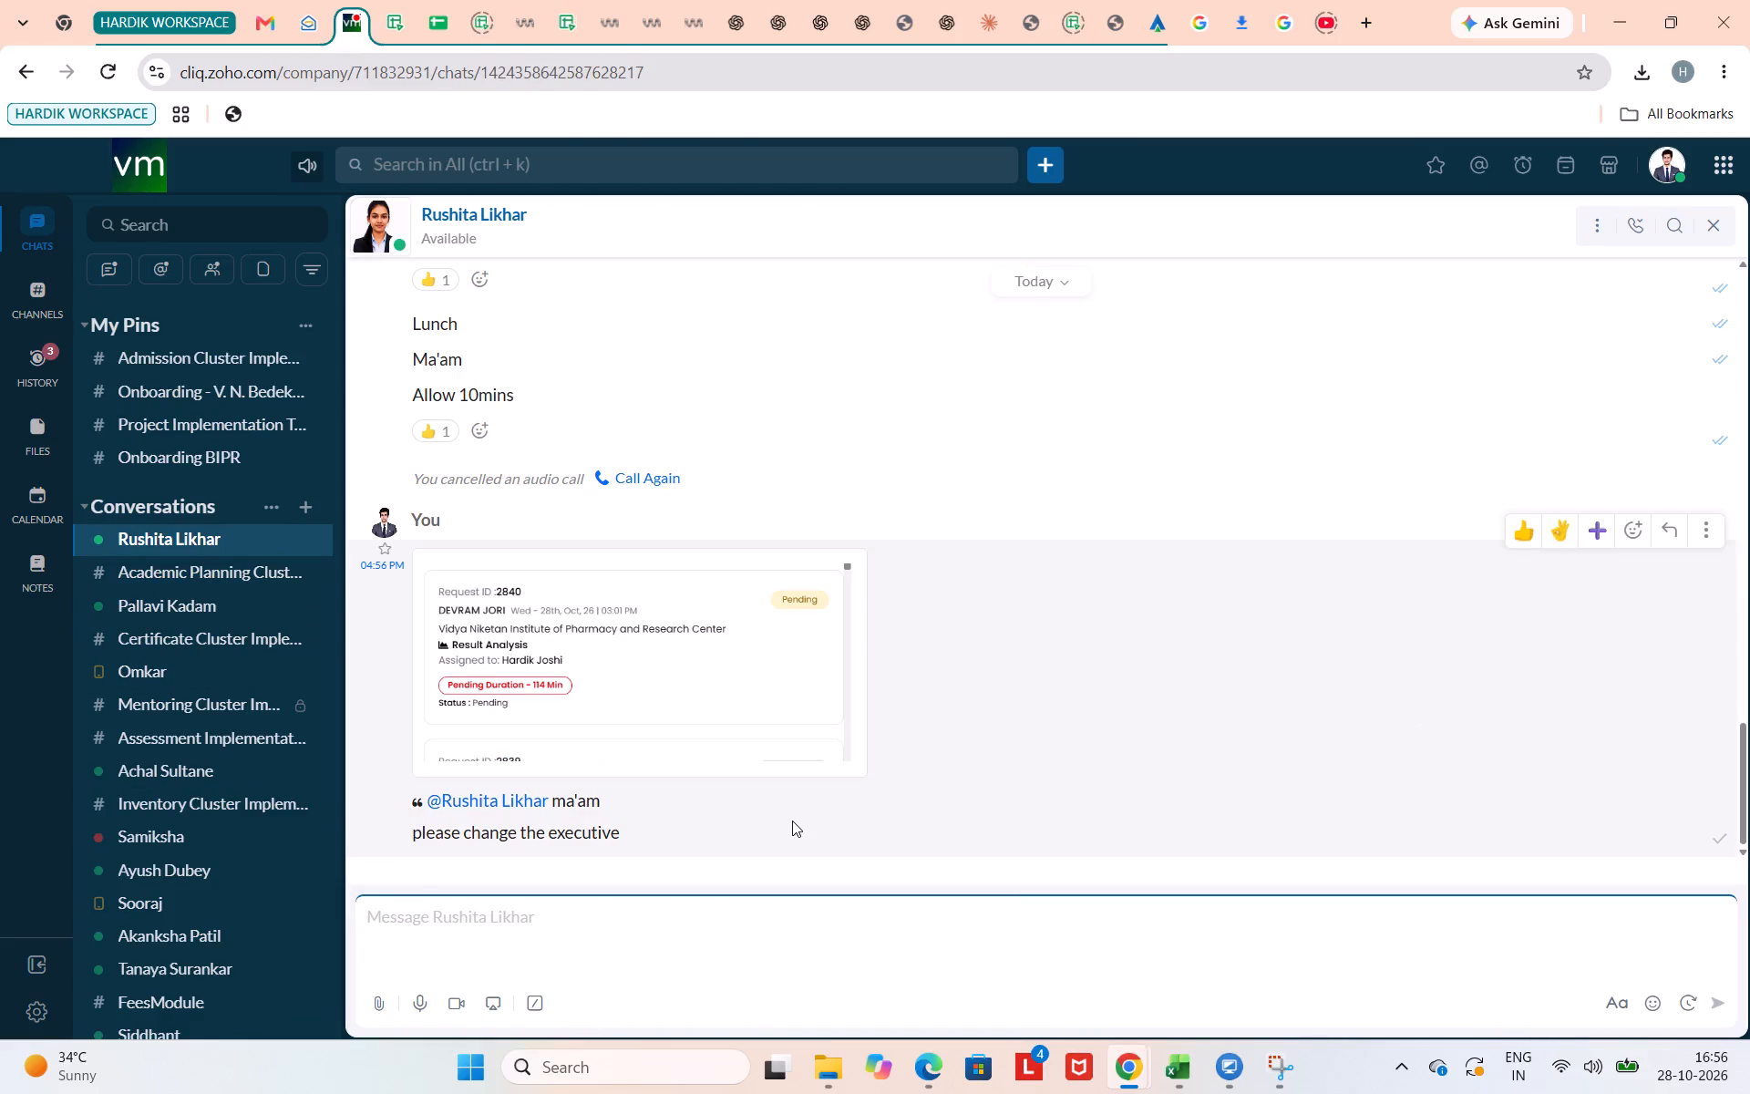
Close the chat with Rushita, reopen it to check the sent message, and close it again.
left_click(1706, 232)
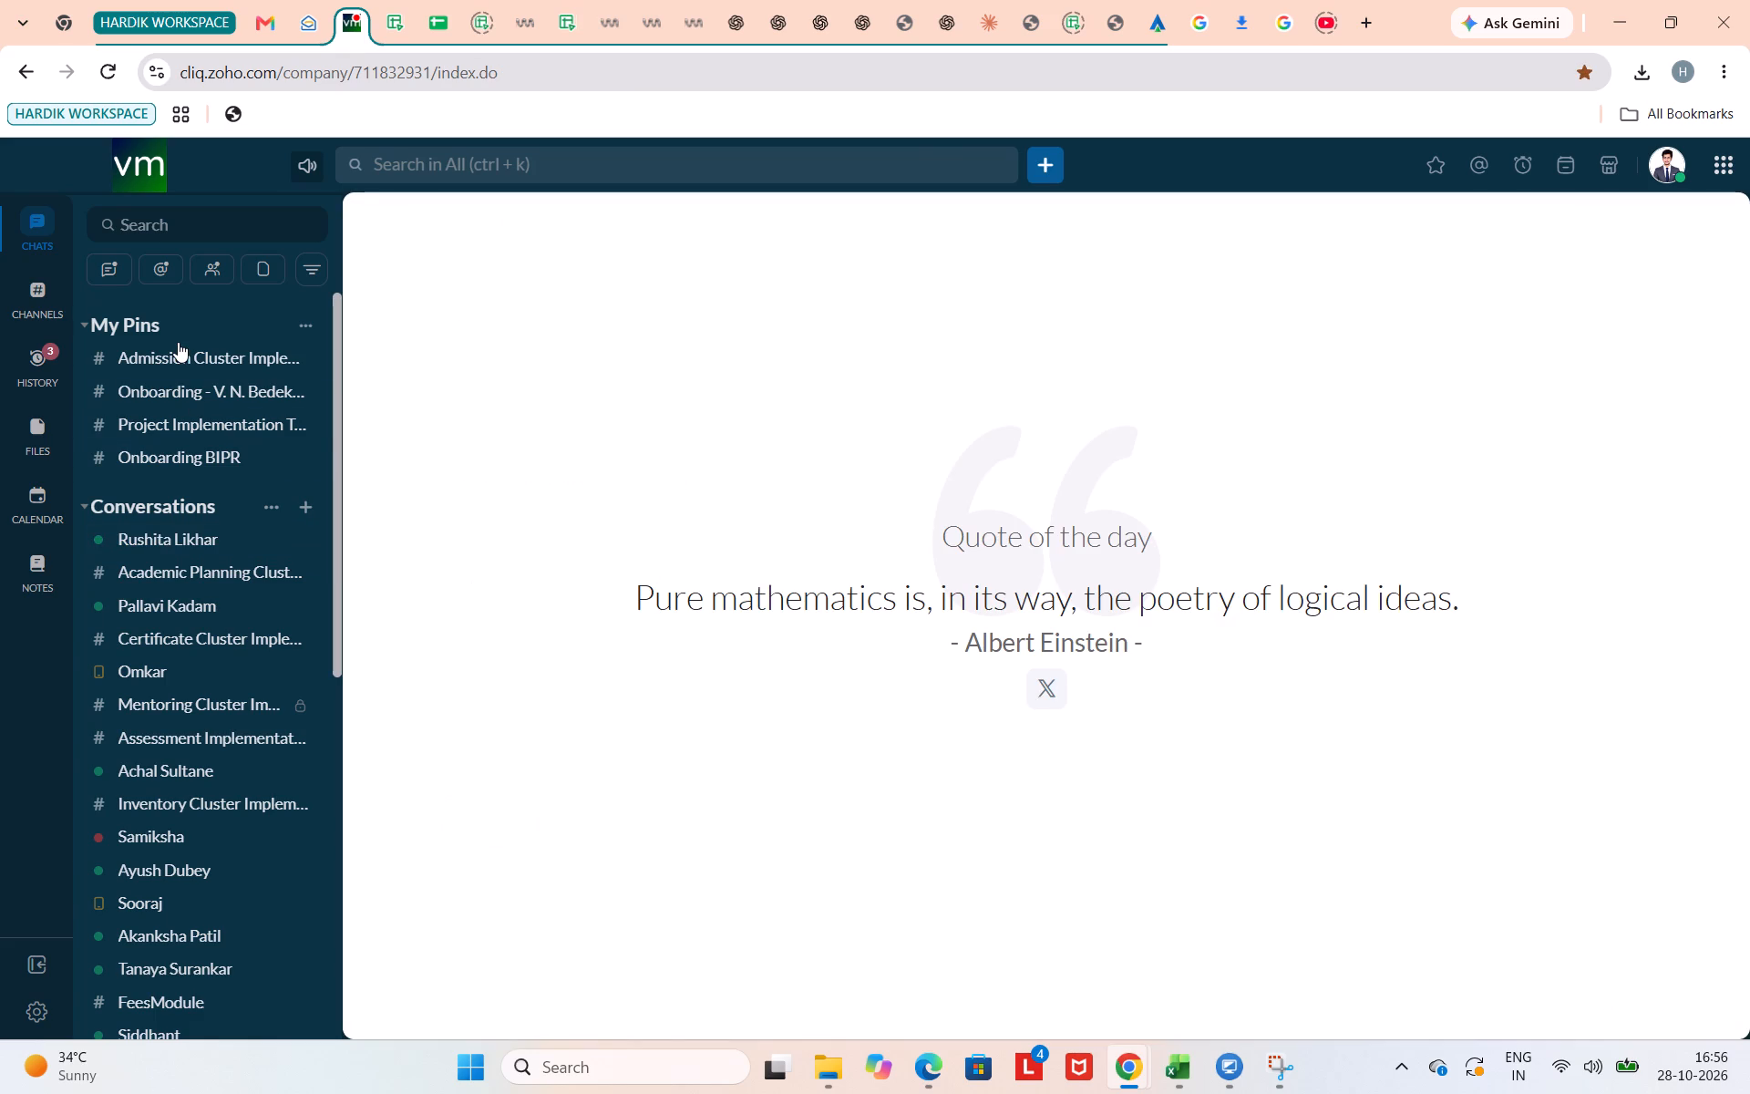
left_click(173, 548)
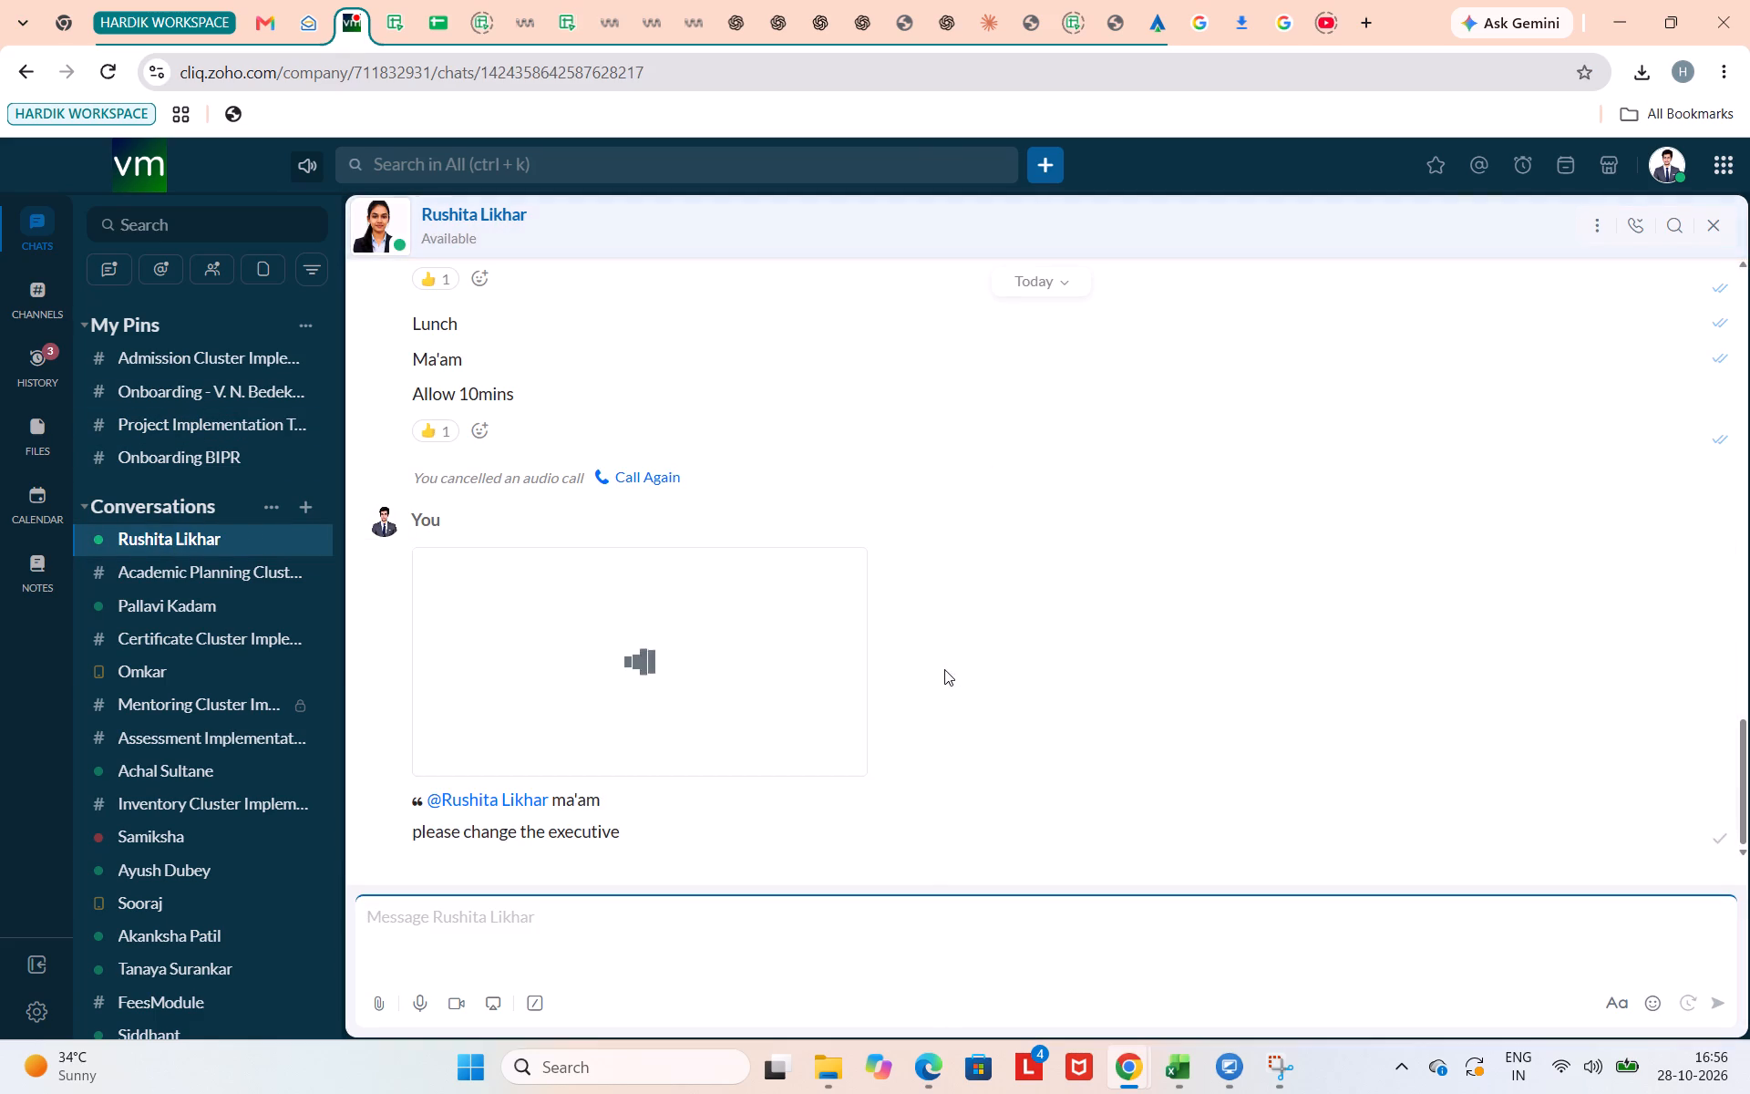
left_click(1714, 225)
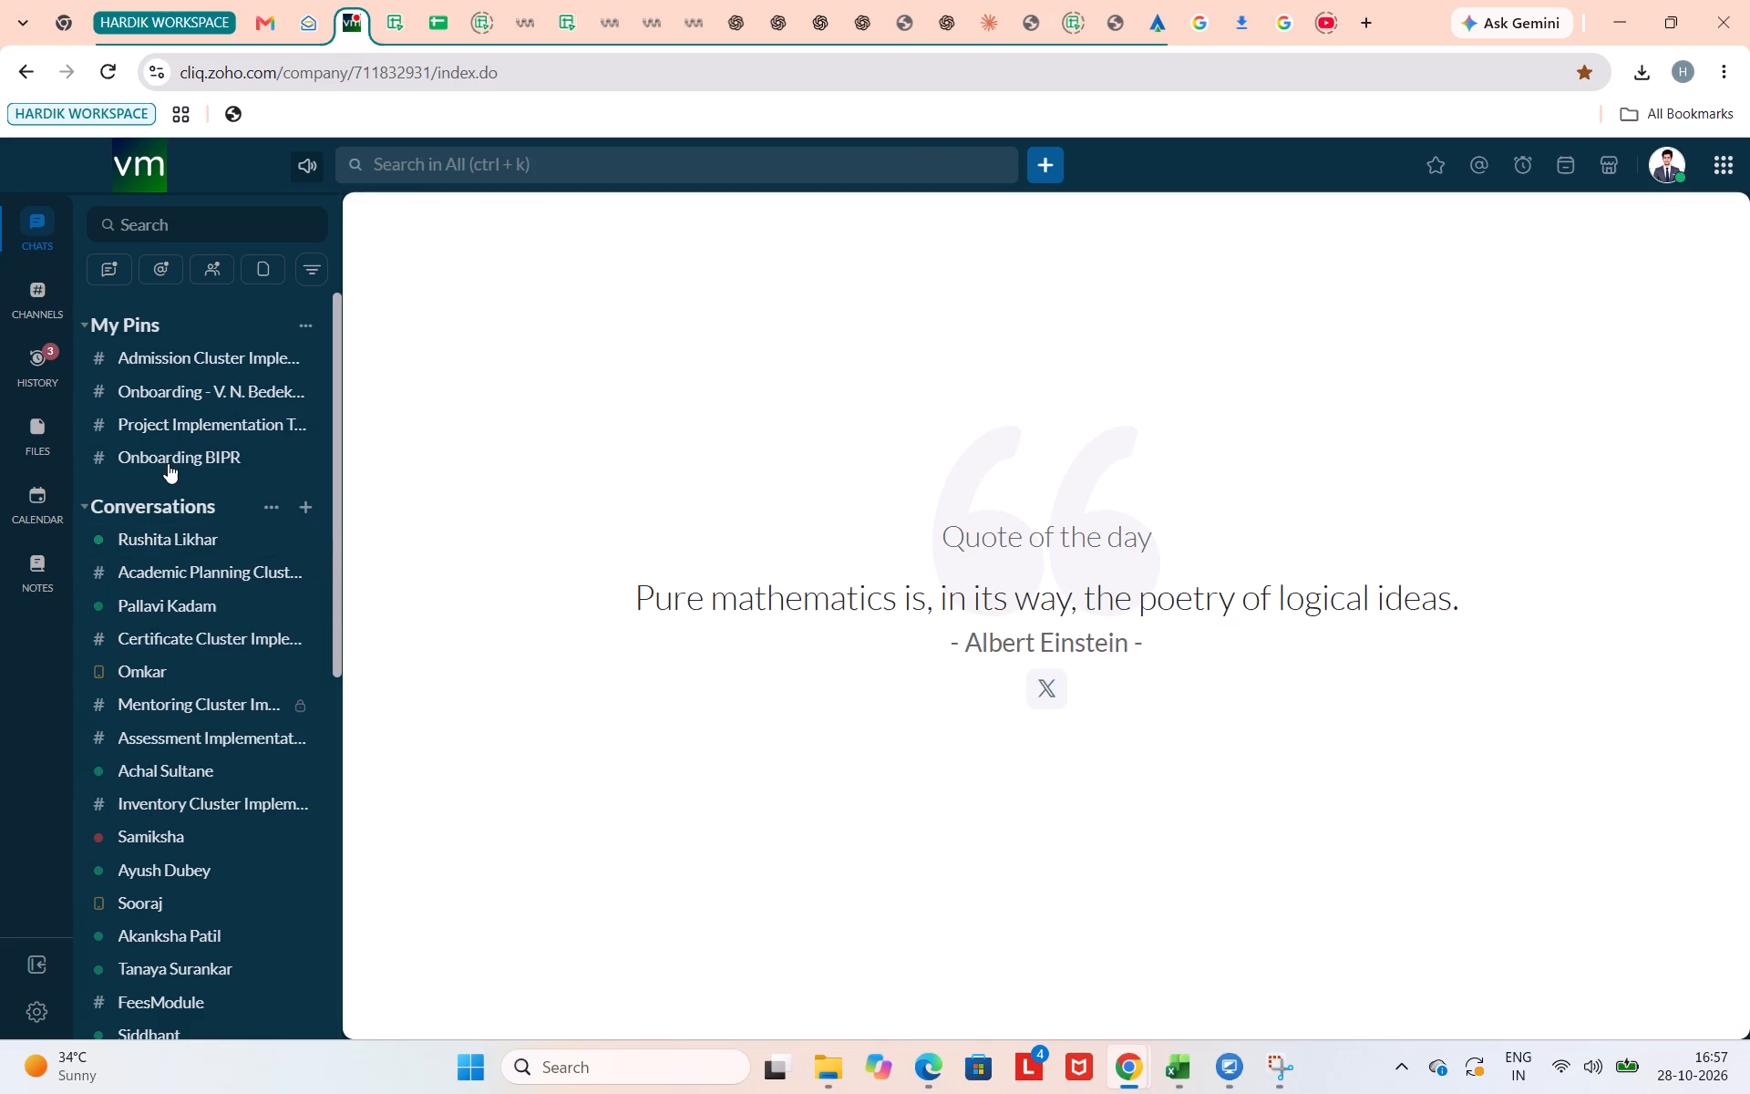
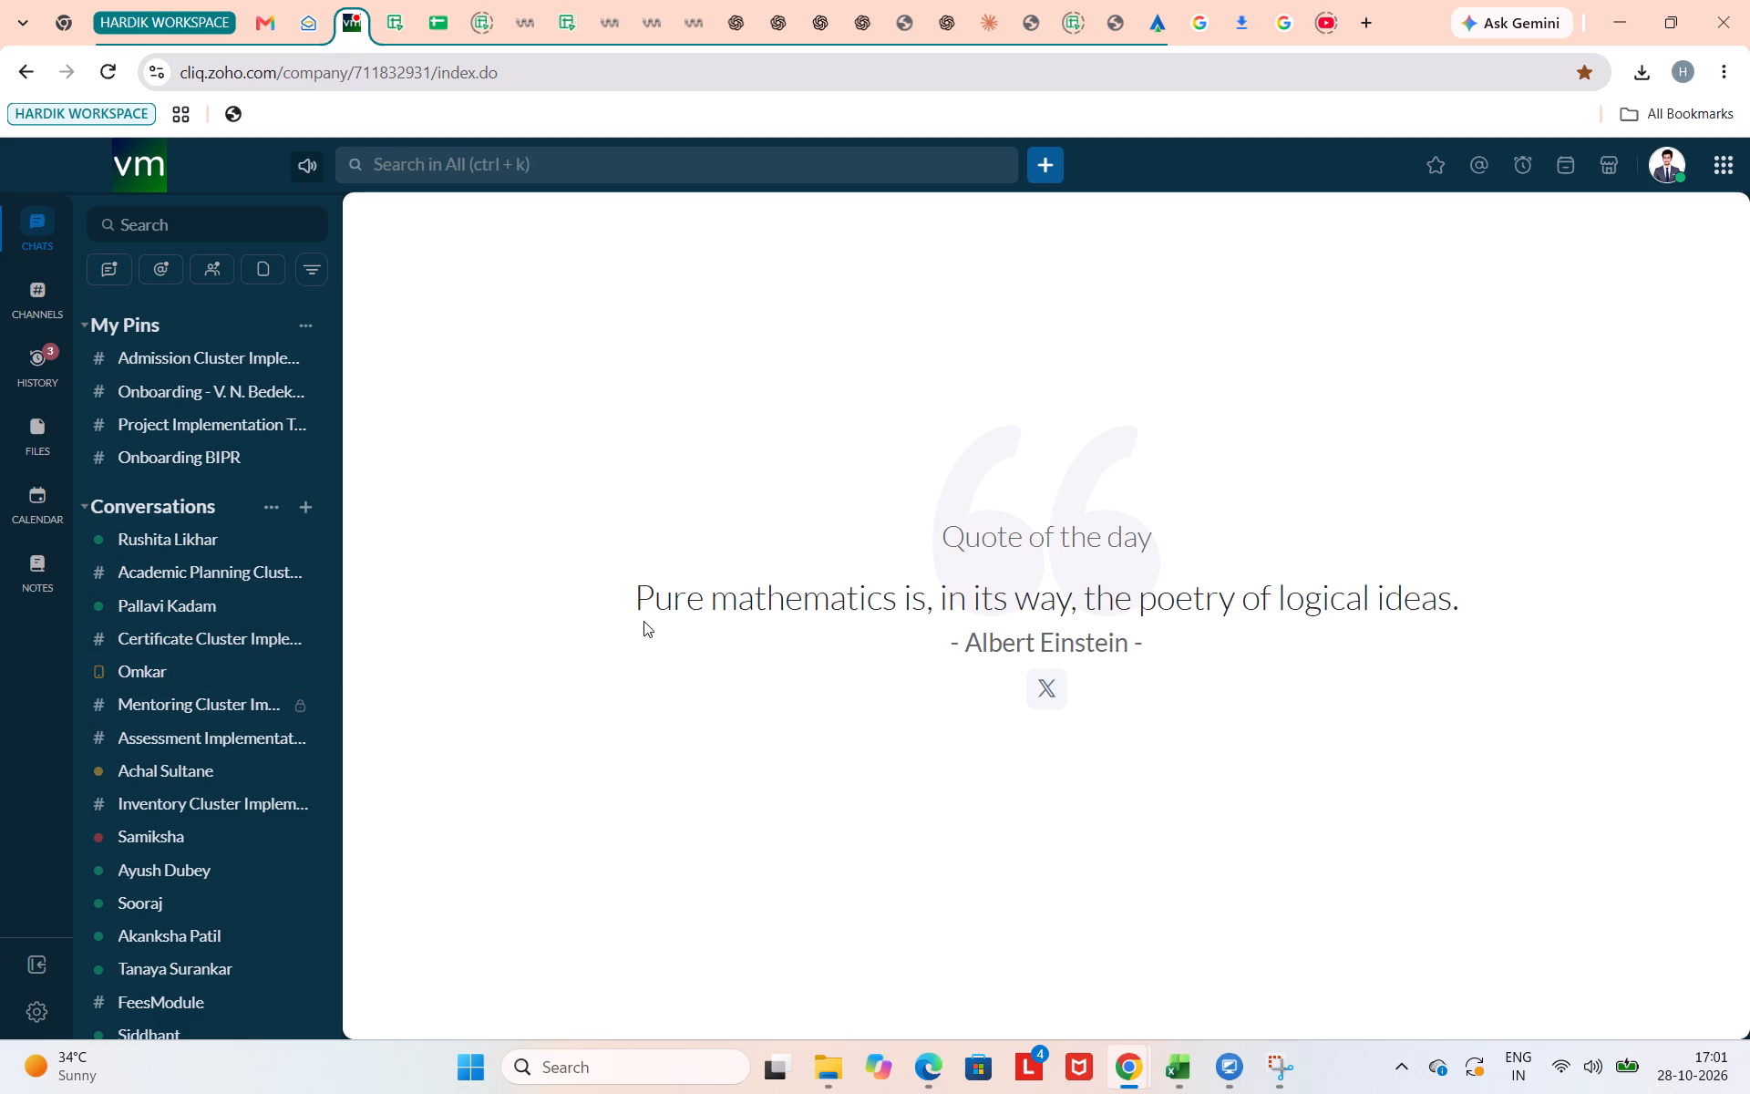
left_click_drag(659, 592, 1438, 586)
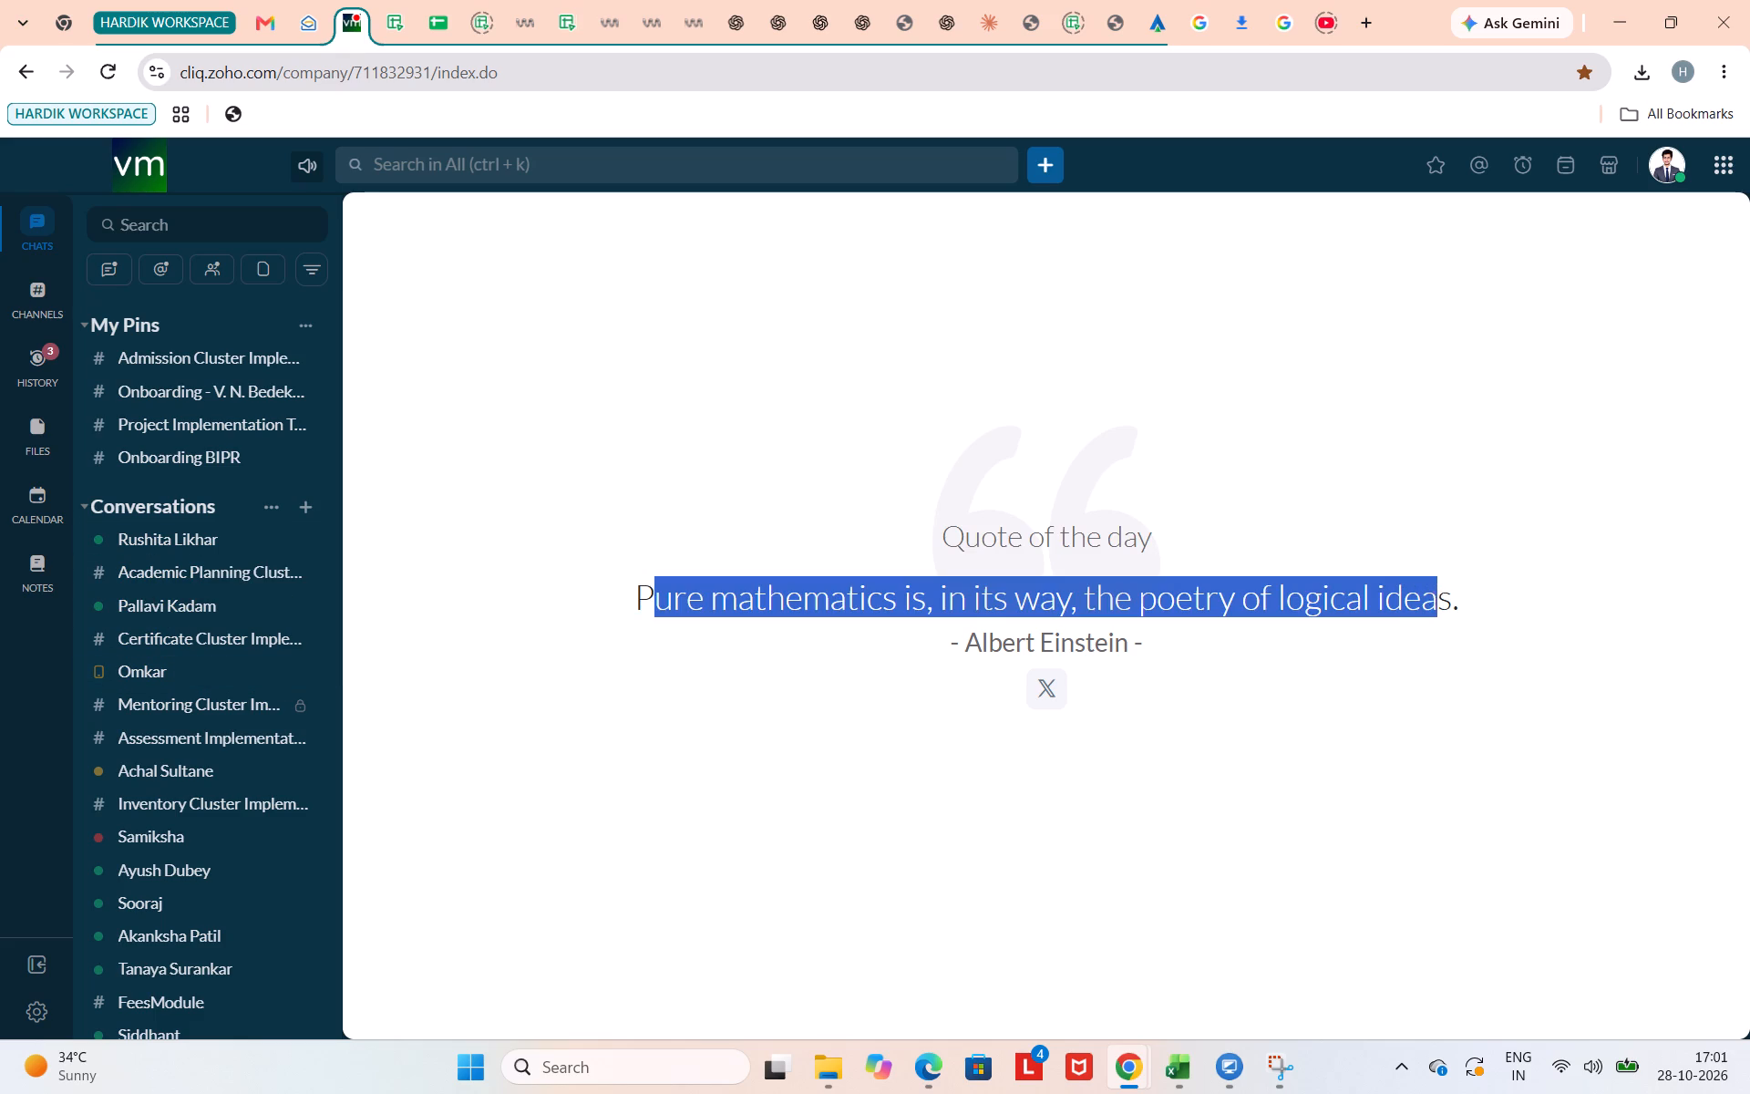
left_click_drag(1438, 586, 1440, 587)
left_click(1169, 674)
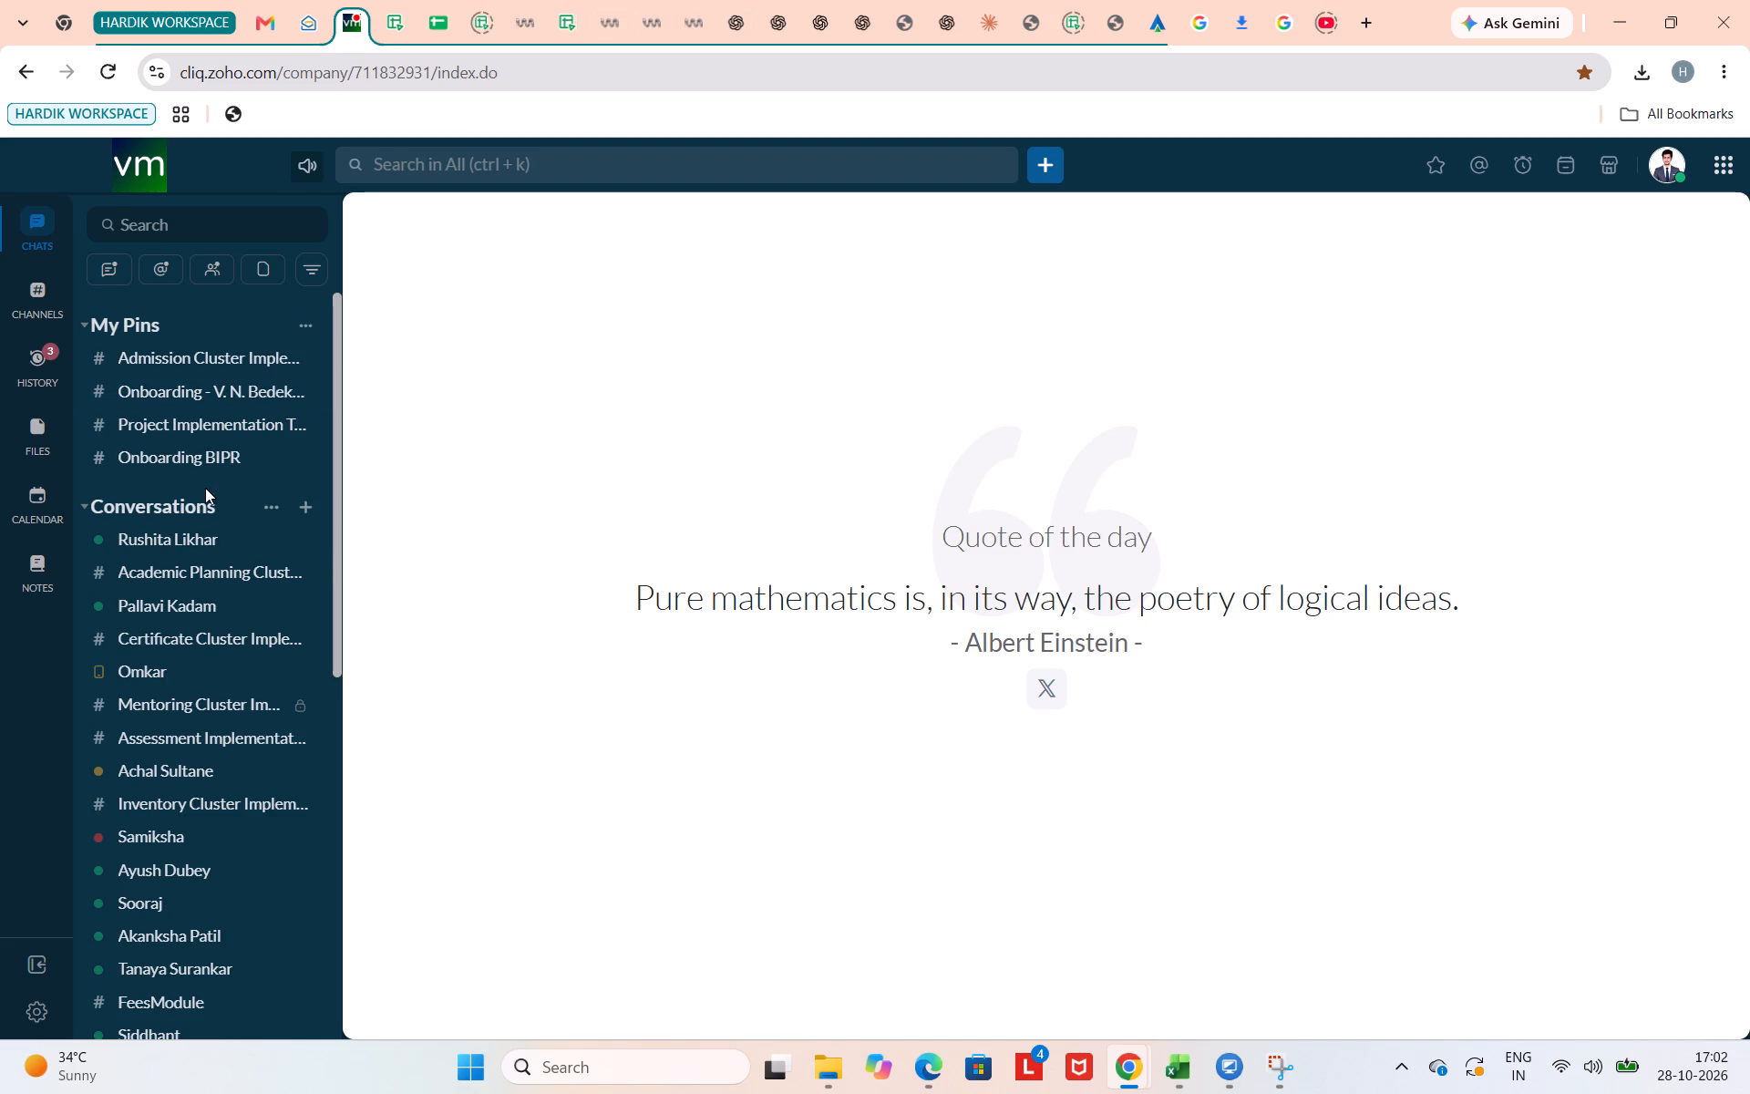
Open the chat with Rushita to check for a reply about the executive change, and close it.
left_click(189, 531)
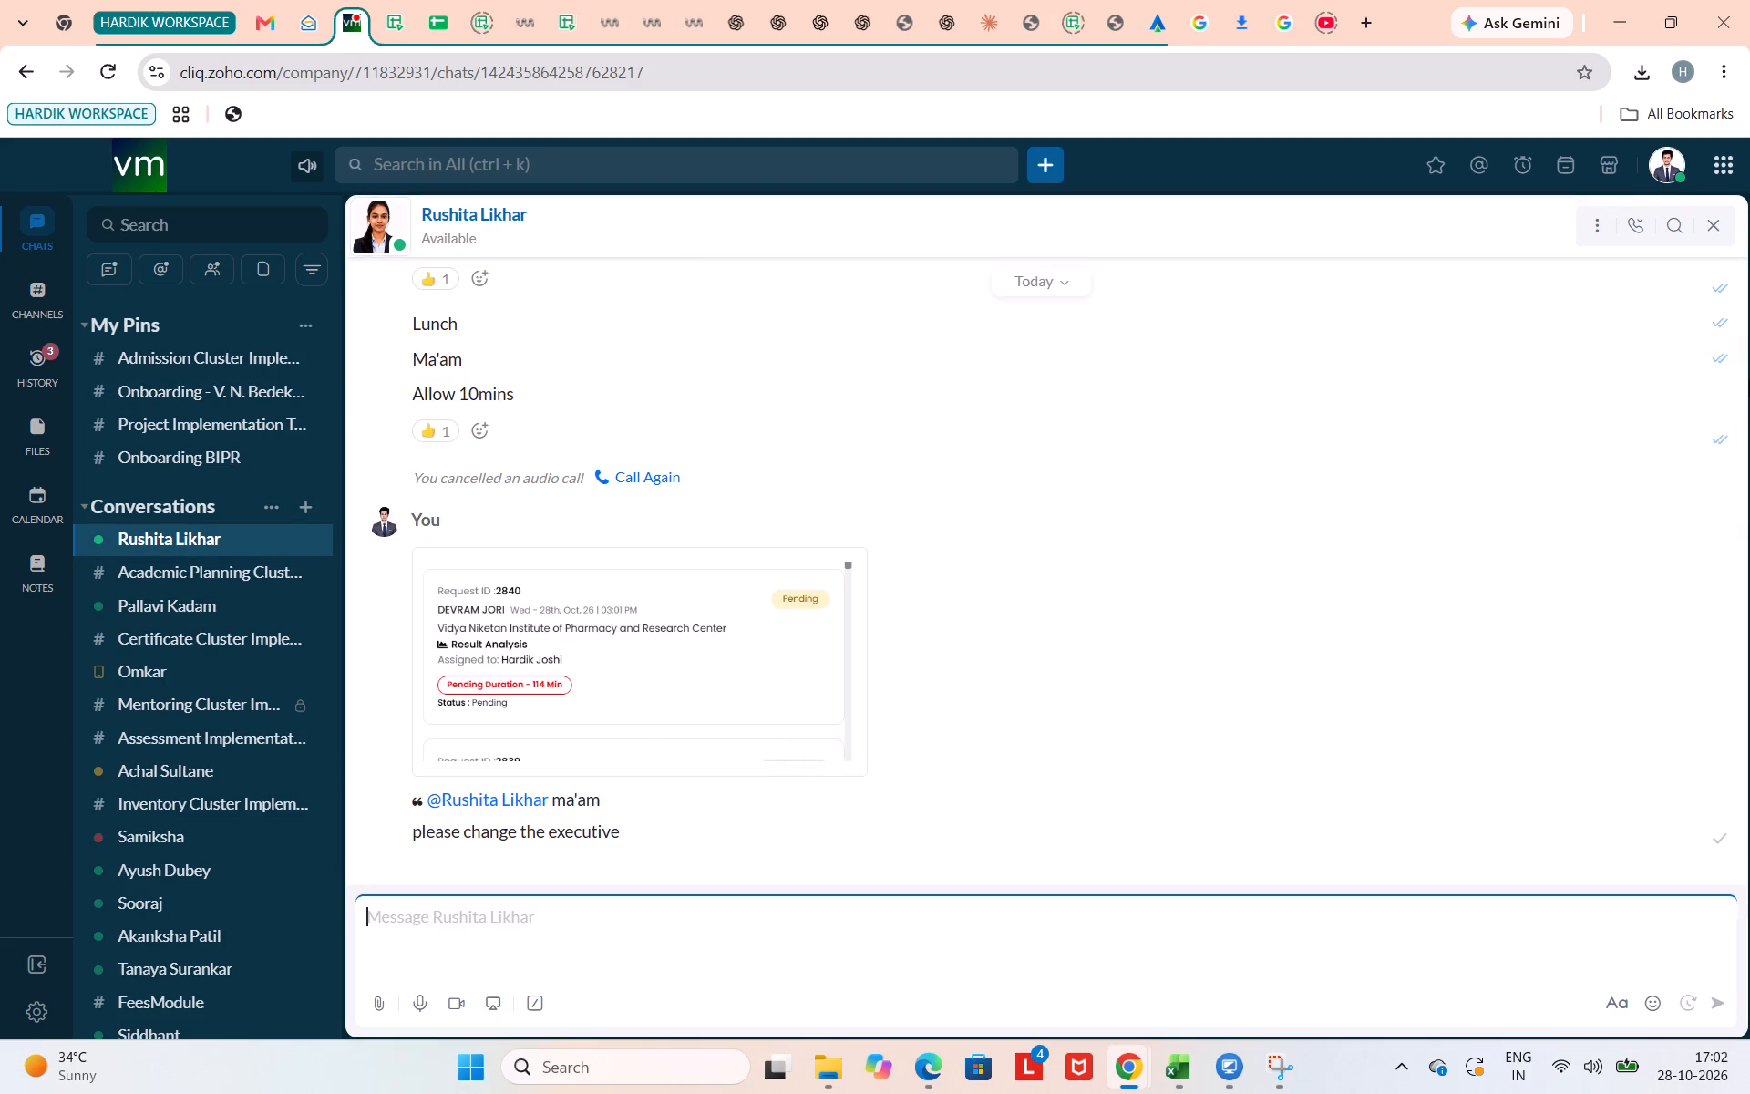
left_click(1702, 232)
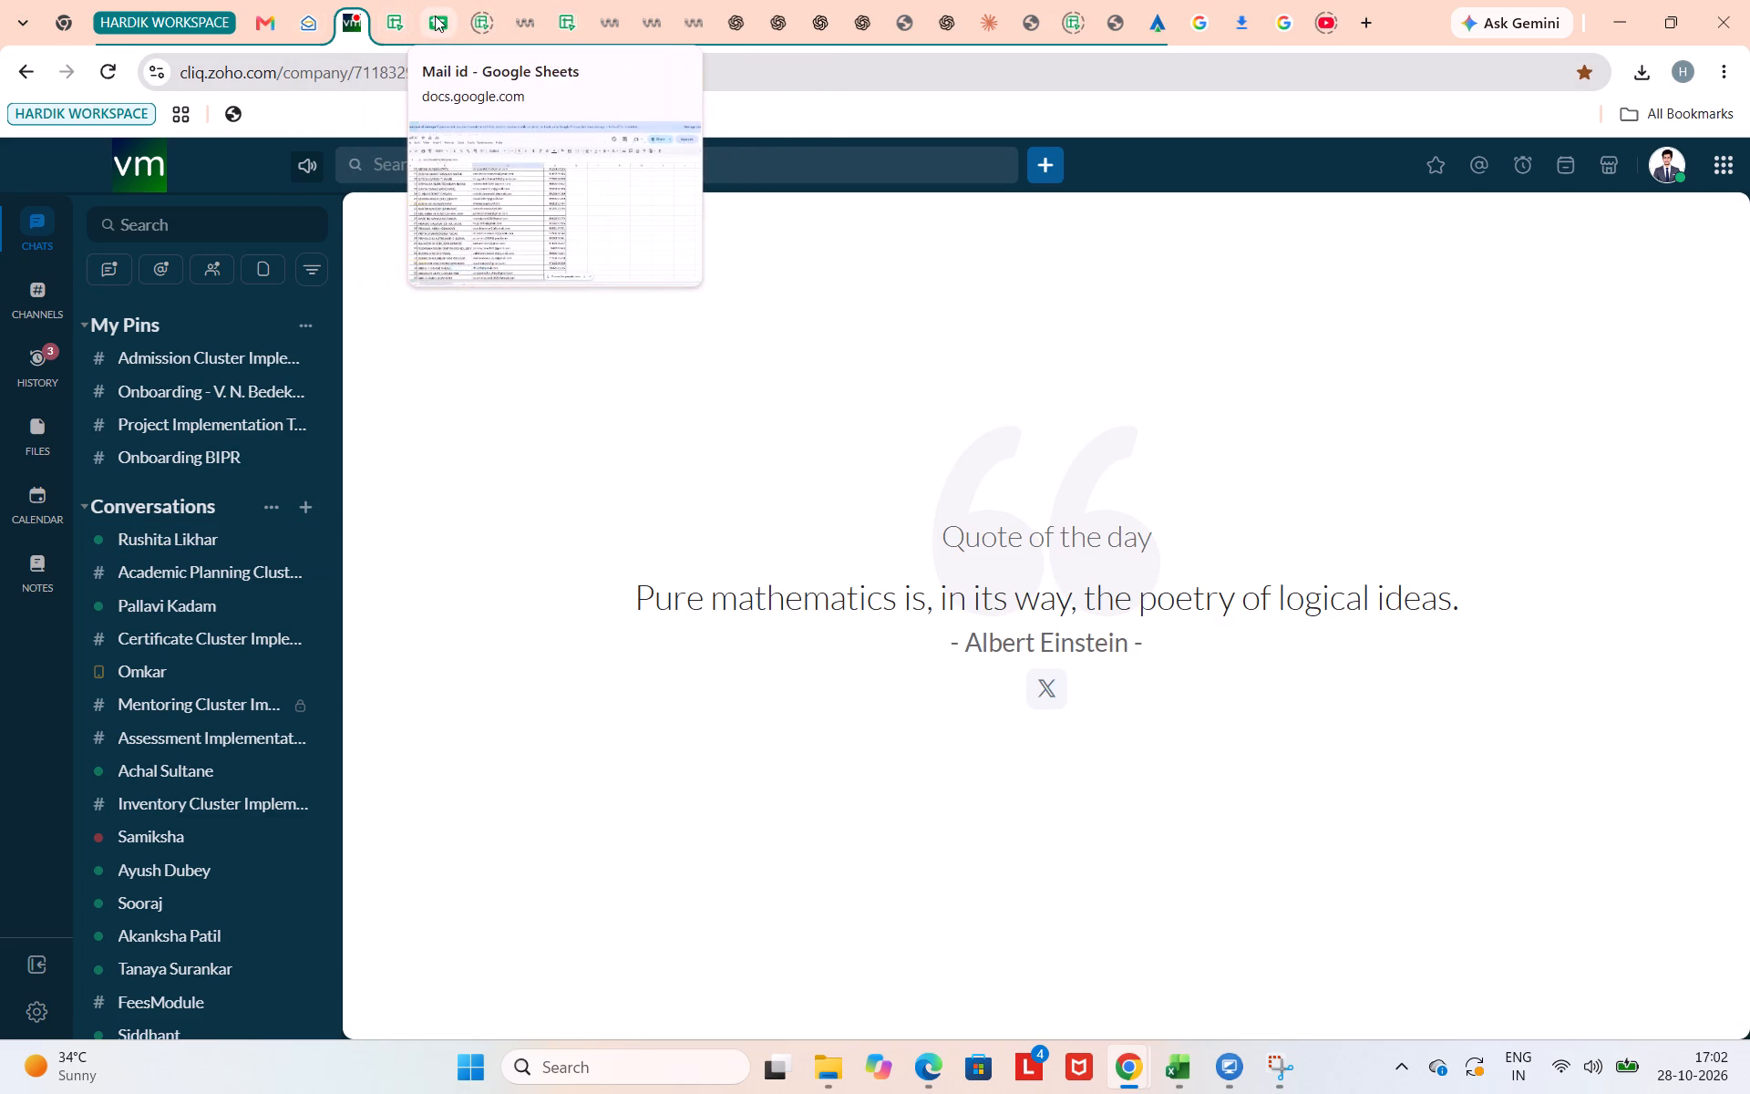
Switch to the Daily SR Tracking Sheet and copy SR number 290619 from the Pending enhancement SR column.
left_click(555, 20)
left_click(349, 490)
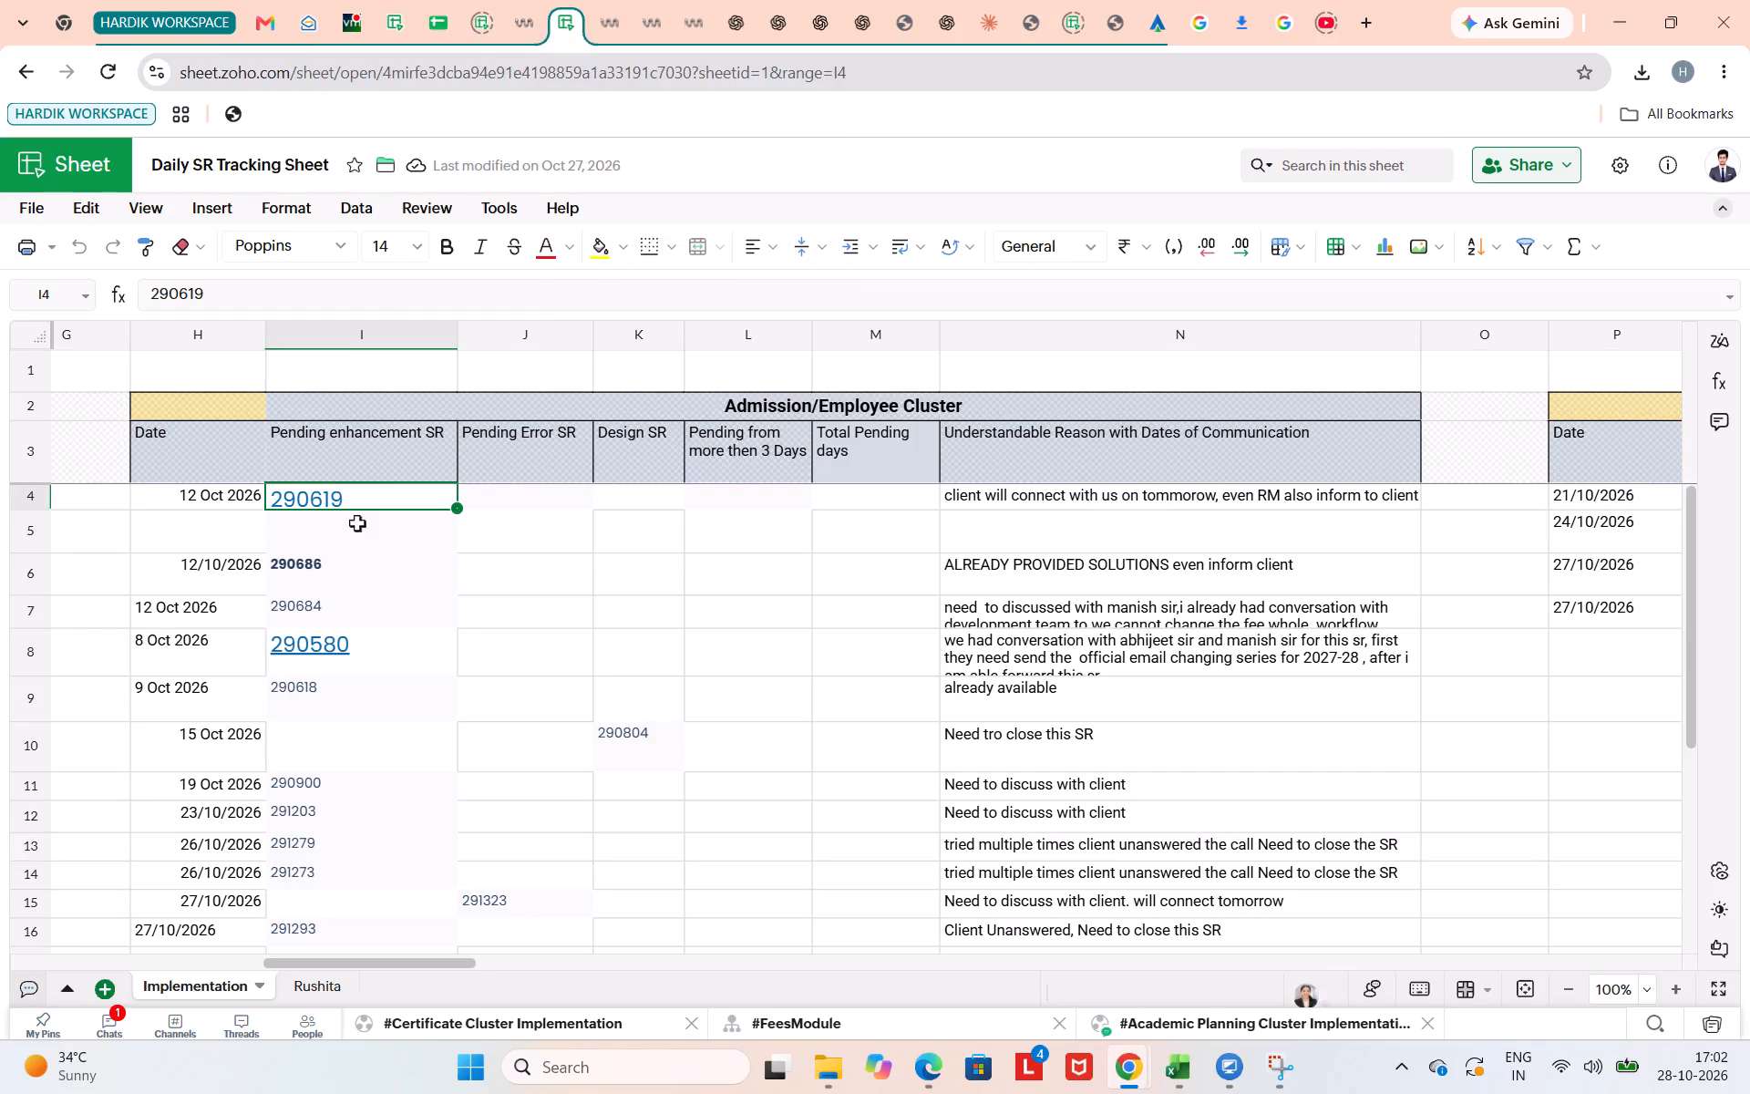
left_click(360, 535)
left_click(360, 504)
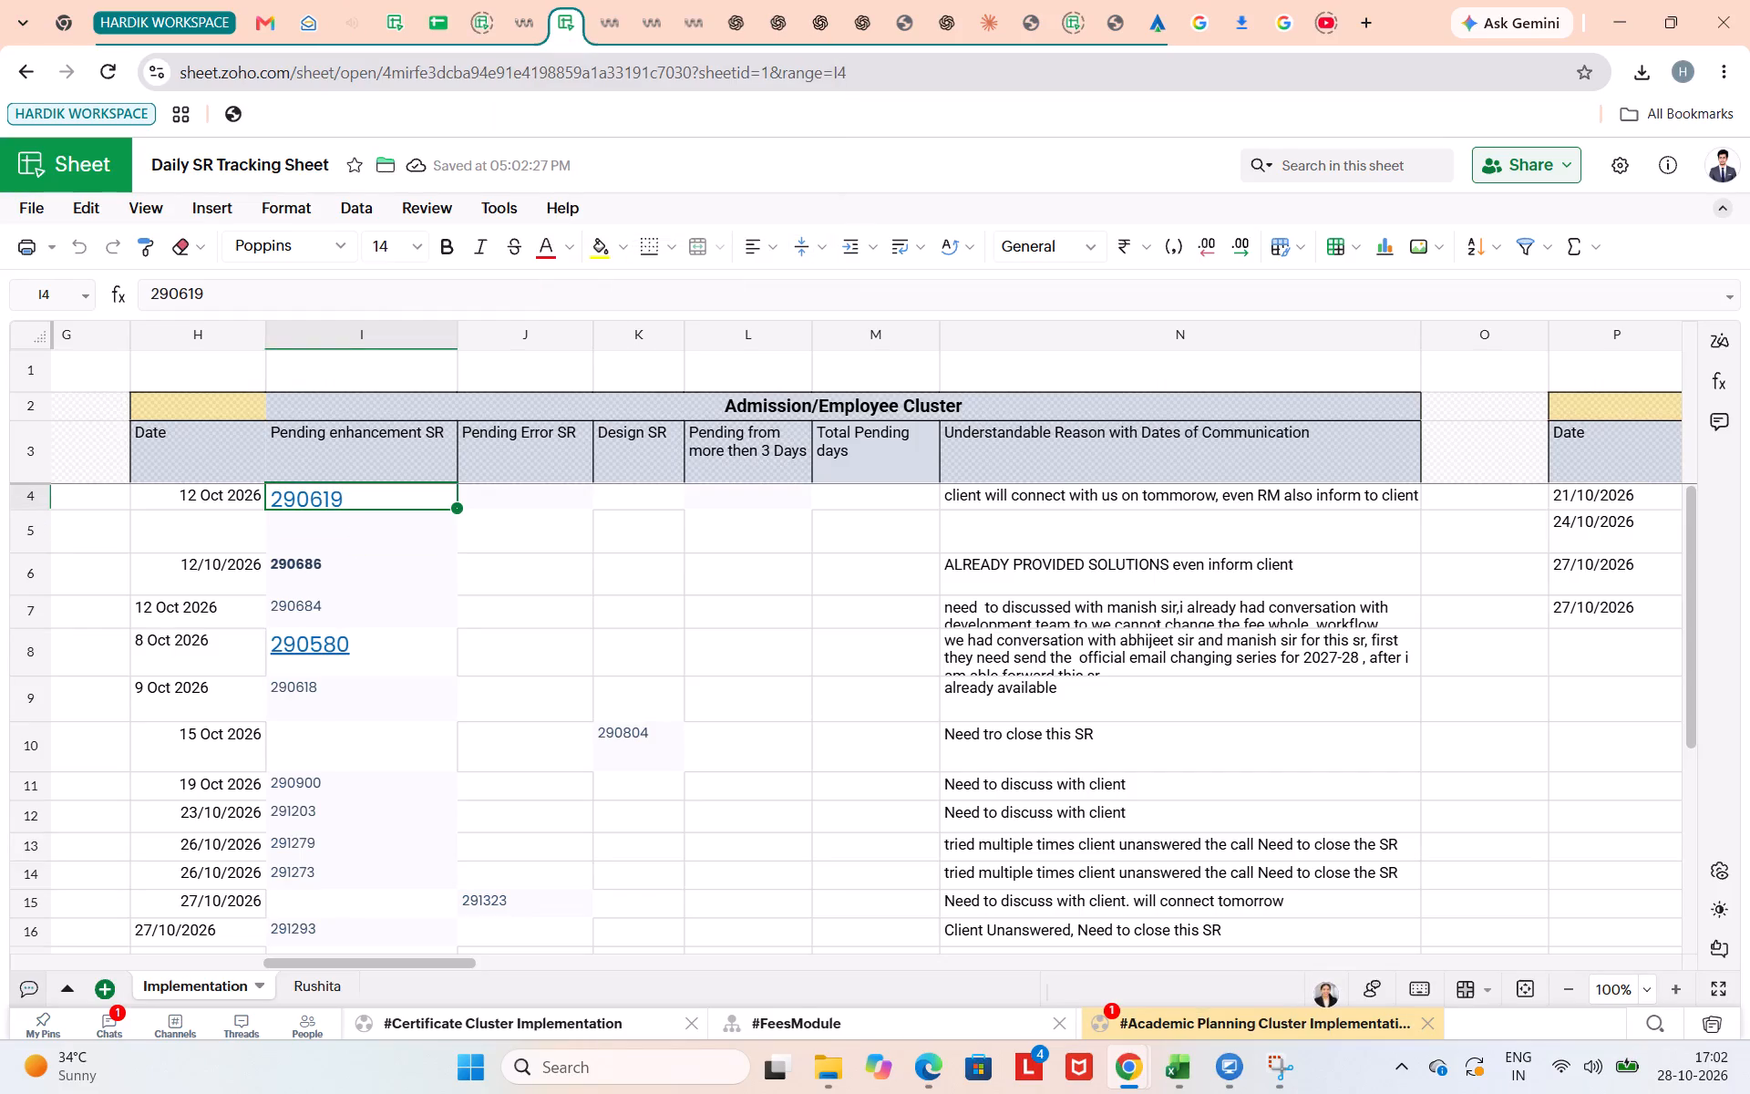
key("ctrl+c")
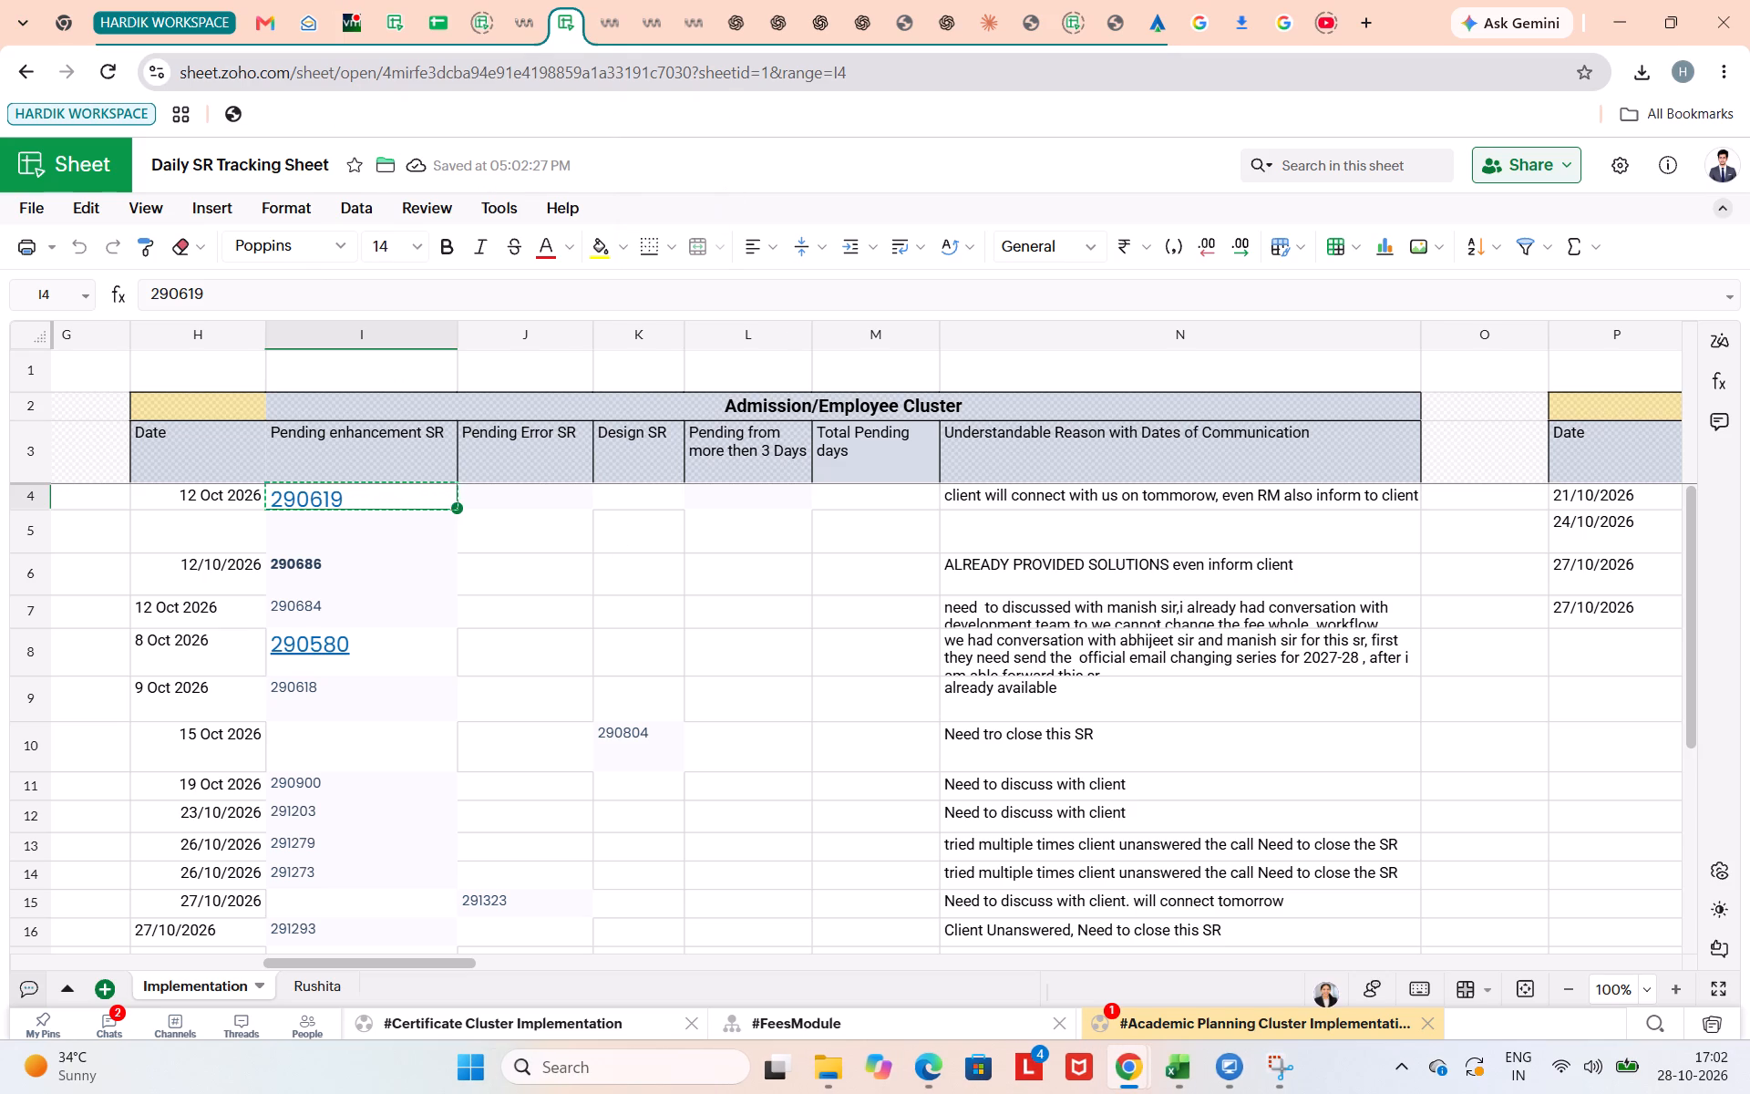
Switch to the project management portal, reload the Call Back Request list, review its requests and close it.
left_click(692, 18)
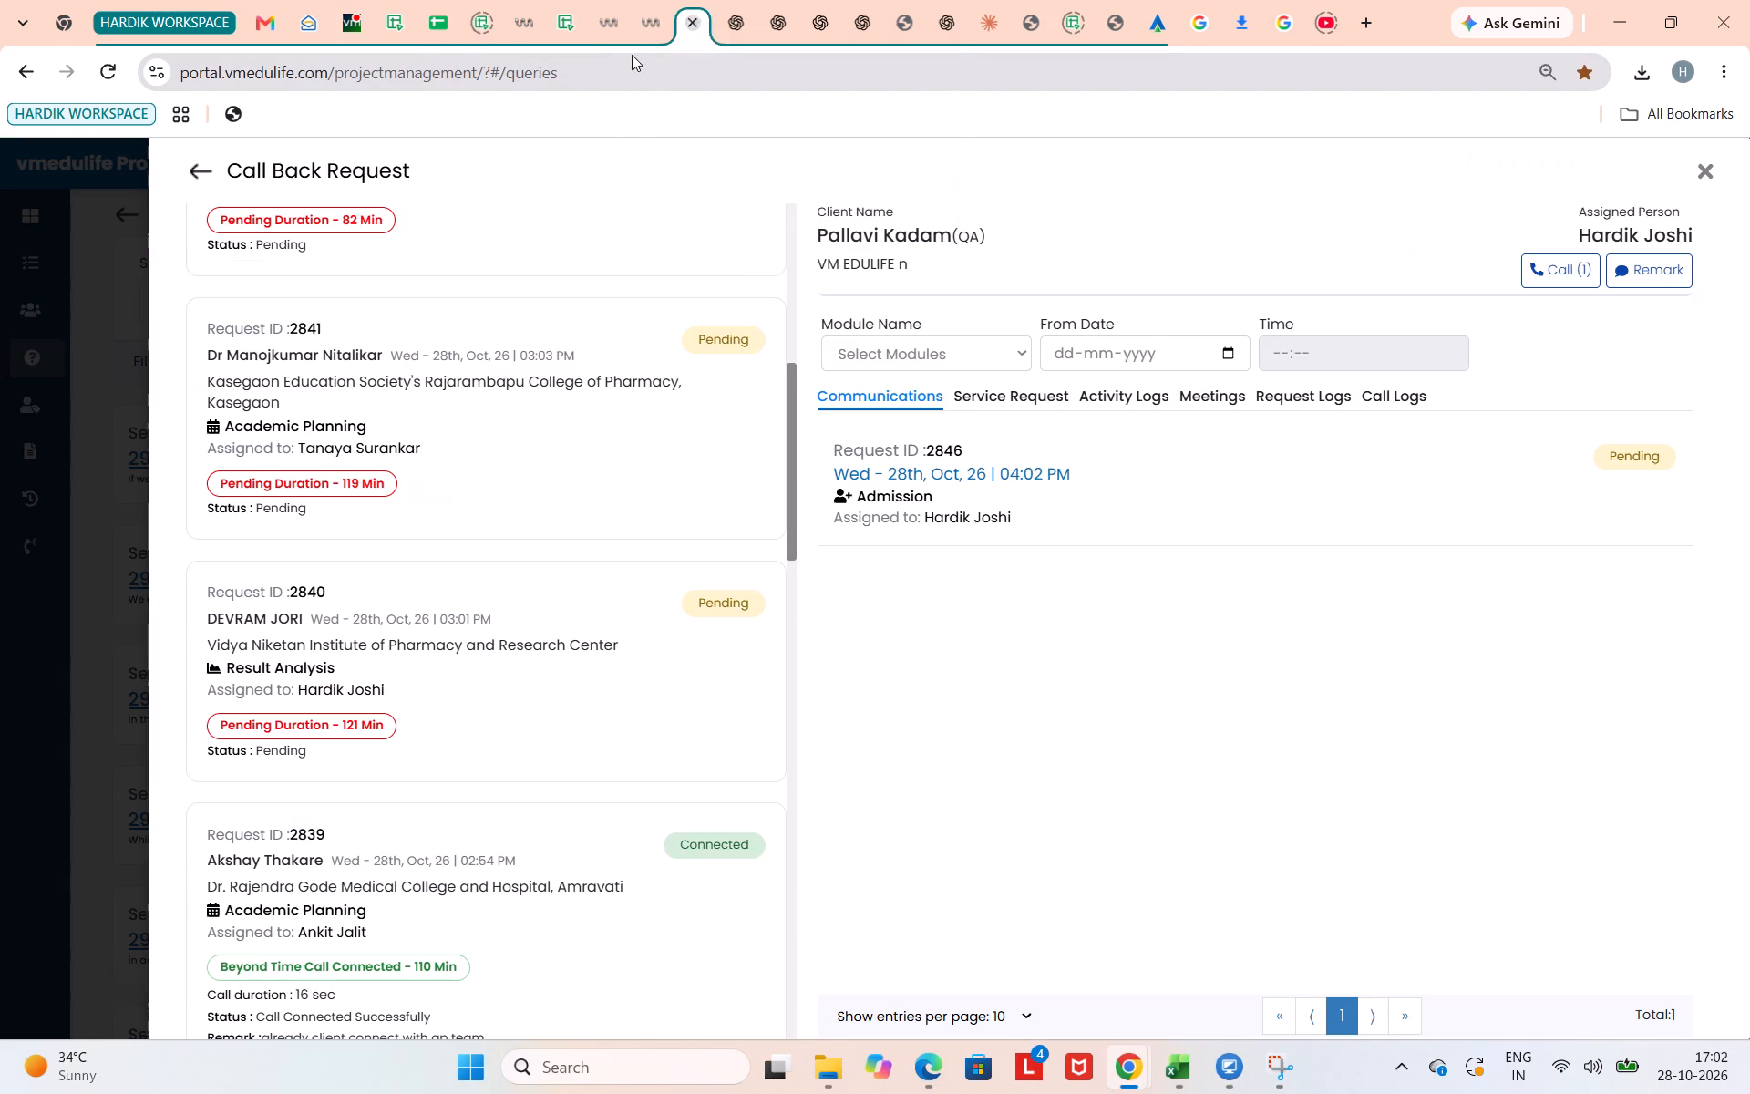
left_click(209, 169)
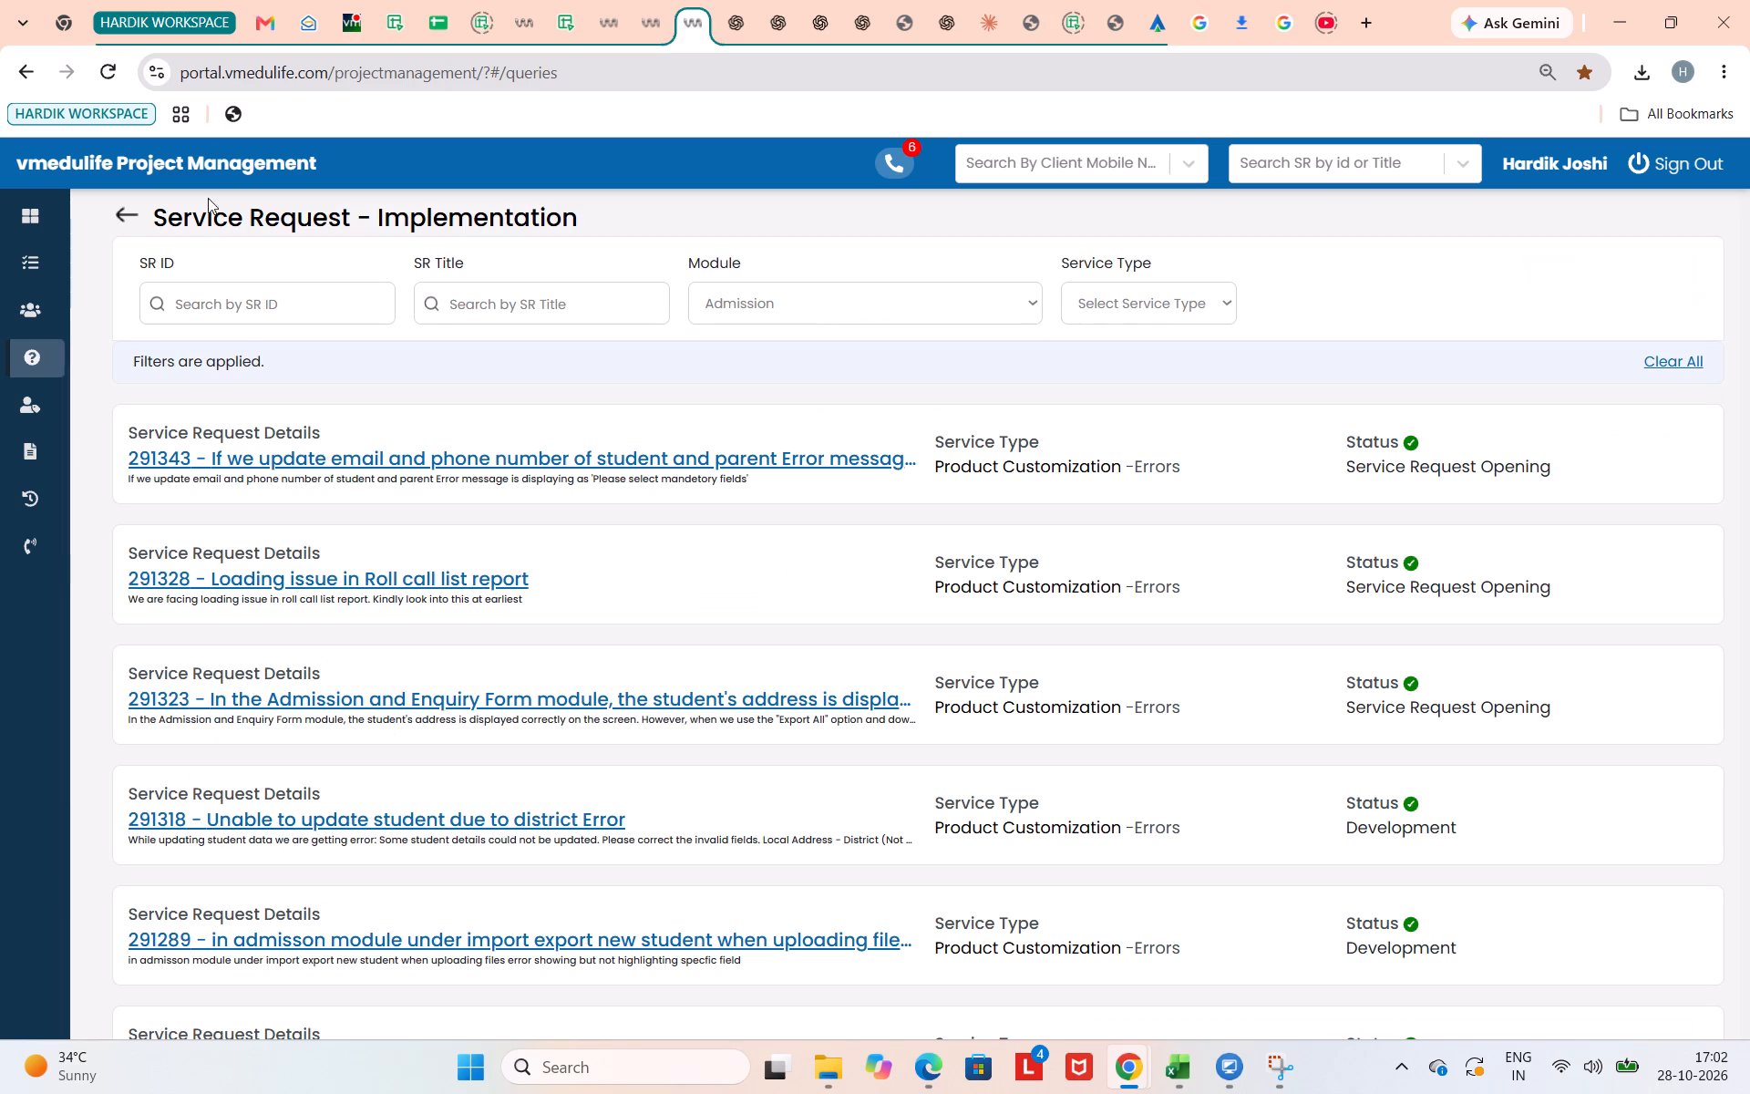
left_click(901, 158)
scroll(453, 434, "up", 3)
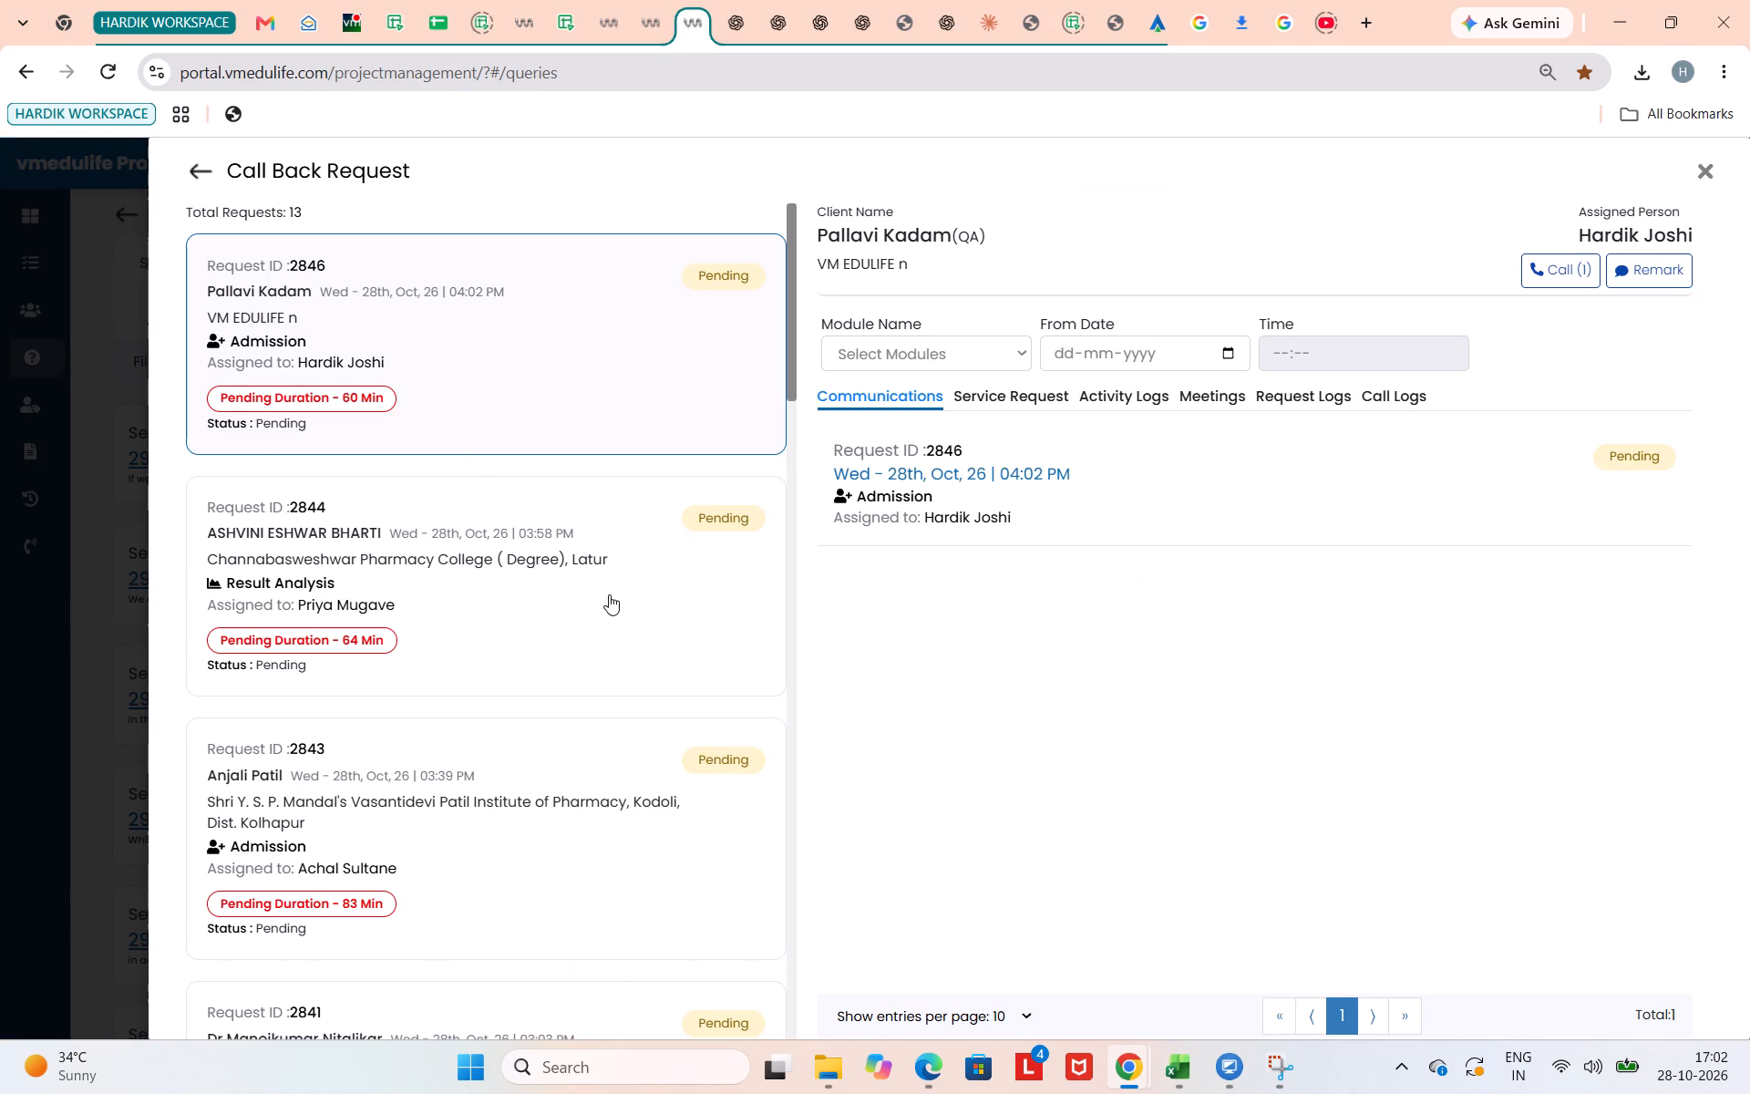
scroll(566, 609, "down", 13)
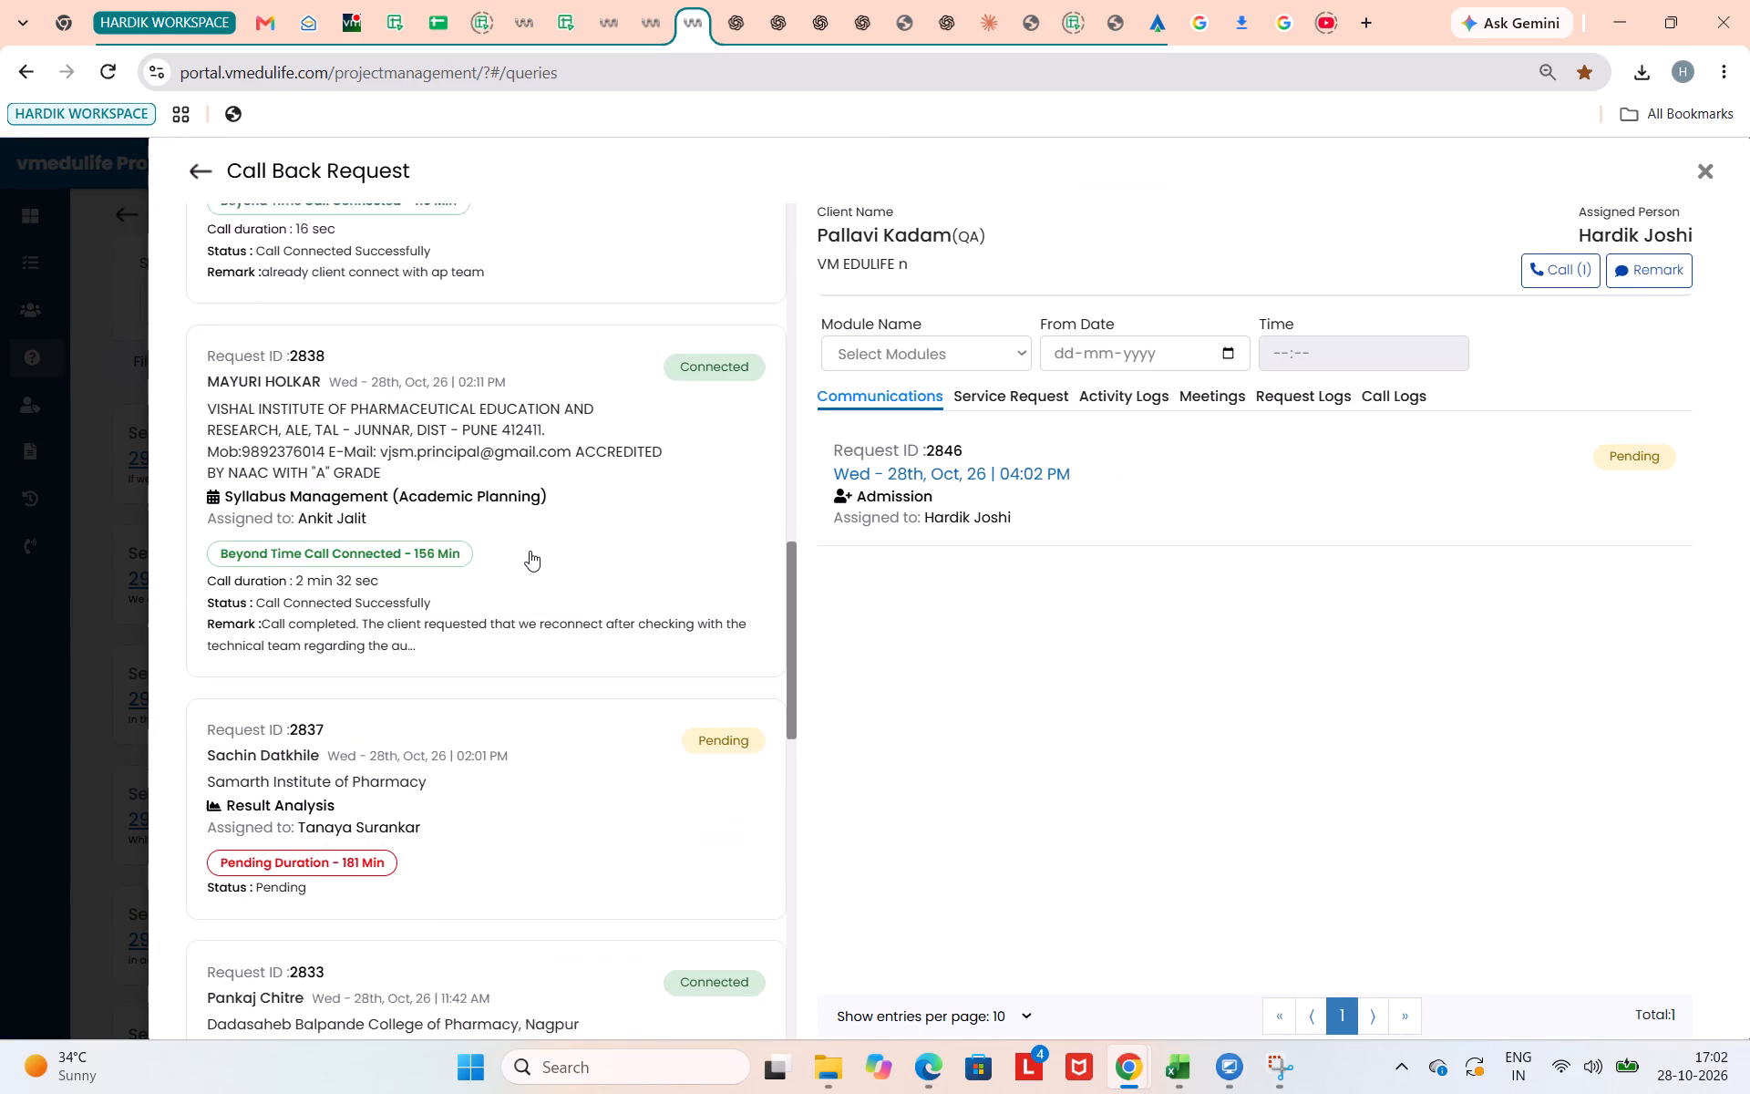
scroll(529, 551, "down", 20)
scroll(529, 561, "up", 7)
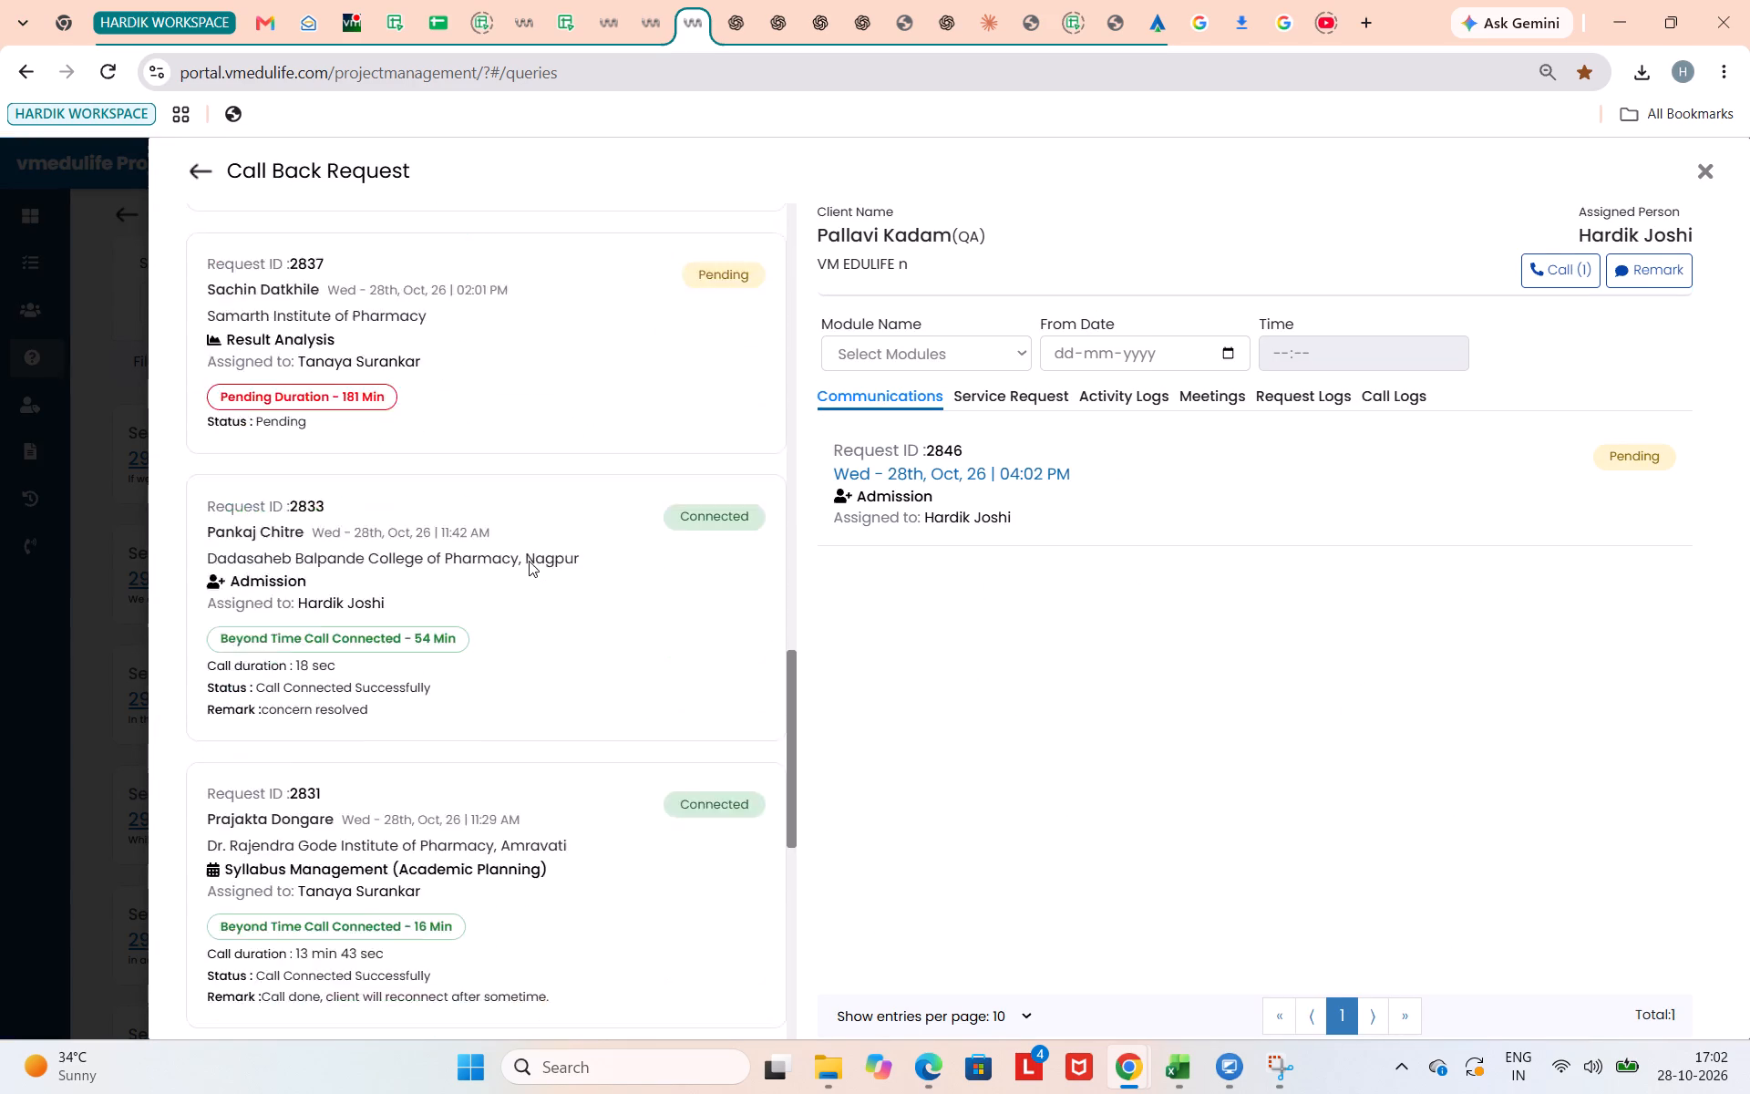
scroll(529, 561, "up", 20)
scroll(529, 561, "up", 19)
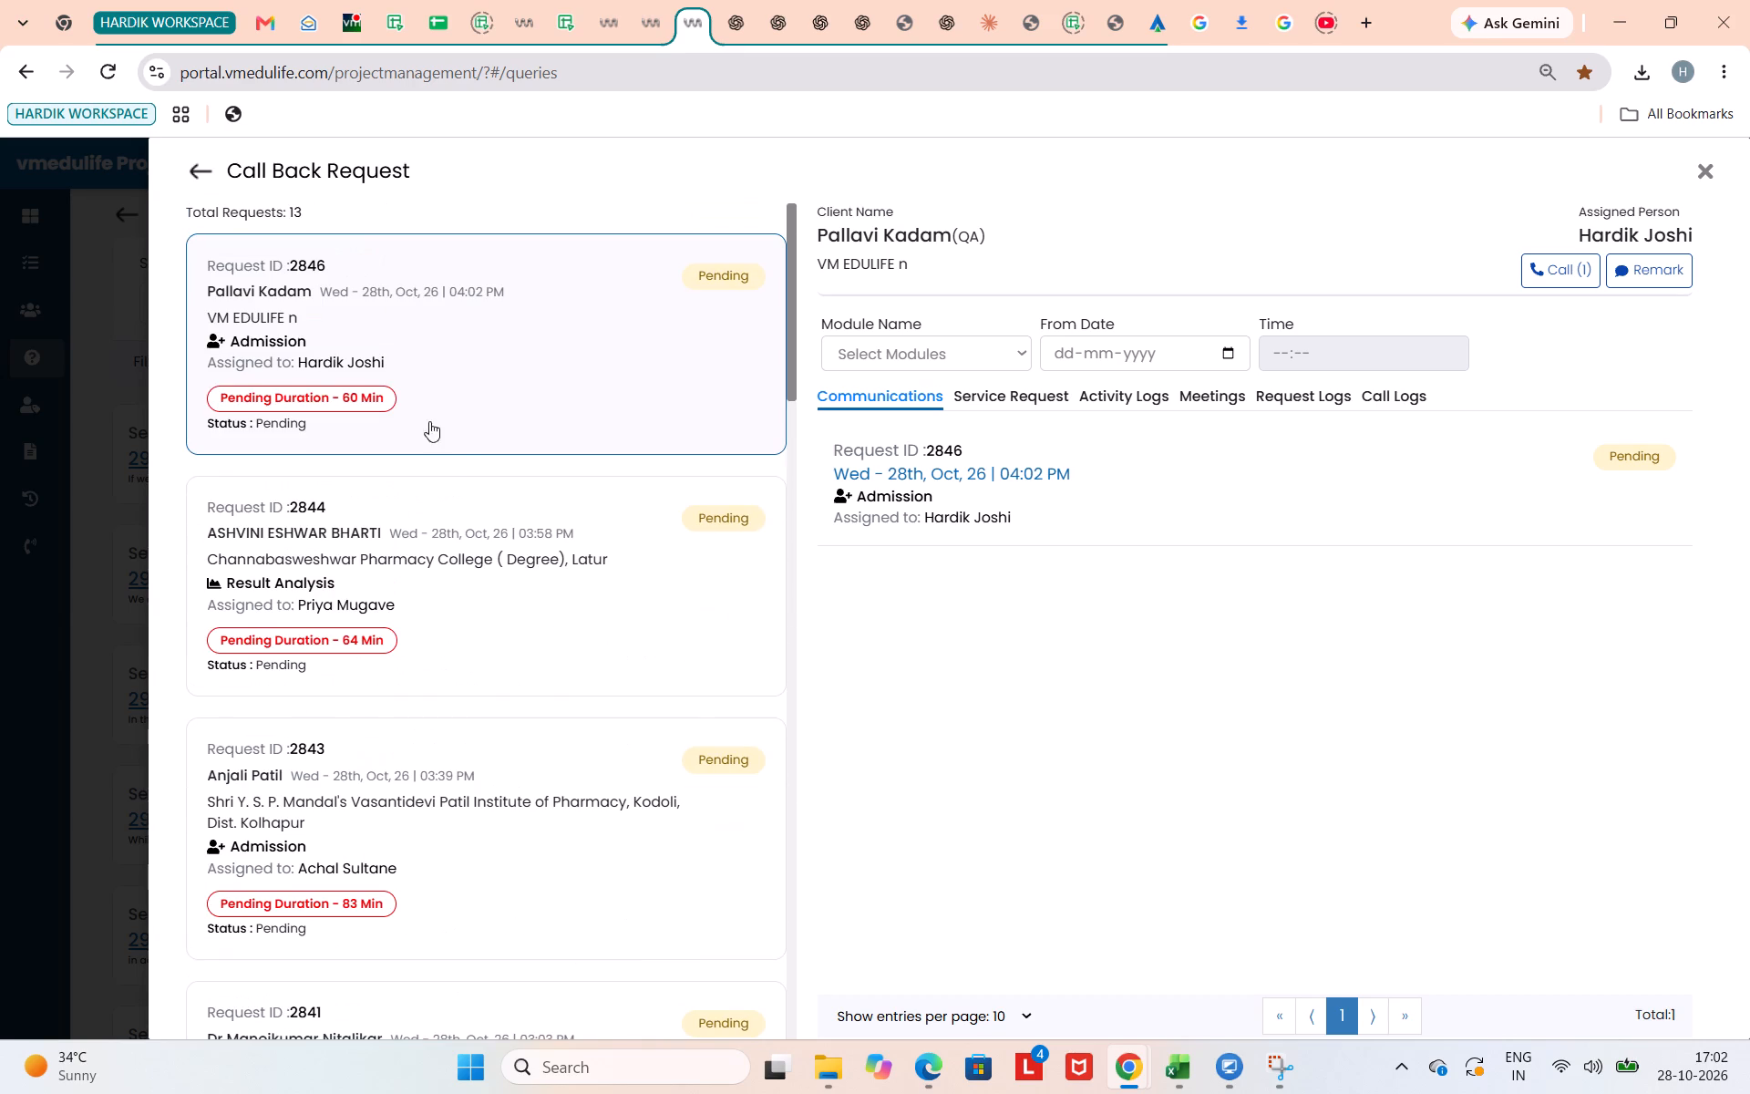
left_click(206, 178)
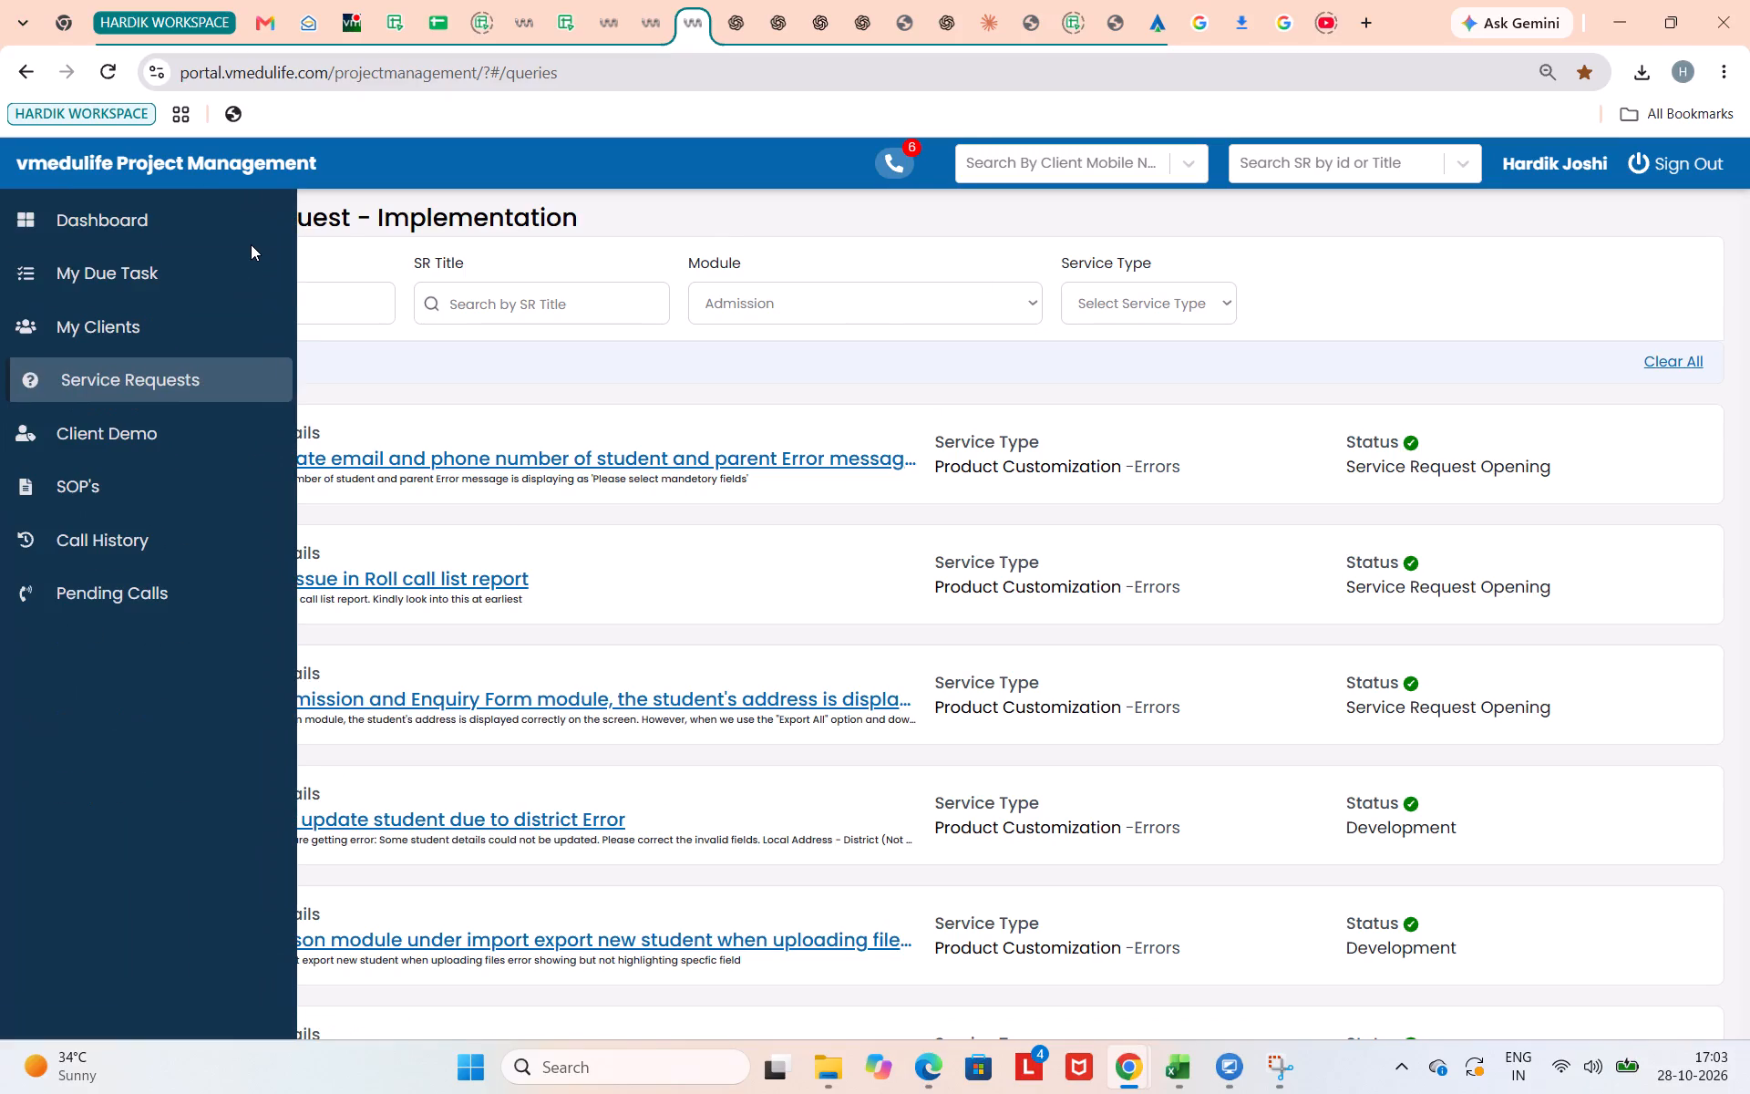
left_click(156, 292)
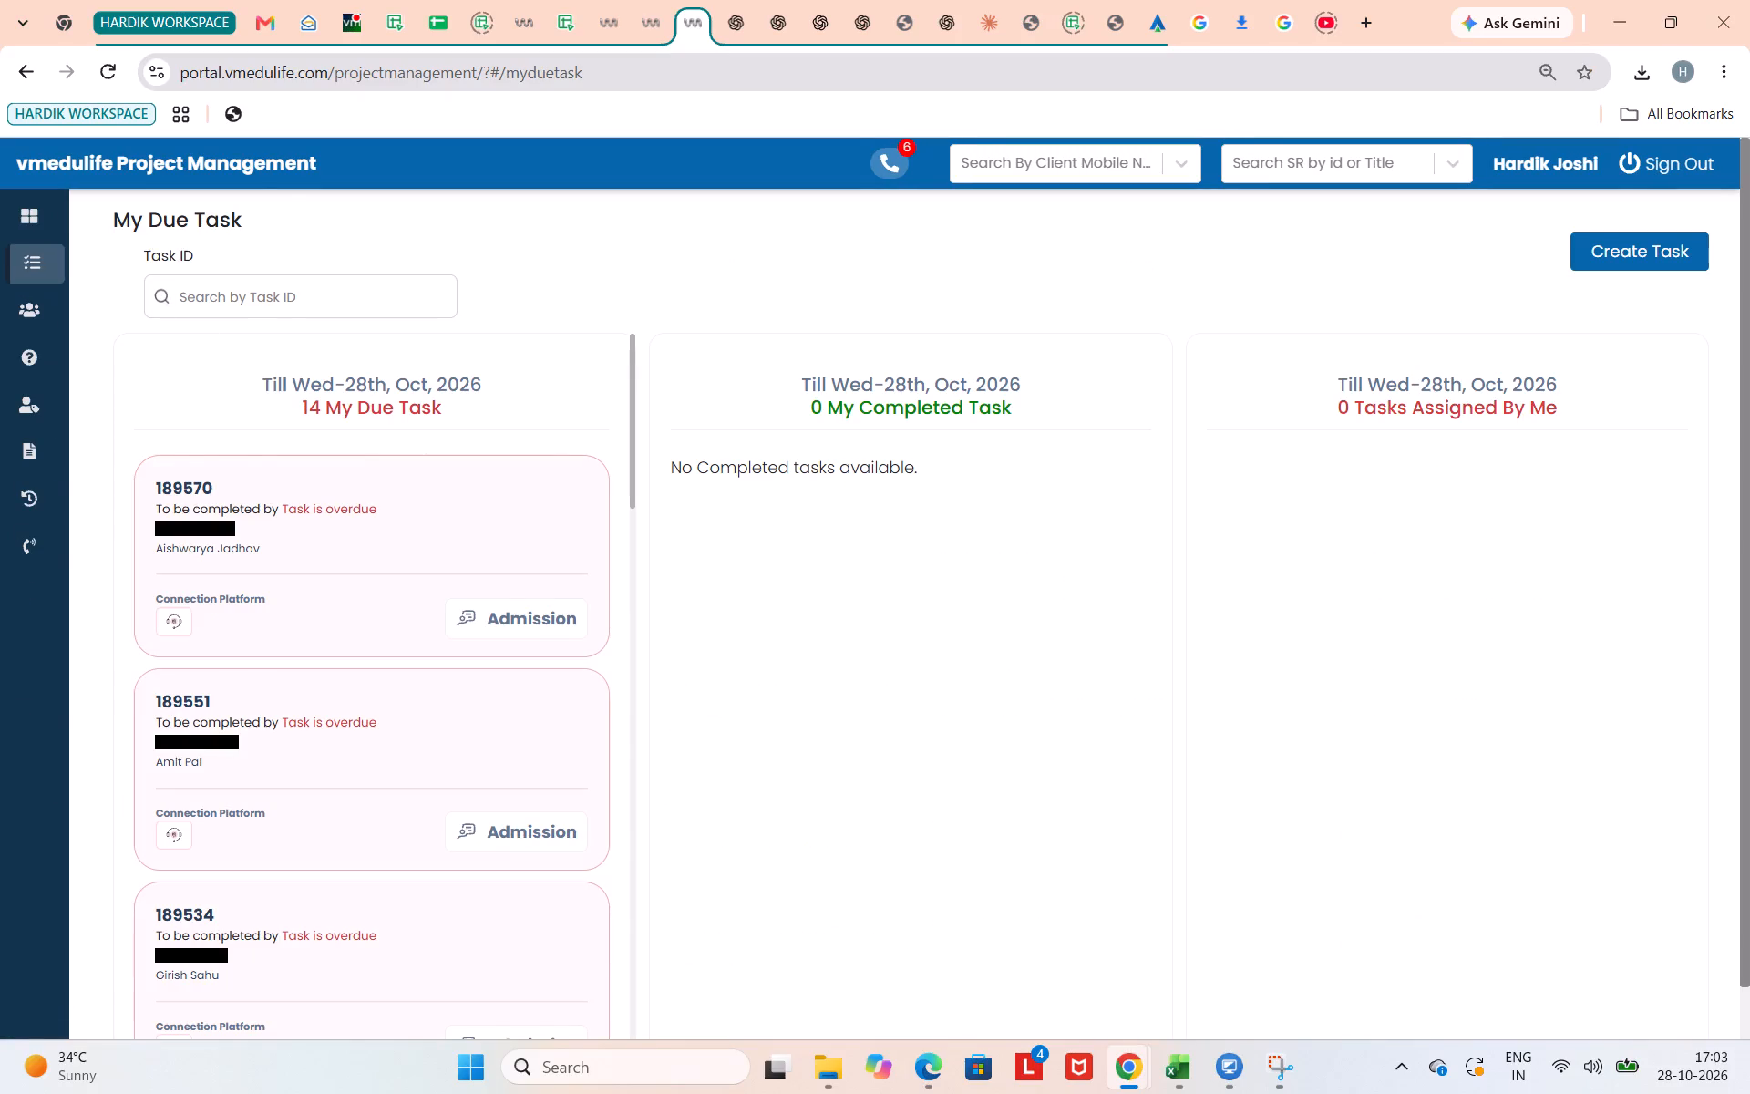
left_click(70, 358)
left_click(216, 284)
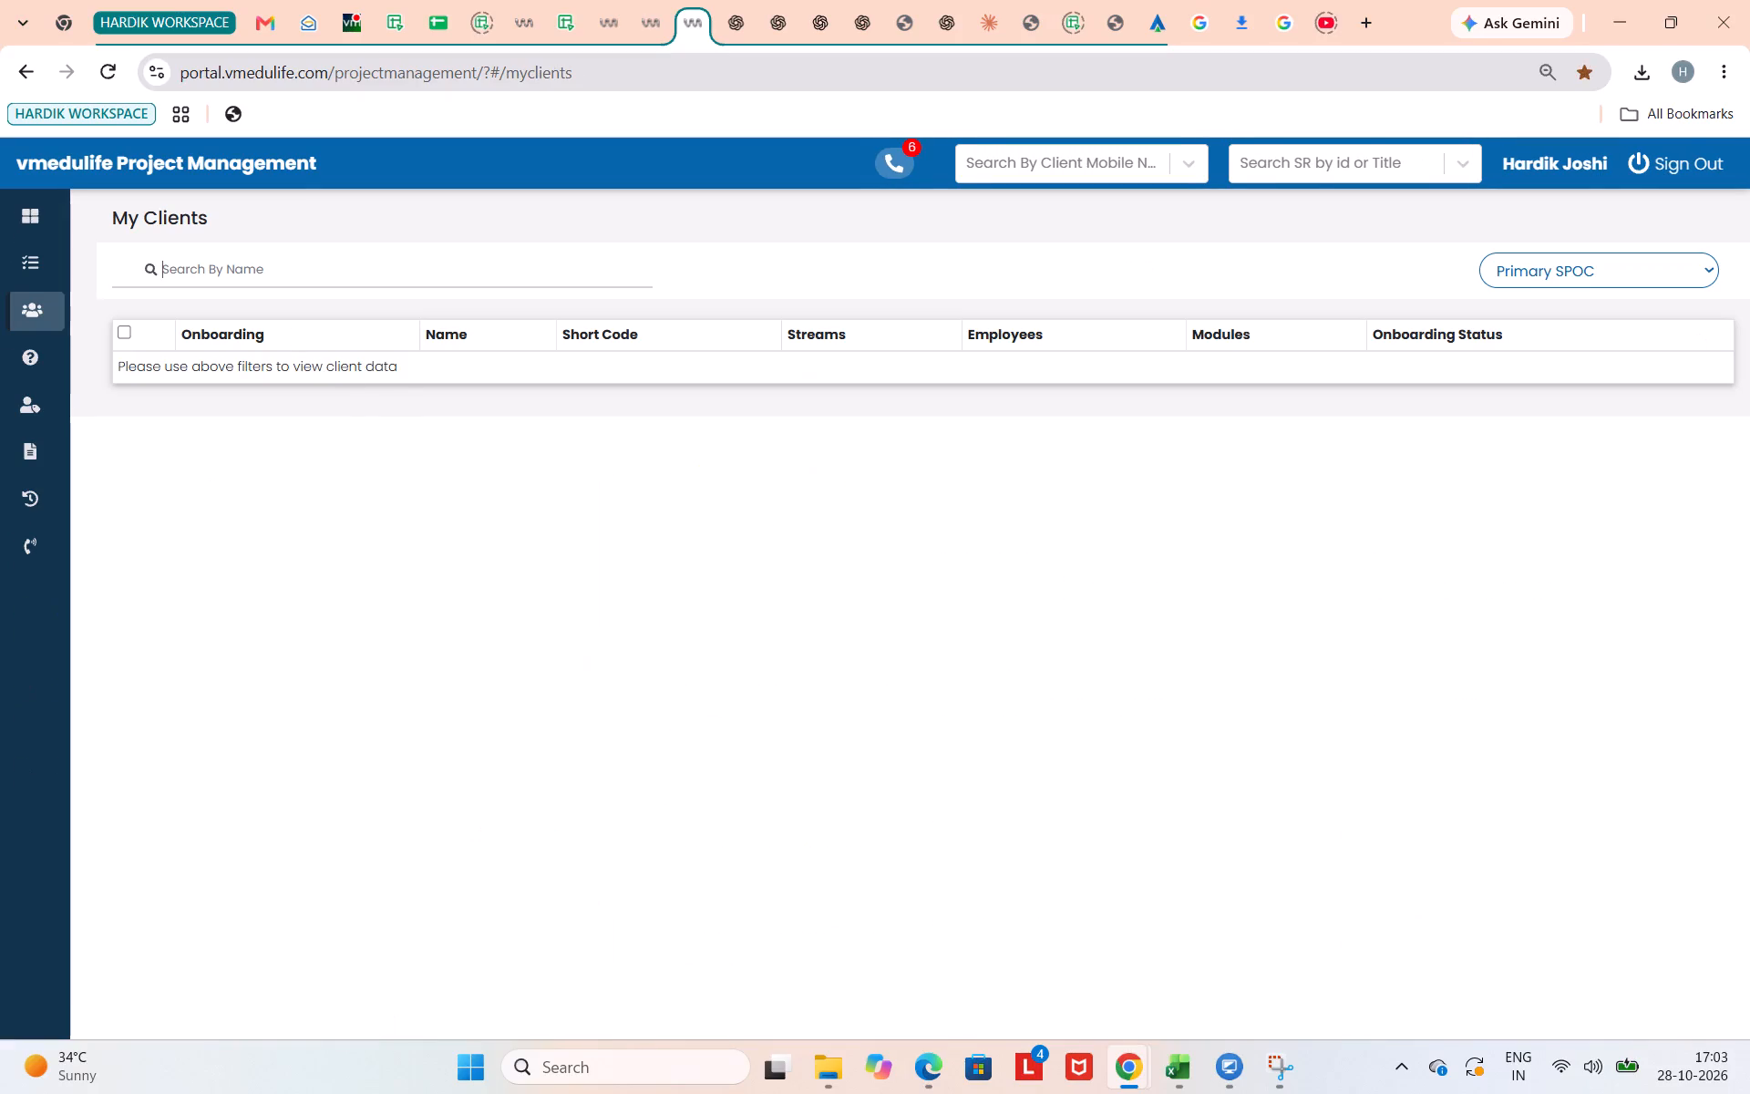
Search the service requests for 290619, open it to examine its details, and close it.
left_click(1250, 175)
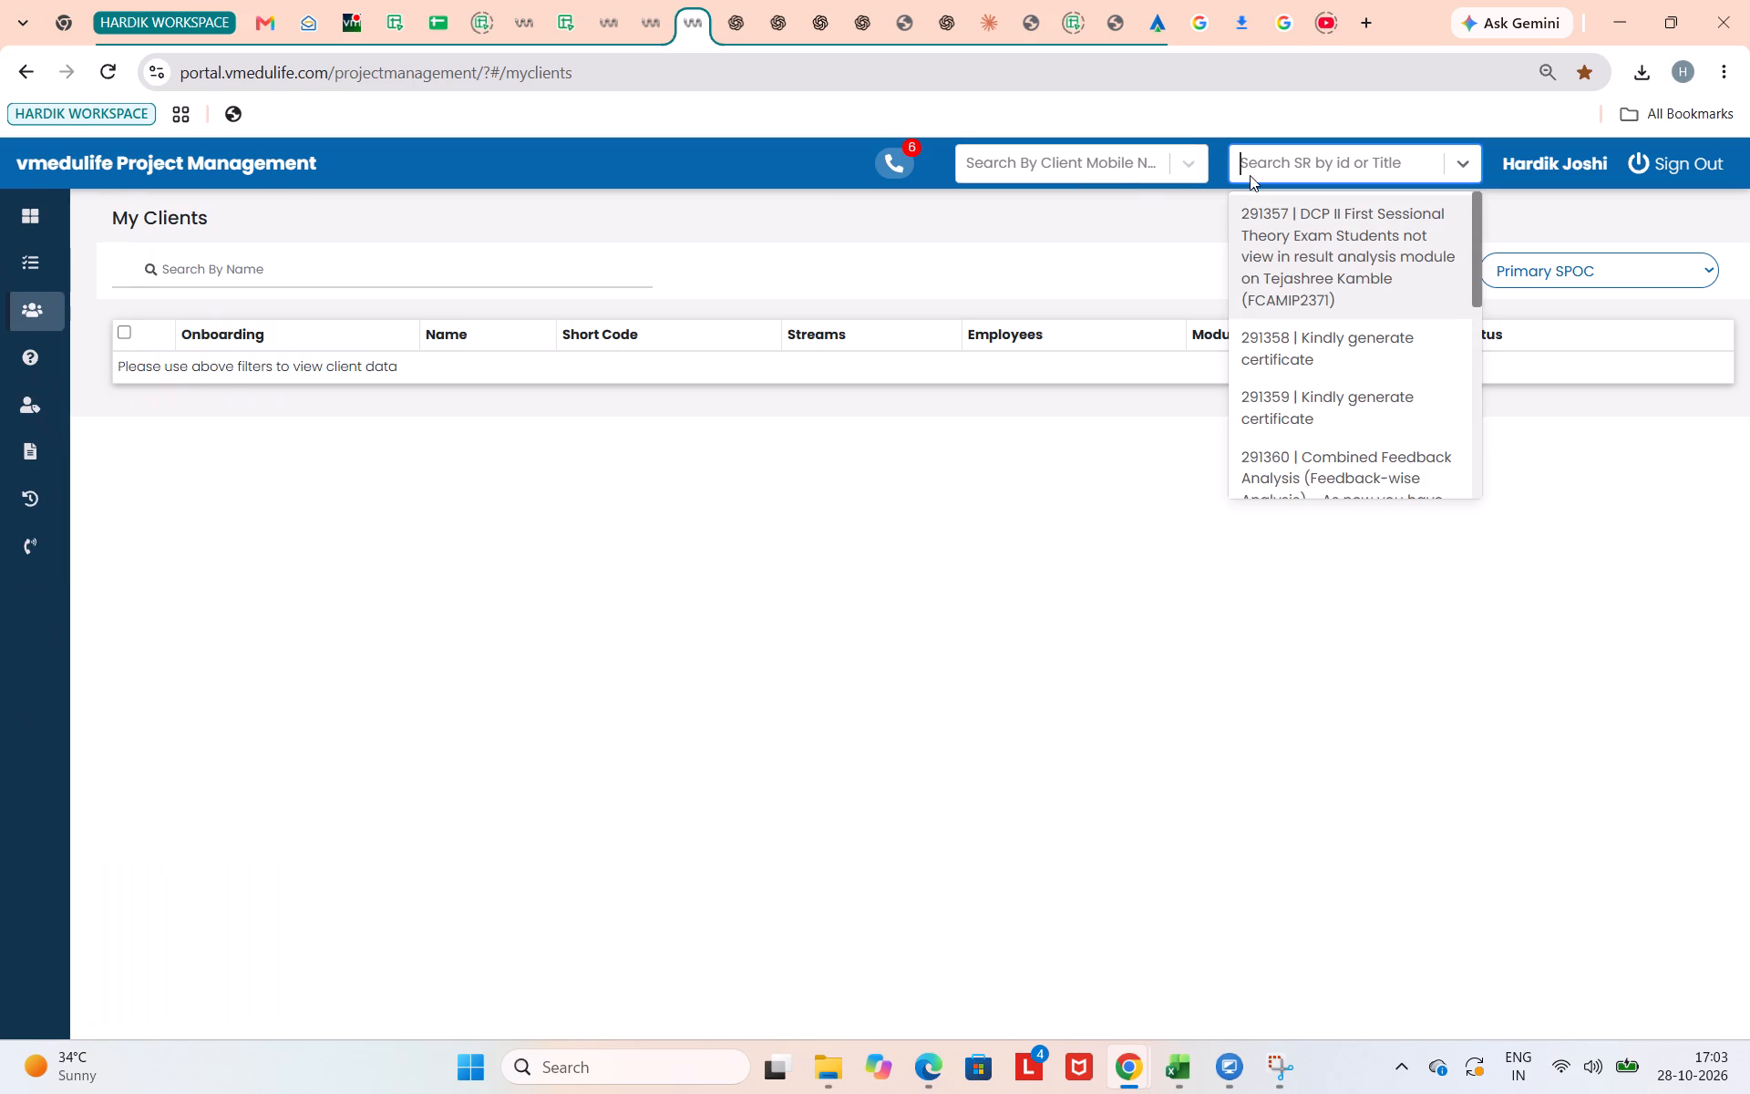
key("ctrl+v")
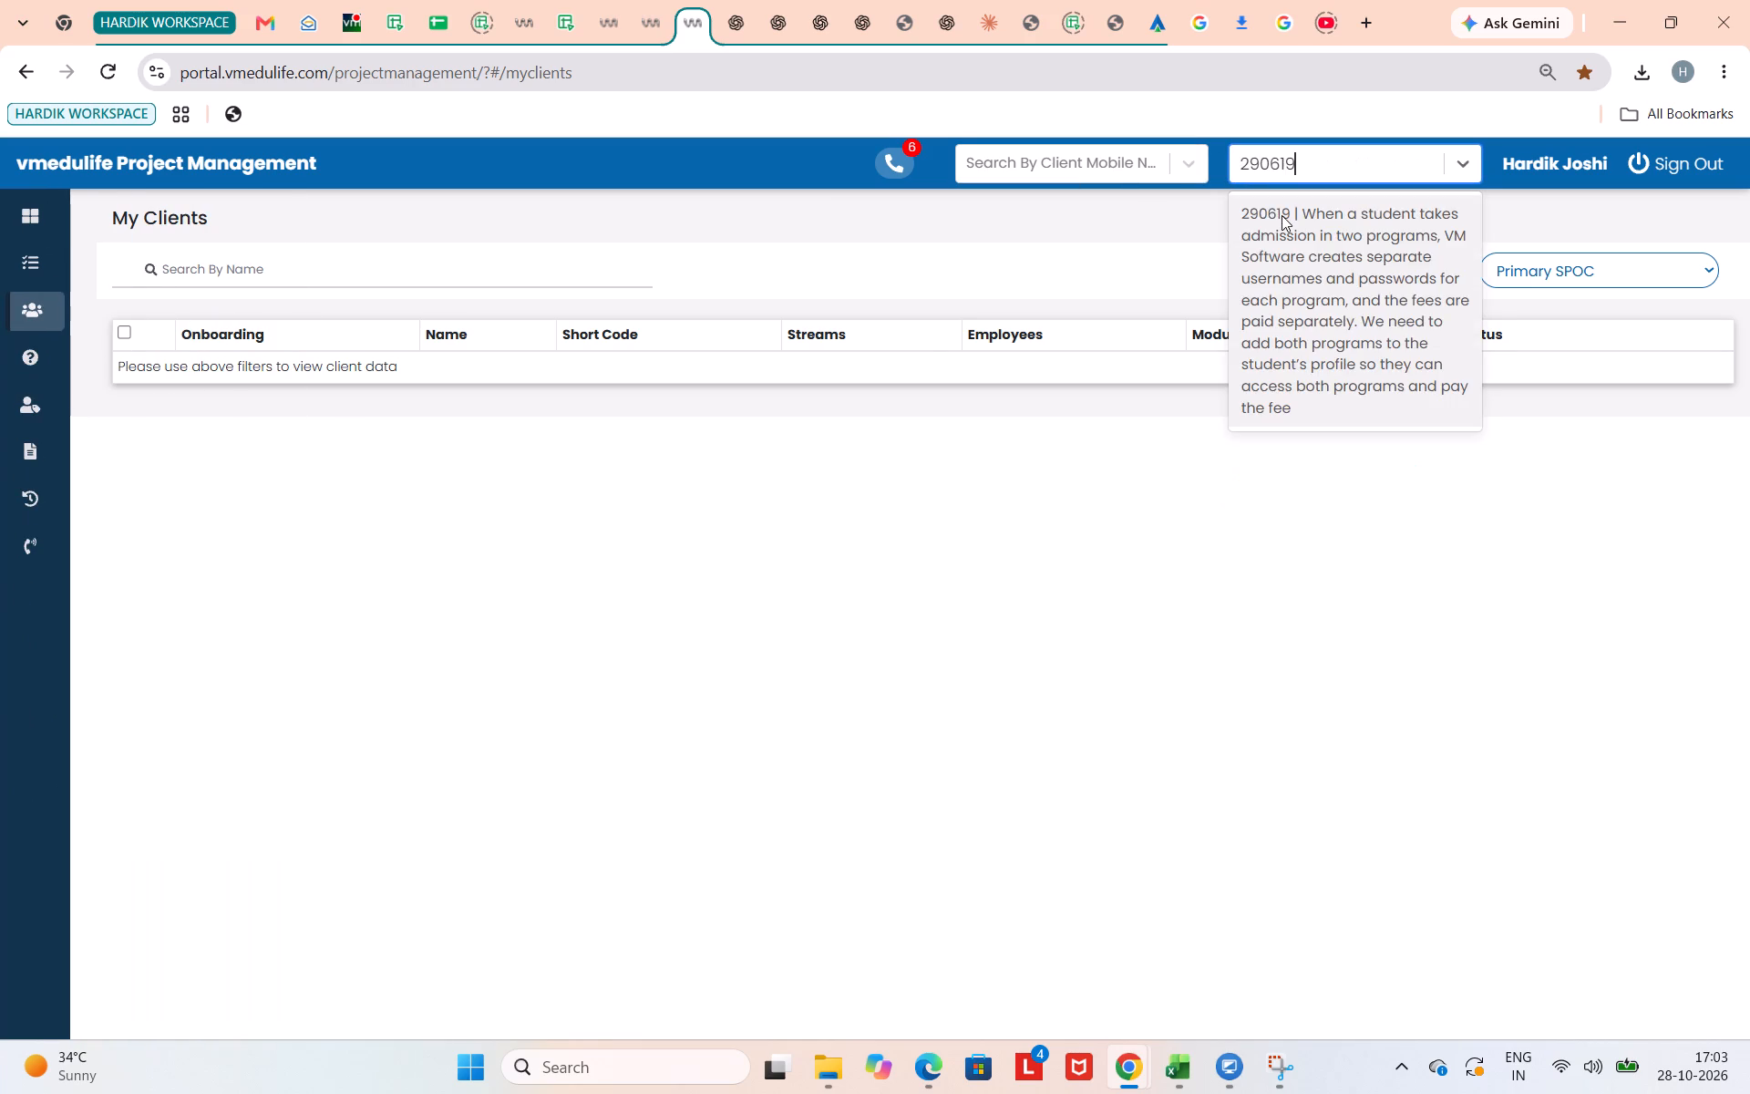
left_click(1282, 215)
scroll(381, 335, "down", 3)
scroll(379, 292, "up", 4)
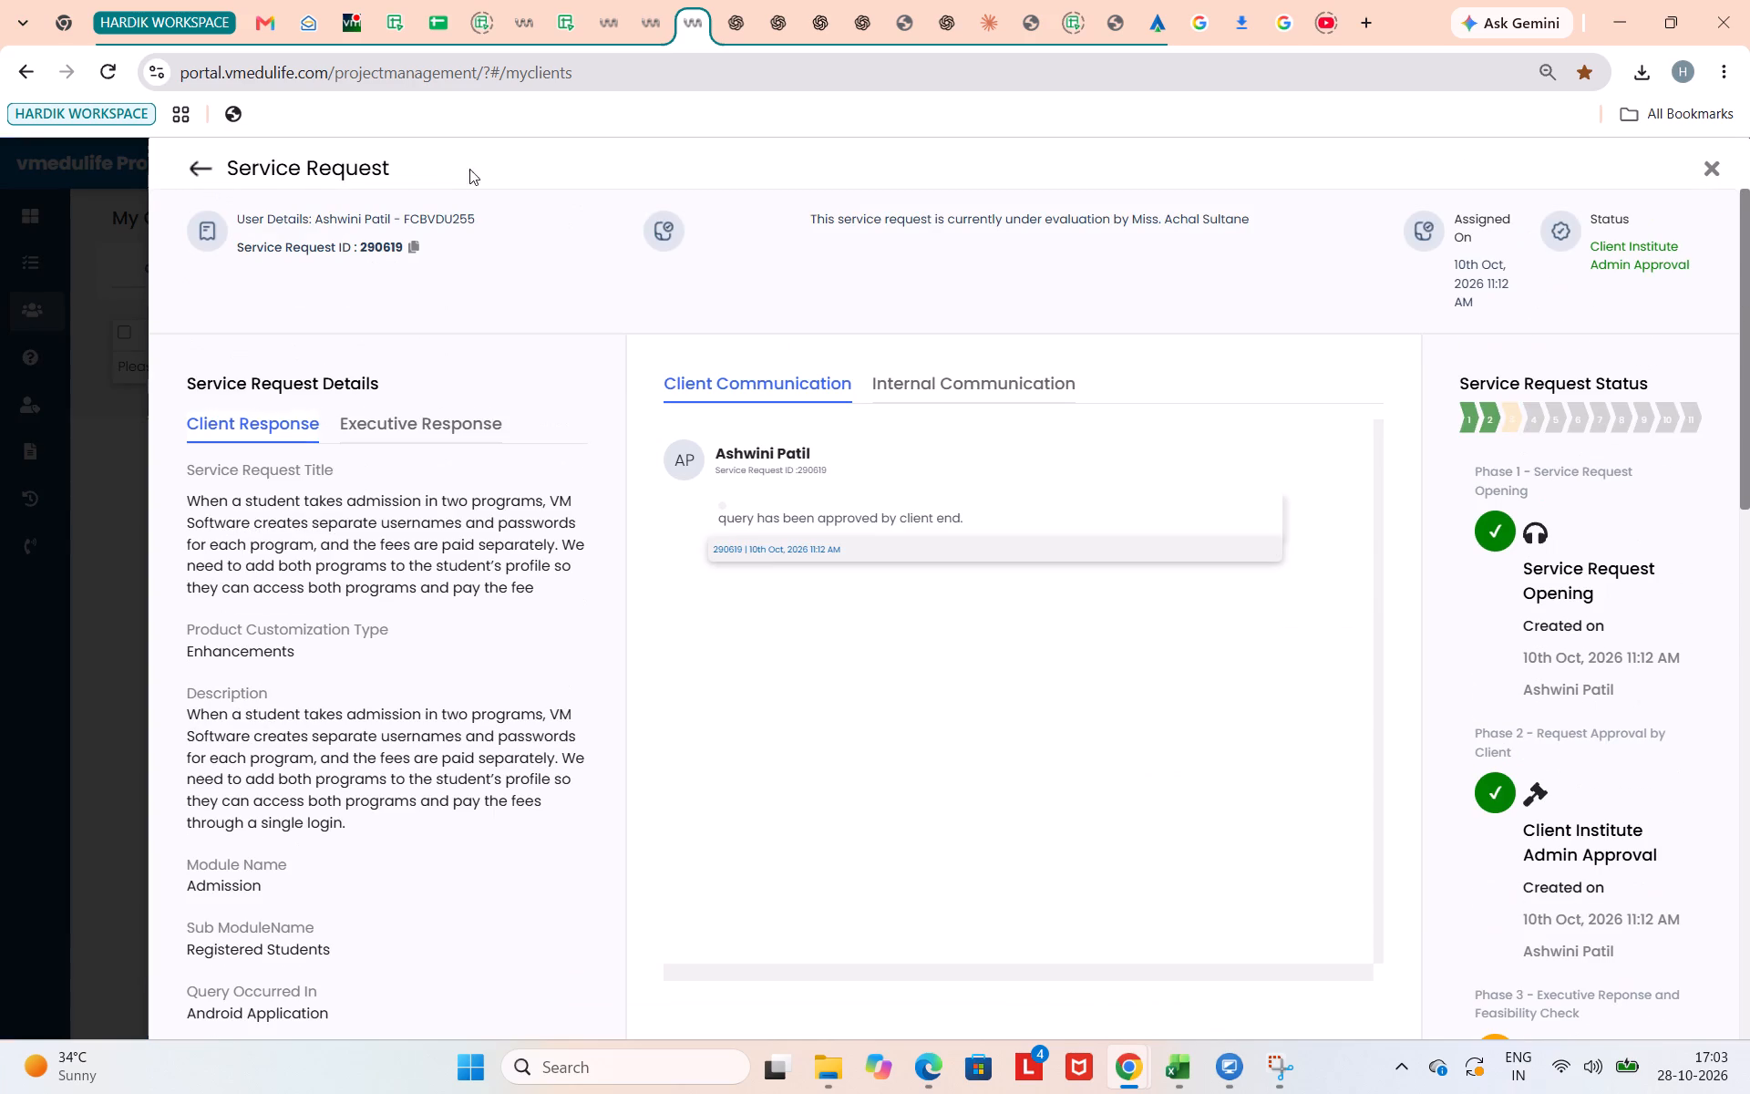
scroll(540, 88, "up", 3)
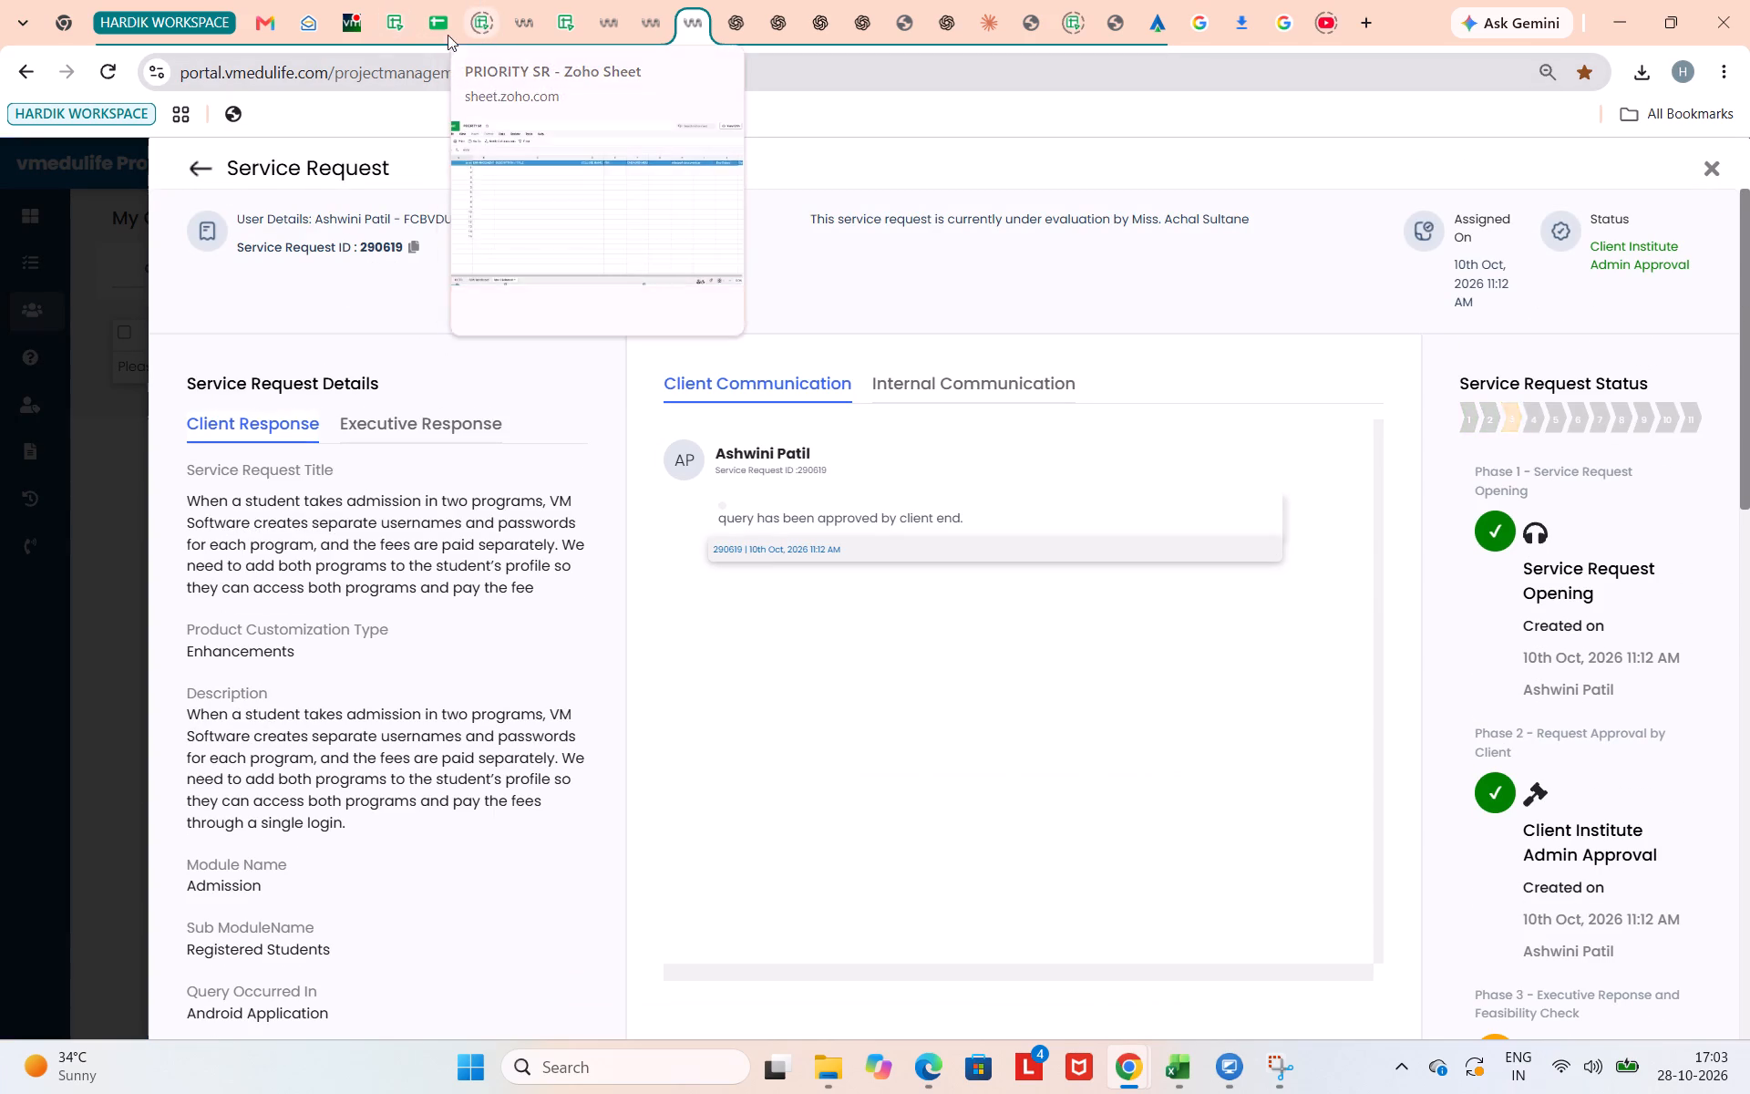
left_click(207, 164)
left_click(1064, 172)
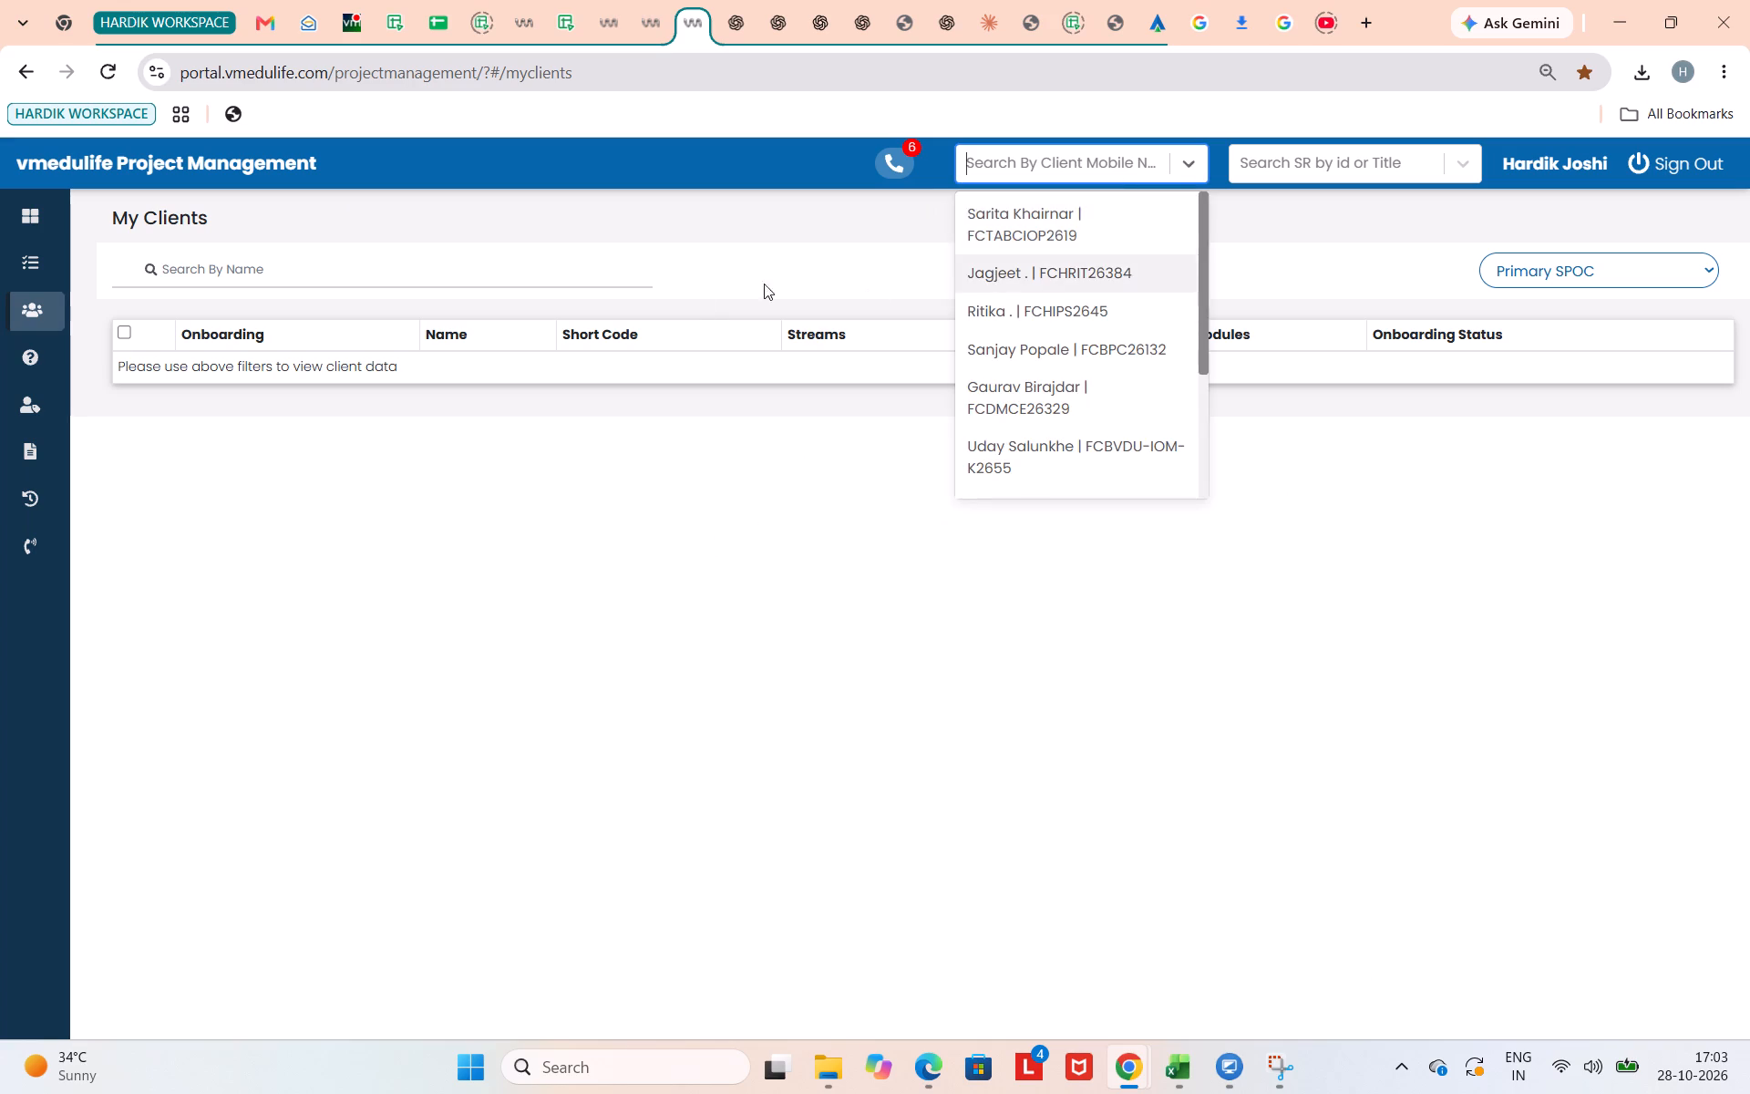
left_click(680, 304)
Open the Implementation Team service requests and filter them by the Admission module.
left_click(108, 358)
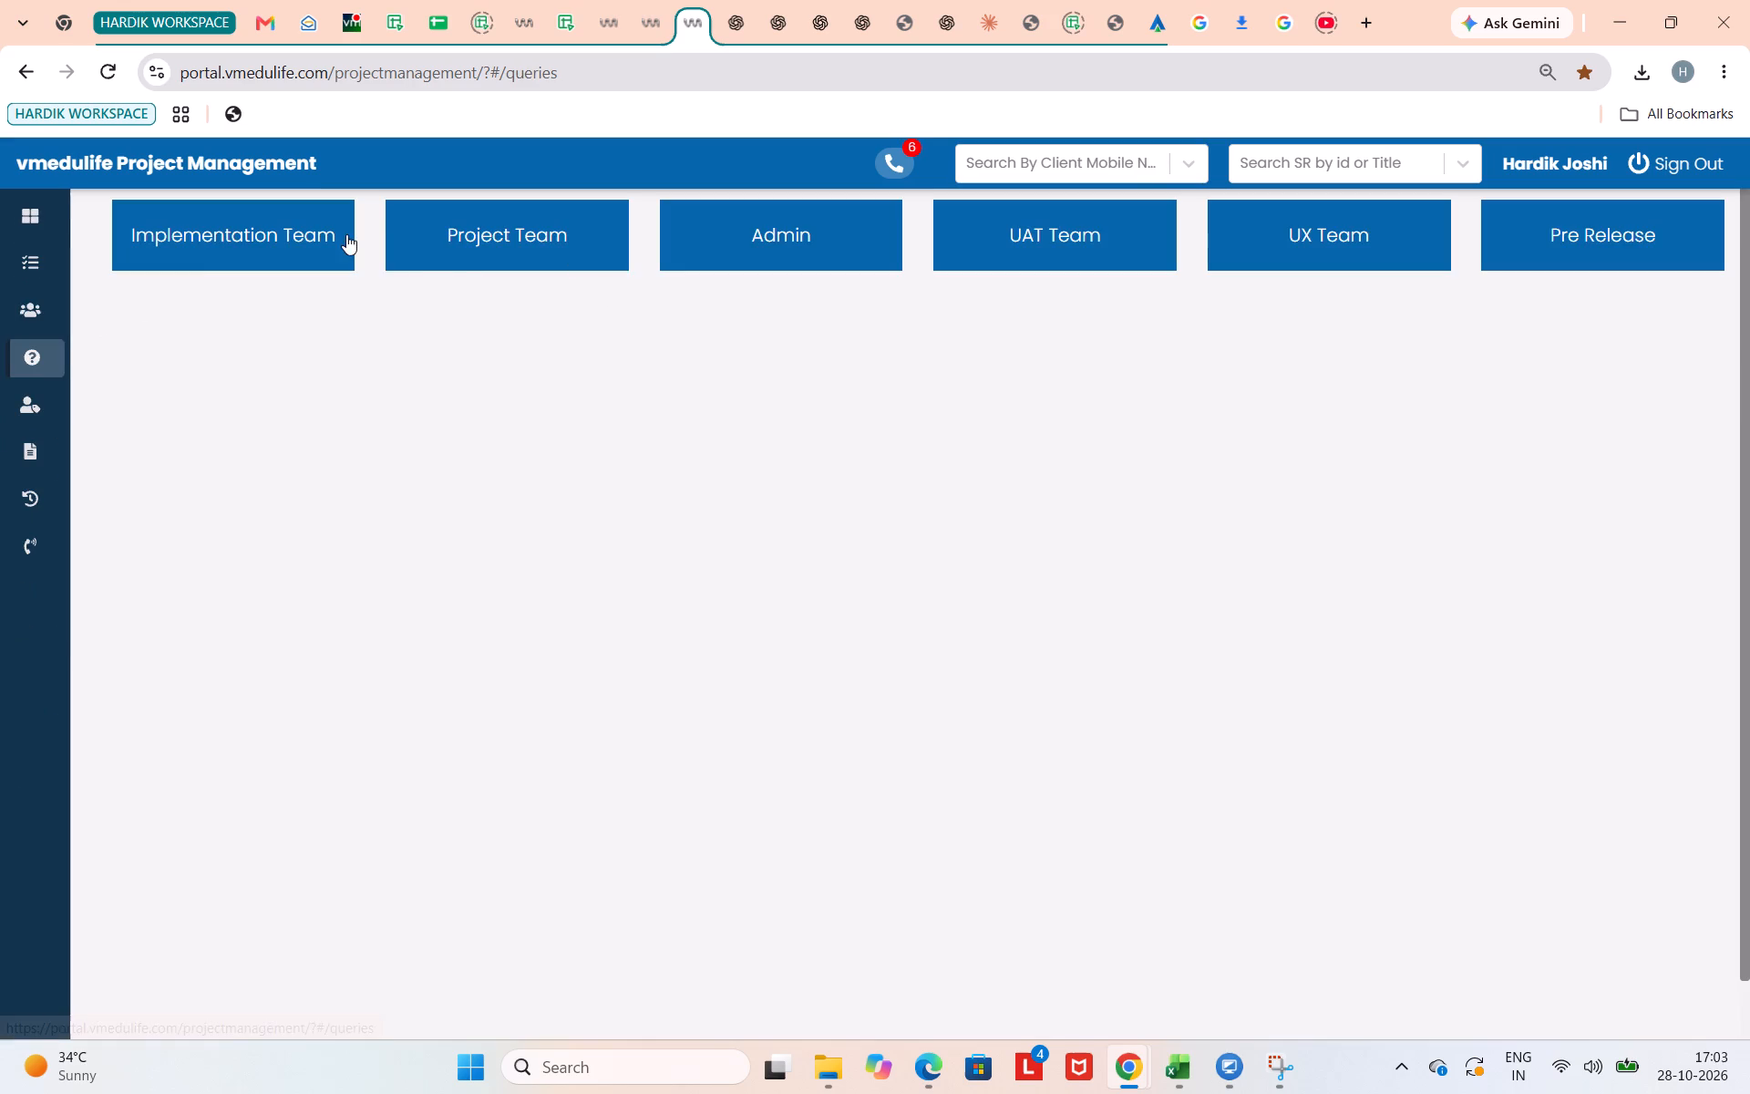
left_click(346, 234)
left_click(739, 298)
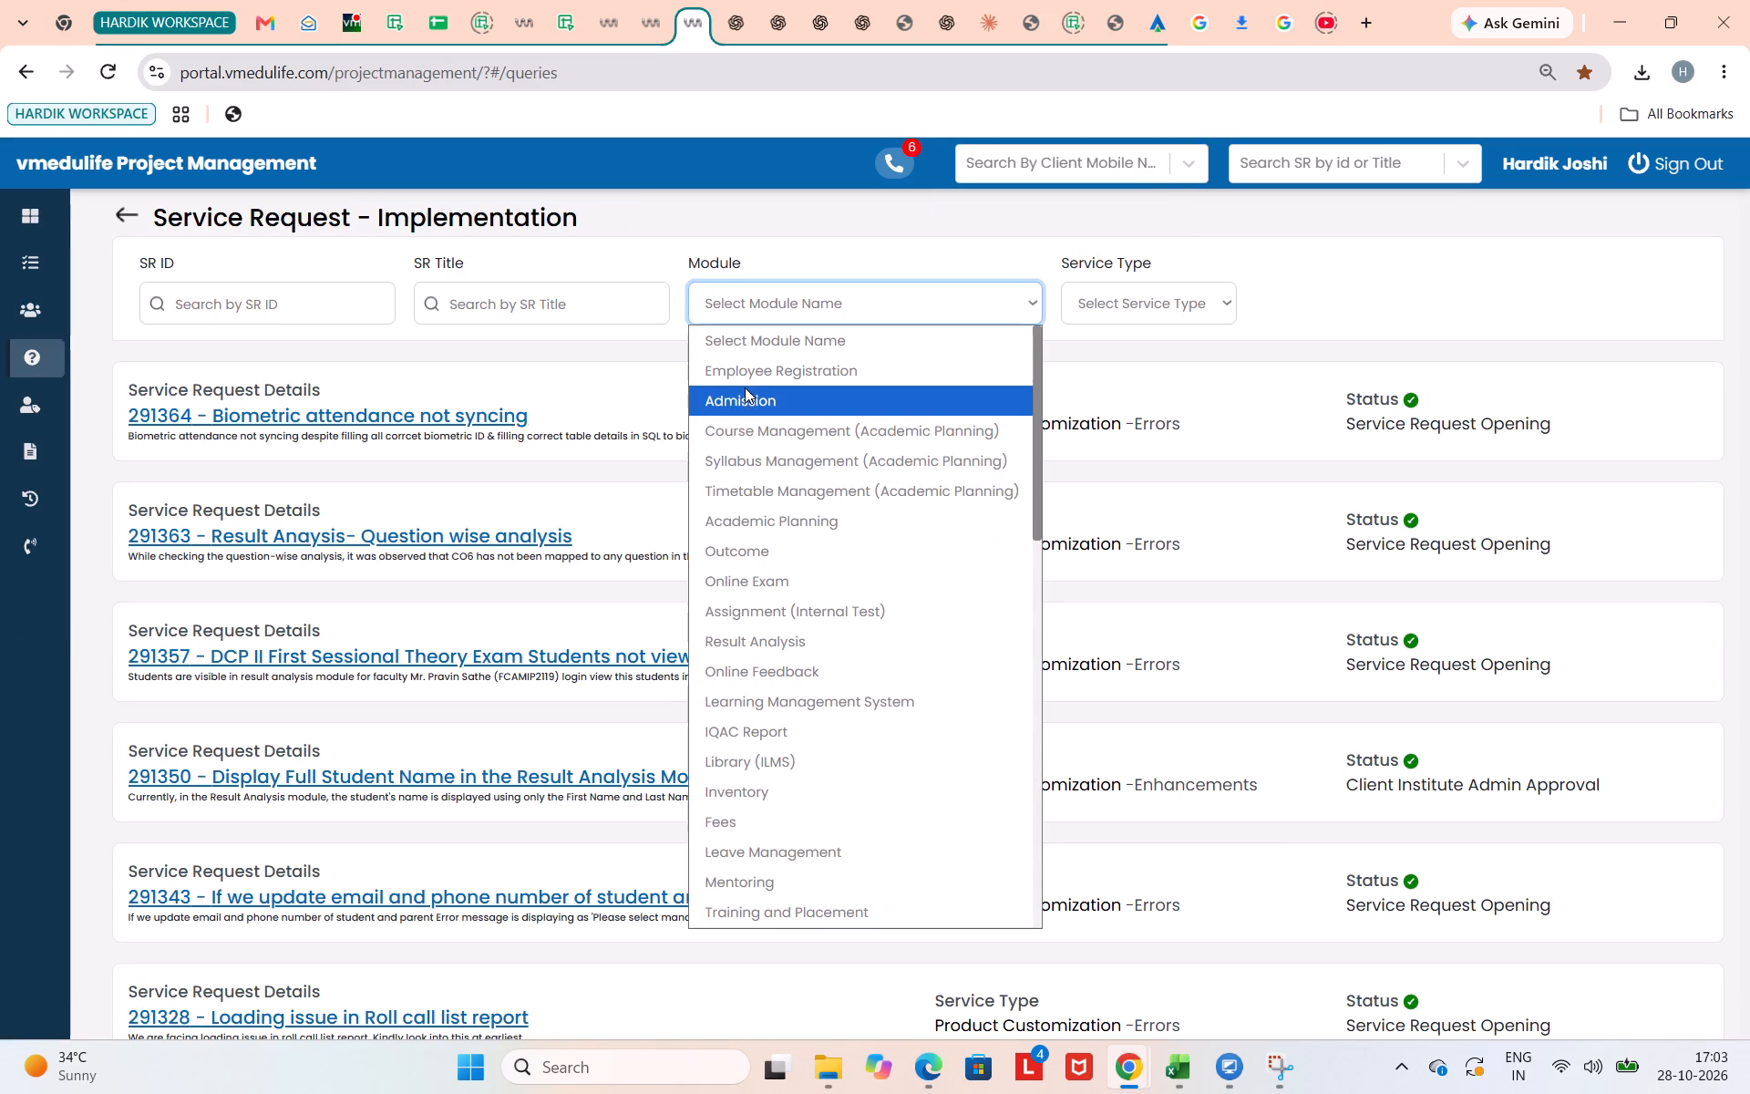
left_click(745, 394)
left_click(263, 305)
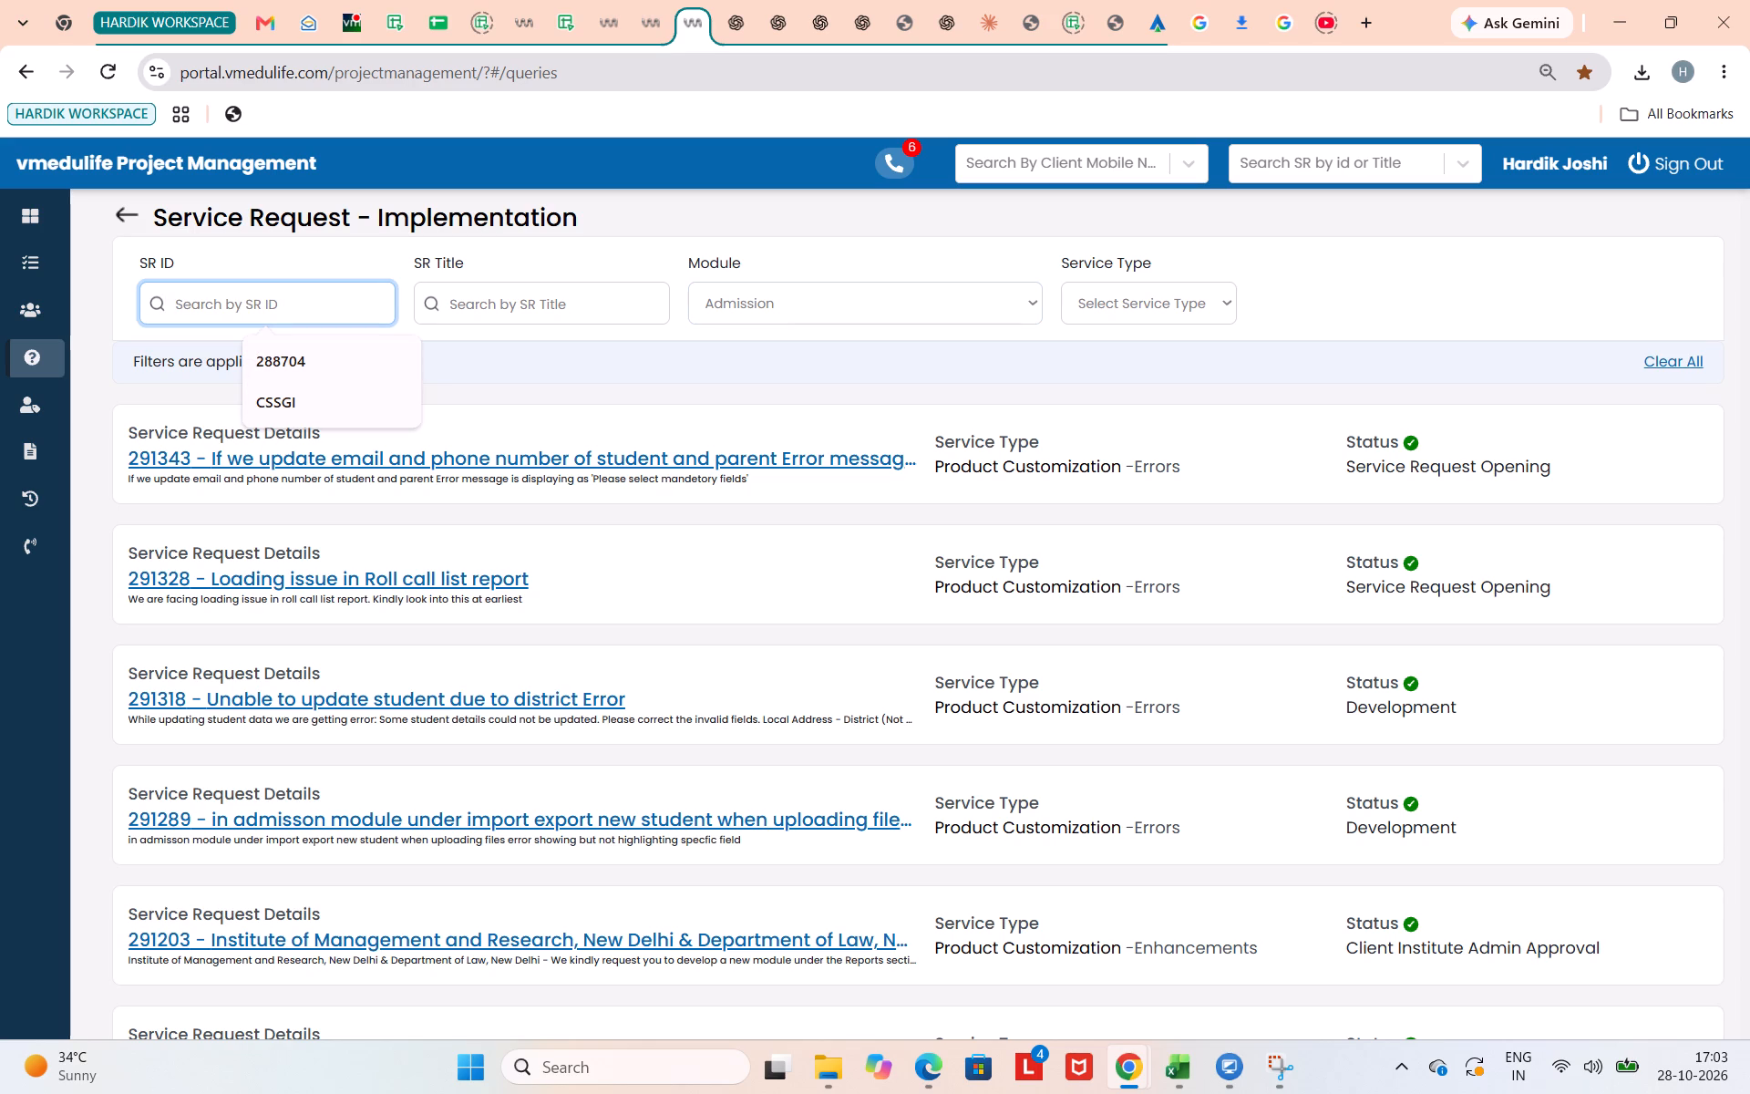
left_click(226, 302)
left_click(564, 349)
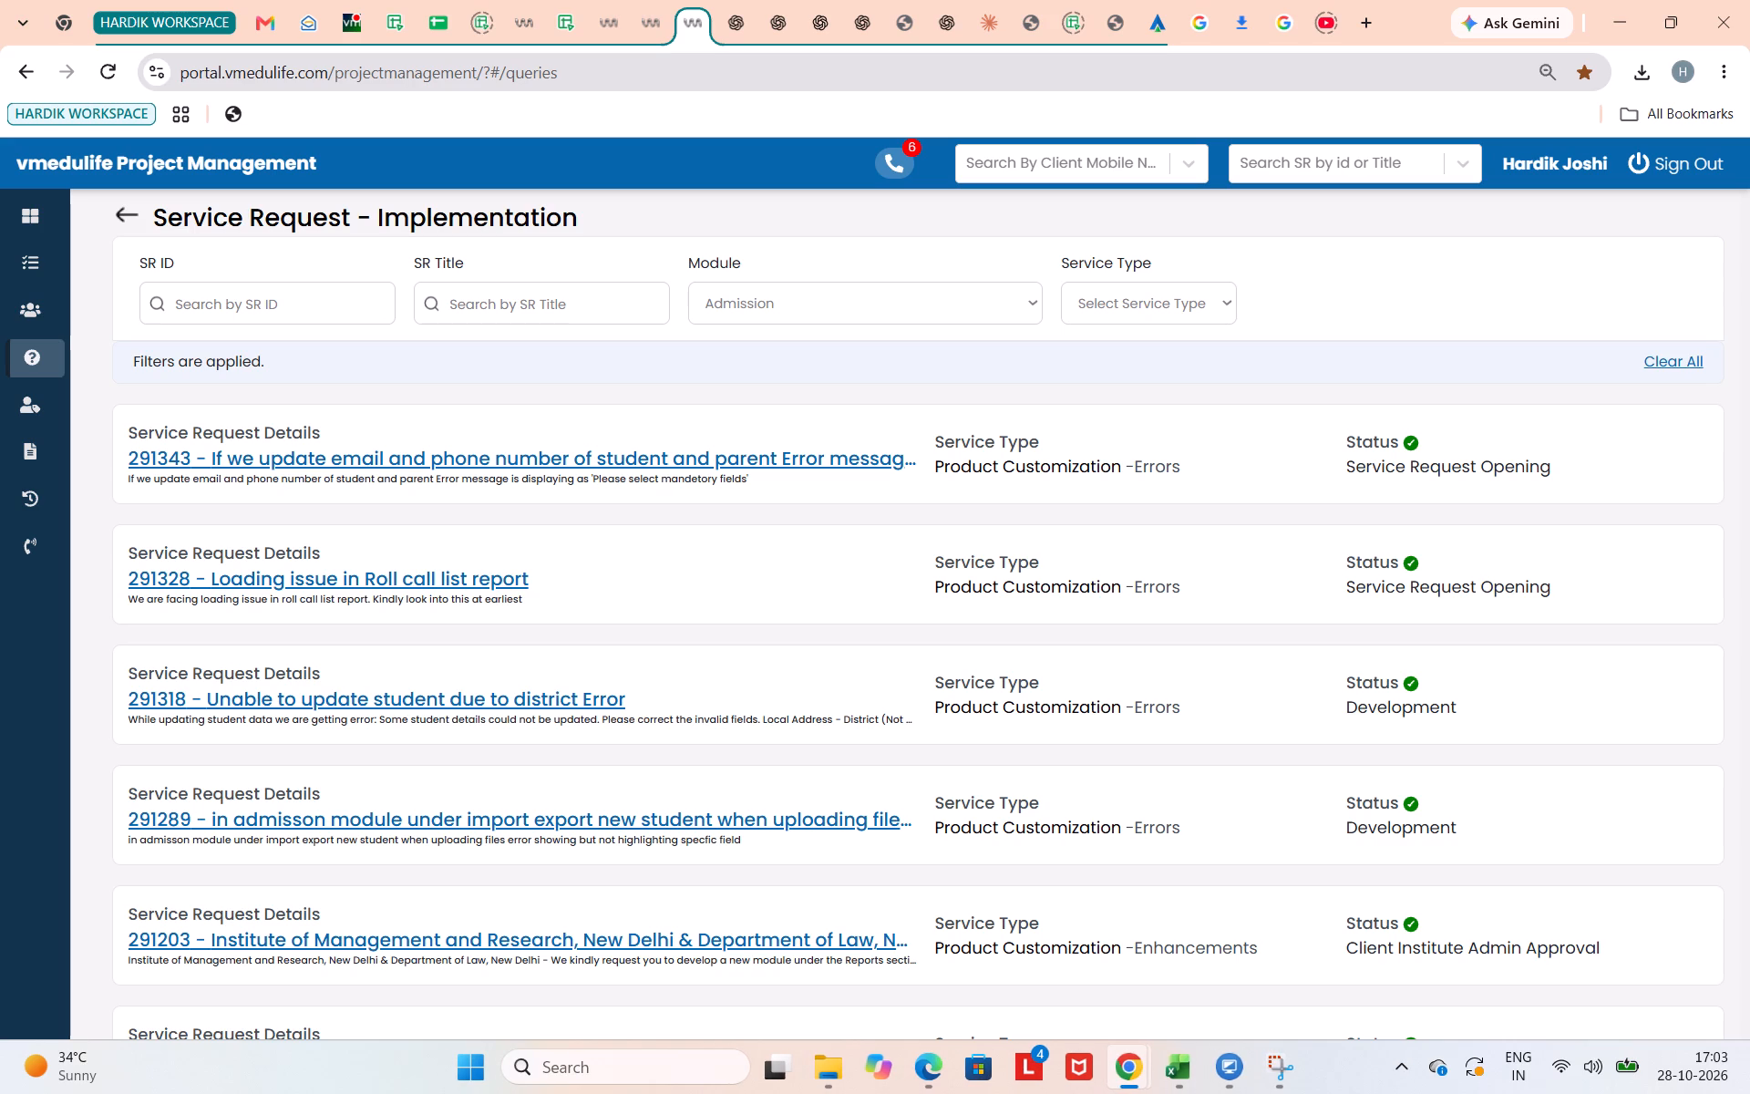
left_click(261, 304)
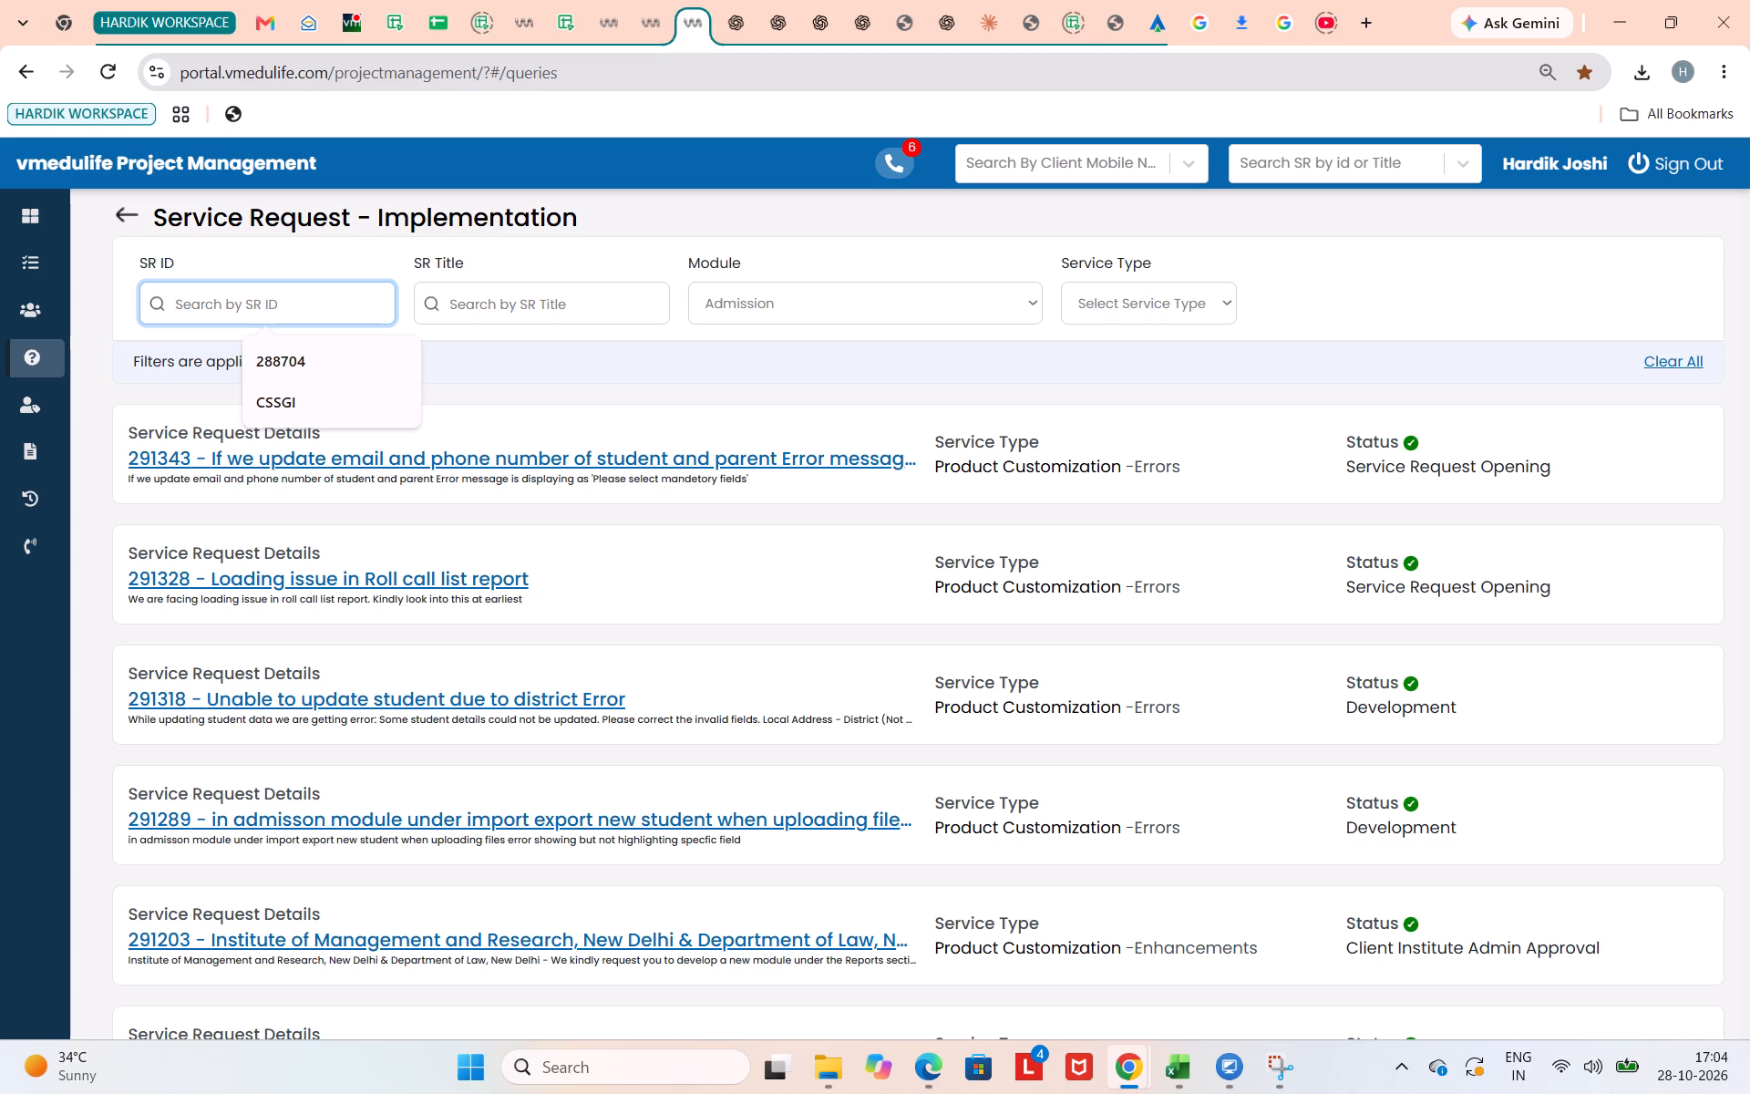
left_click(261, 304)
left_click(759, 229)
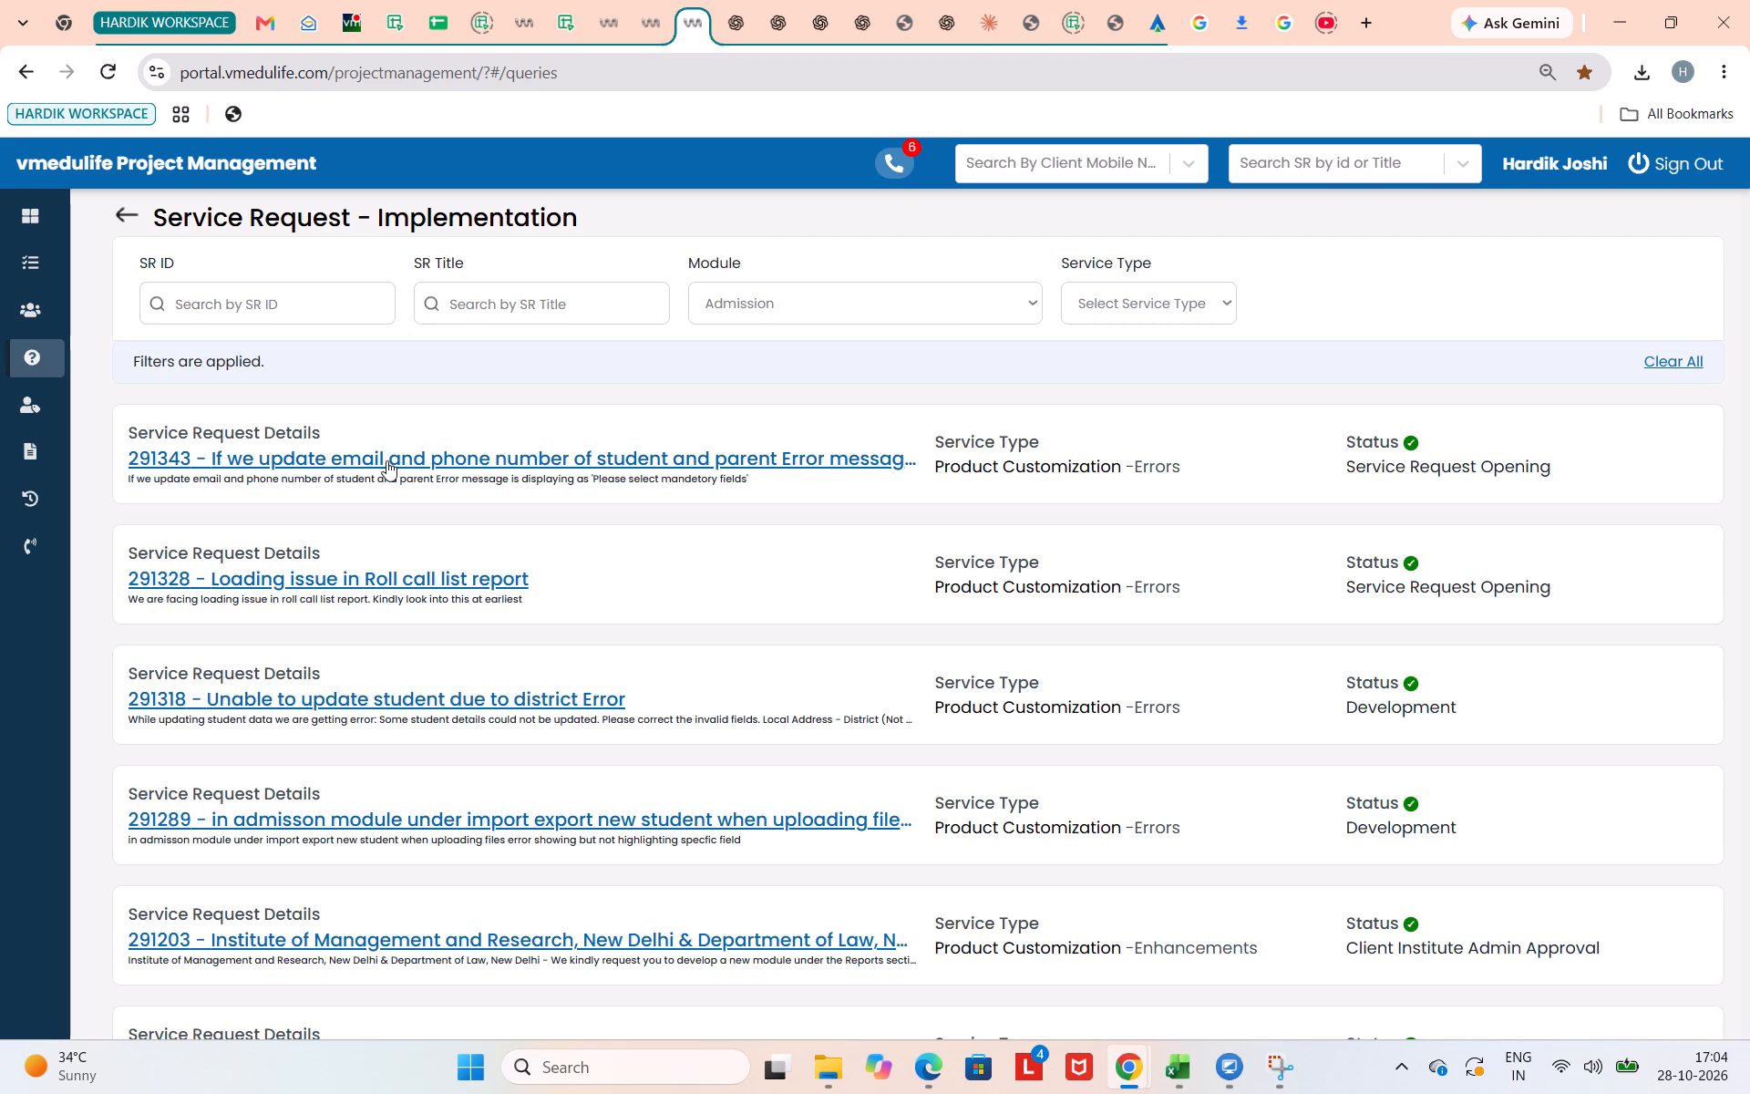
Open service request 291343 and copy its ID into row 17 of the tracking sheet's Pending enhancement SR column.
left_click(773, 449)
left_click_drag(324, 232, 375, 231)
left_click(444, 418)
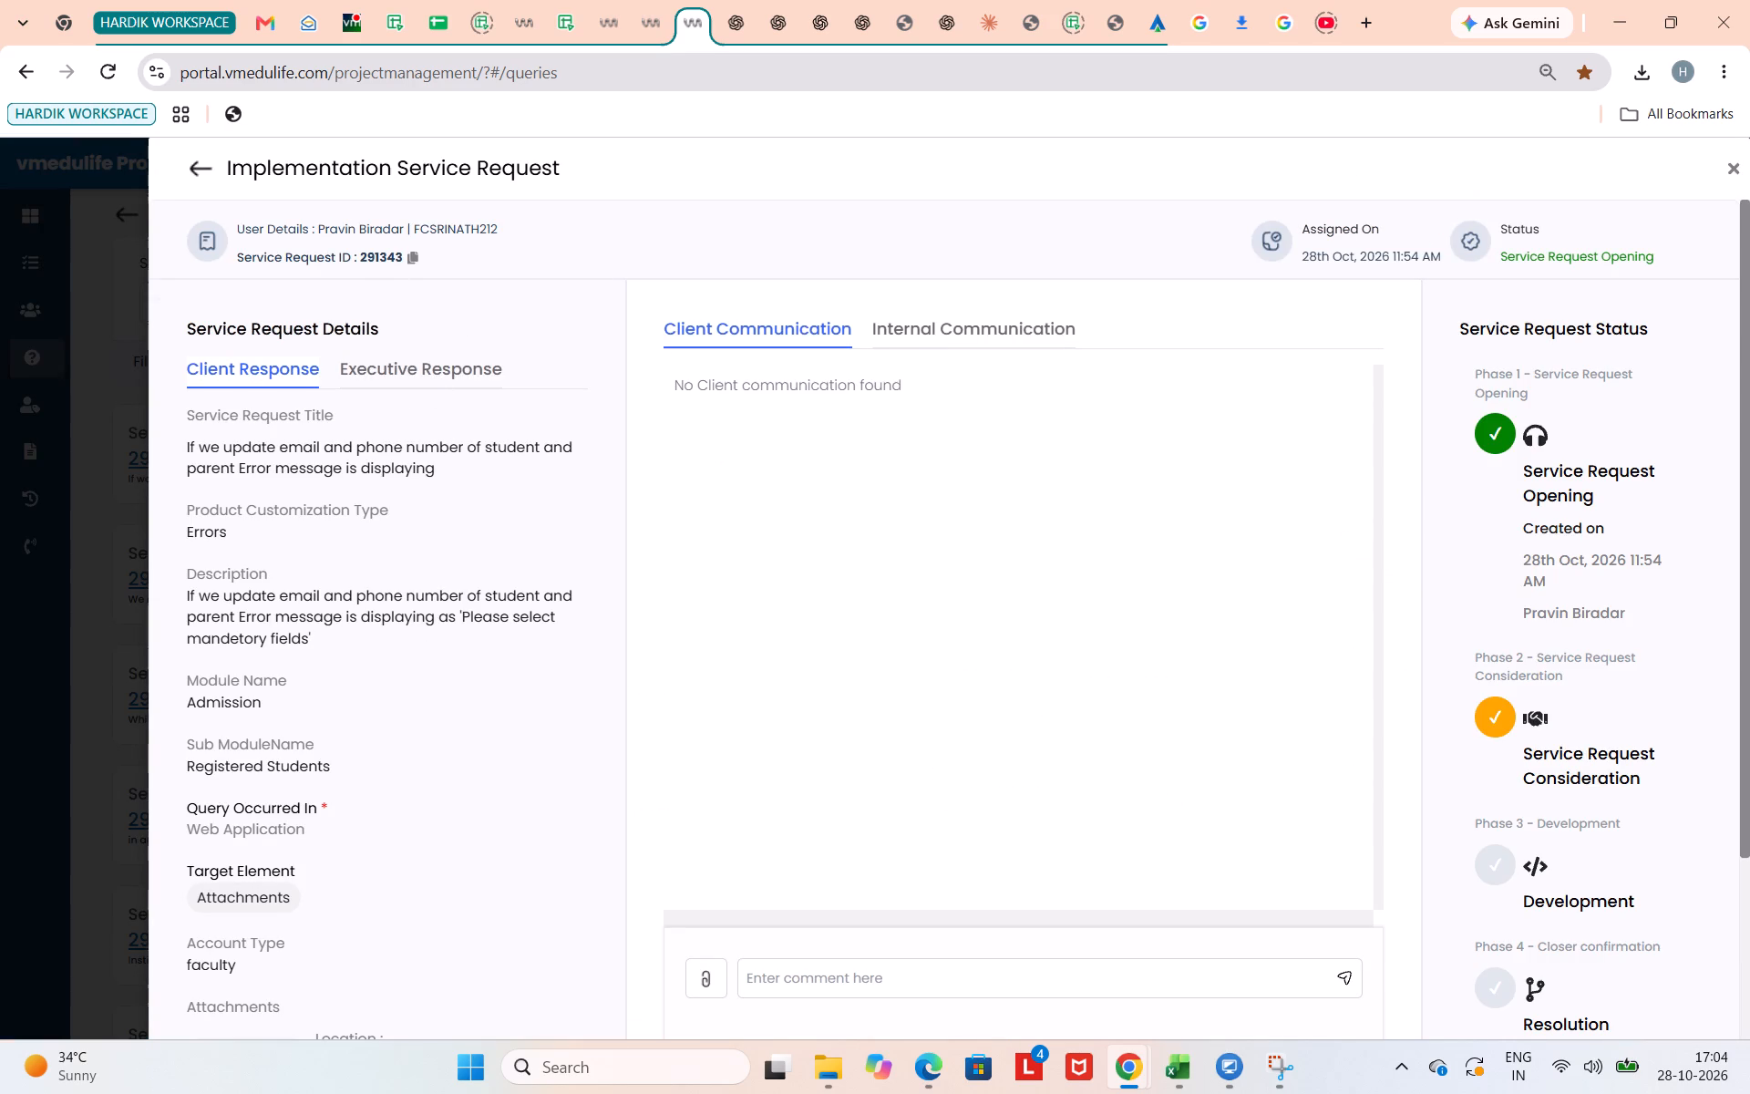
double_click(378, 260)
key("ctrl+c")
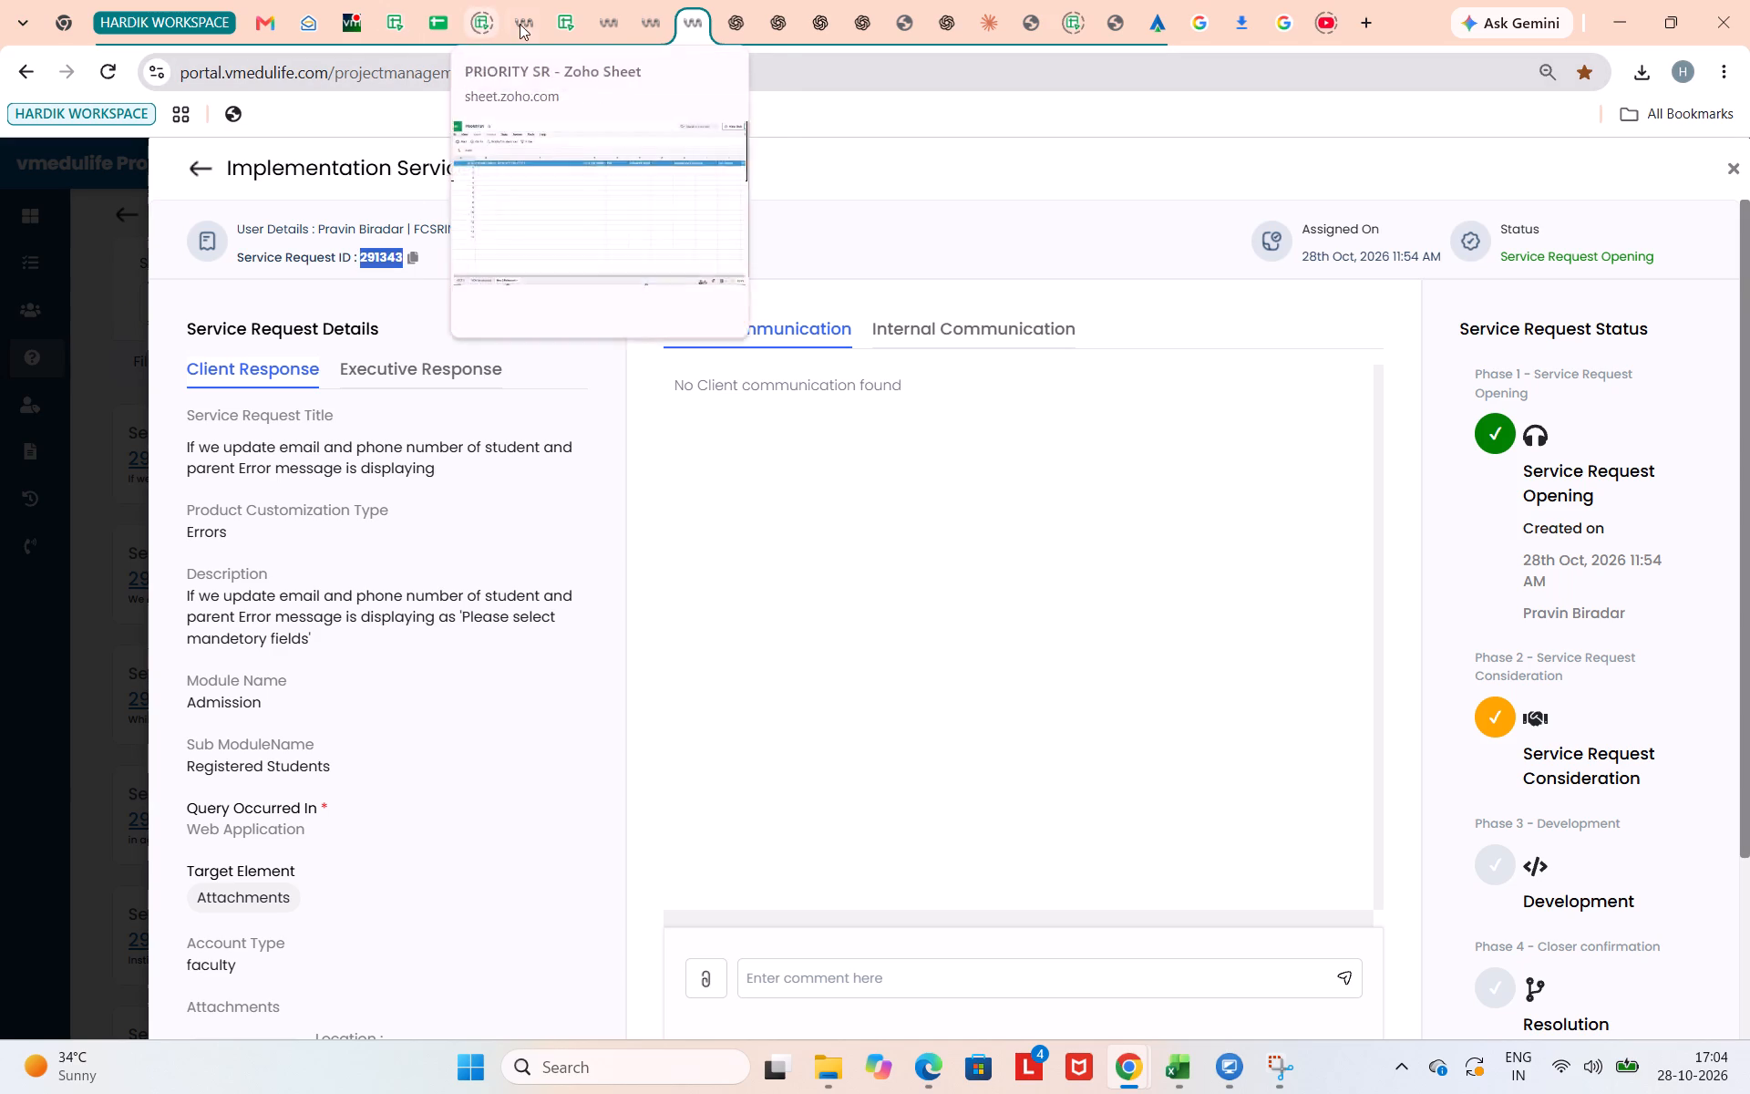
left_click(561, 17)
scroll(385, 708, "down", 4)
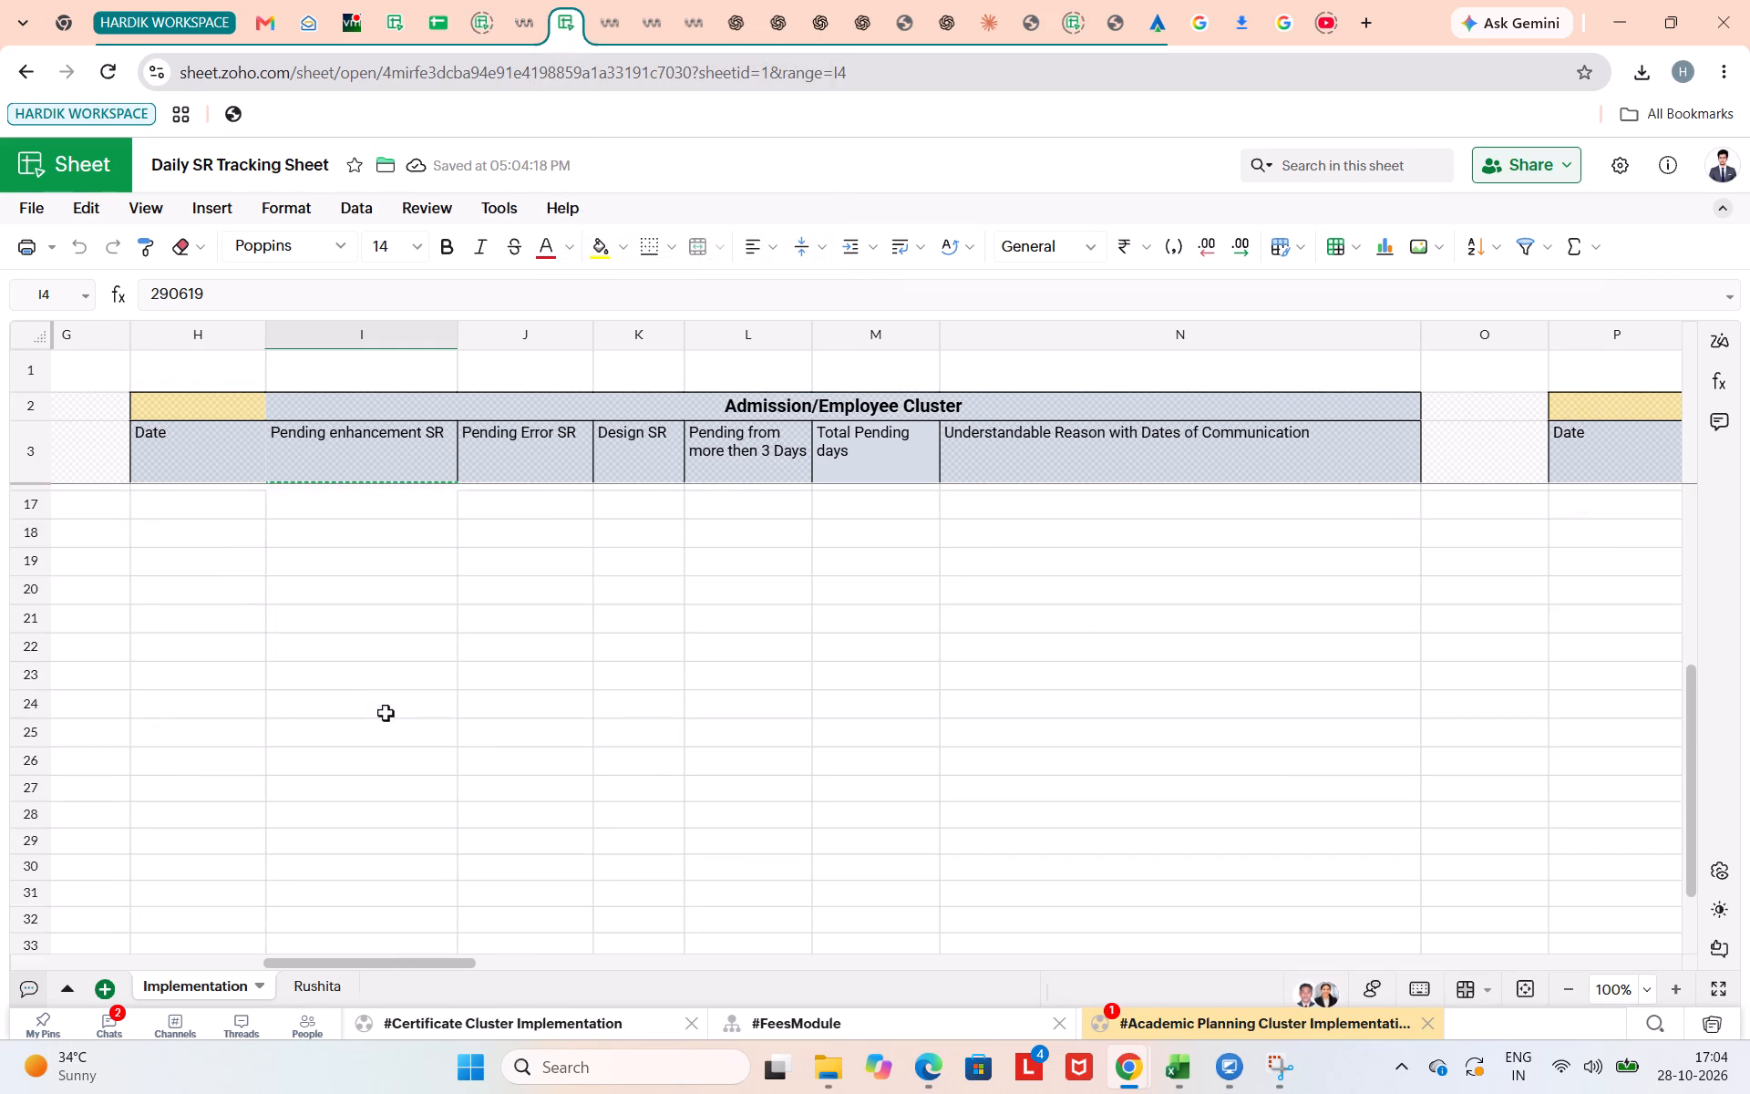
scroll(366, 666, "up", 2)
left_click(314, 735)
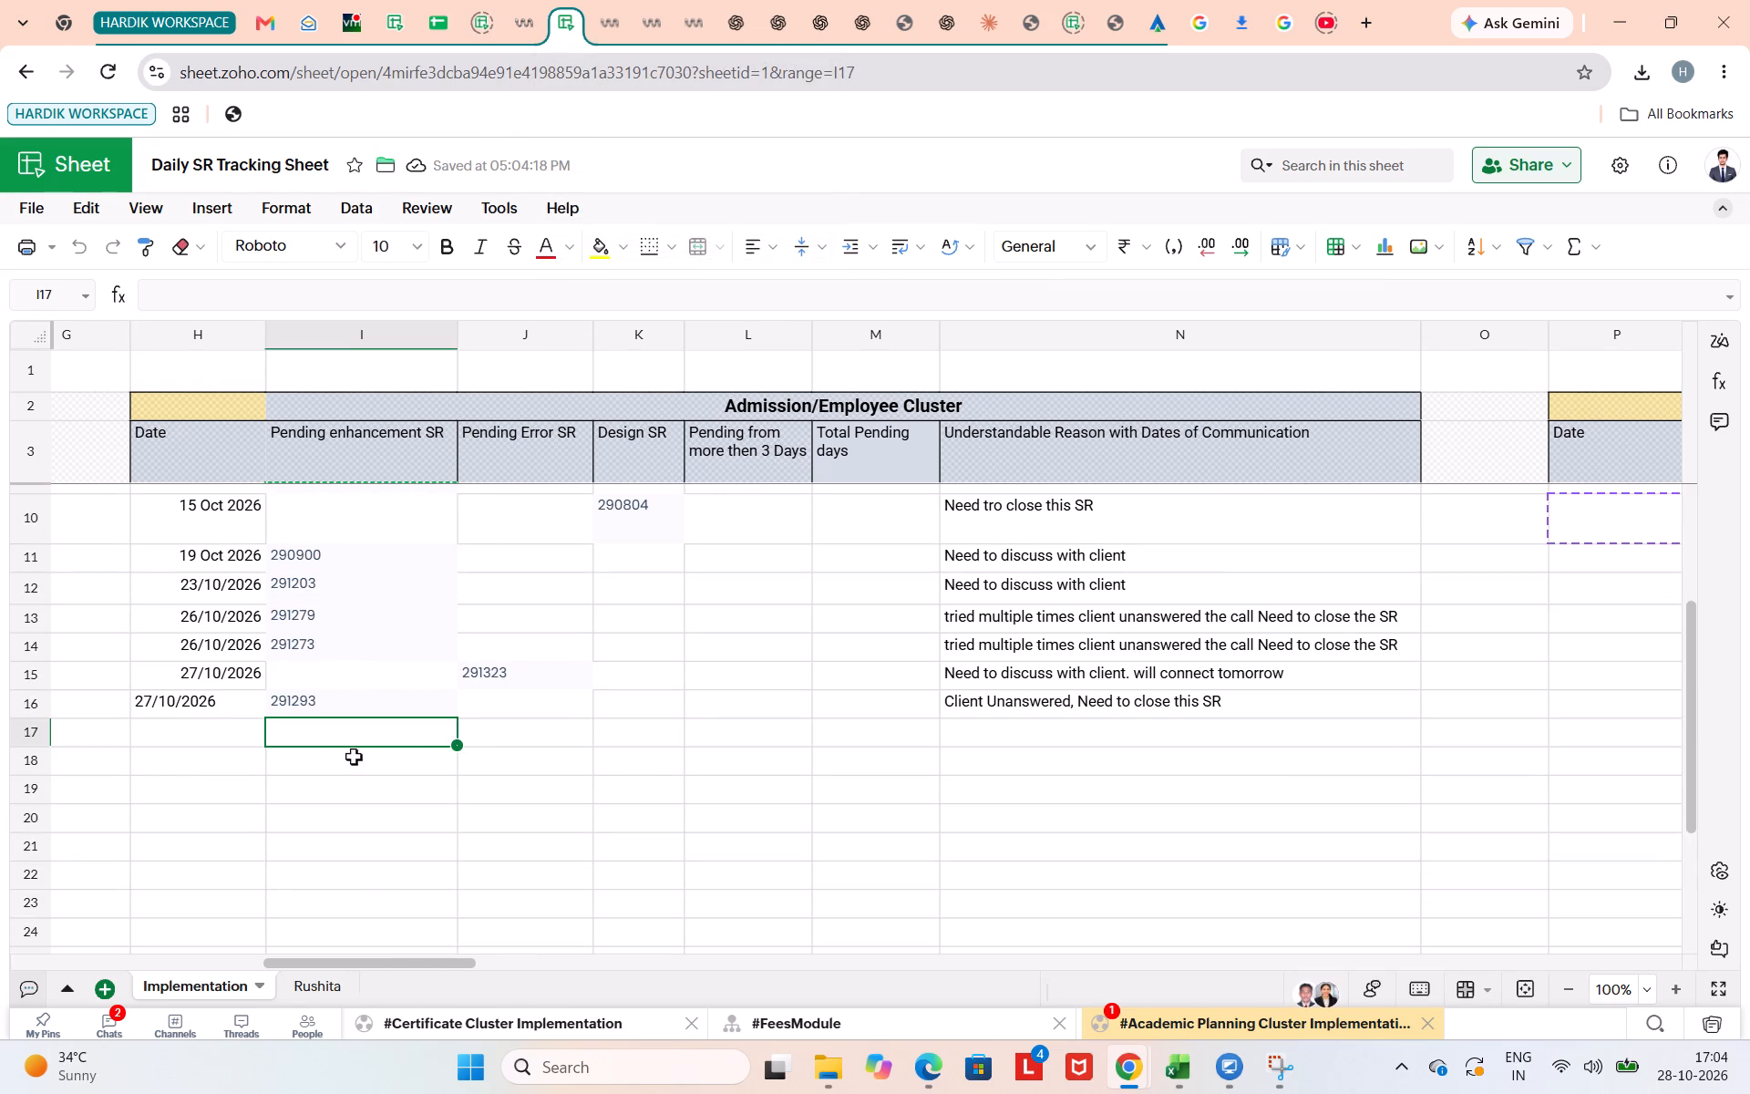
key("ctrl+v")
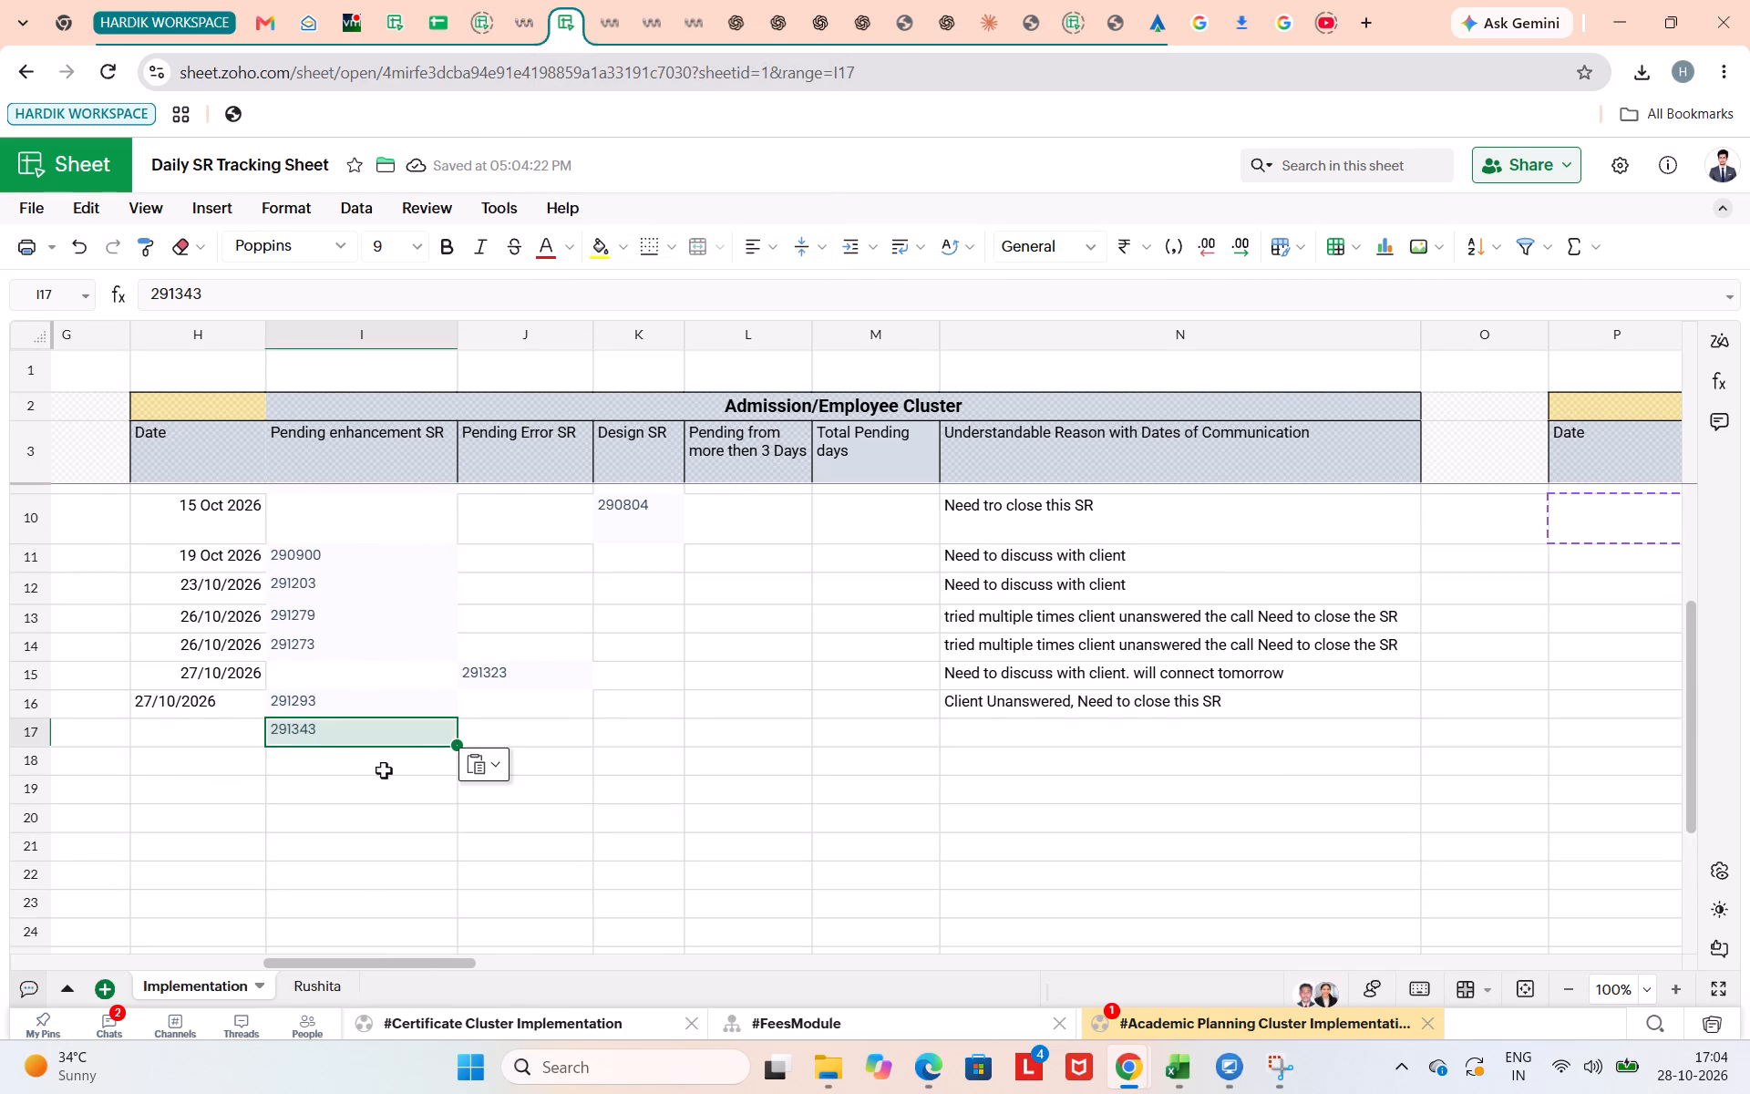
Enter the date 28/10/2026 in the Date column of row 17 in the Admission/Employee Cluster table.
left_click(224, 730)
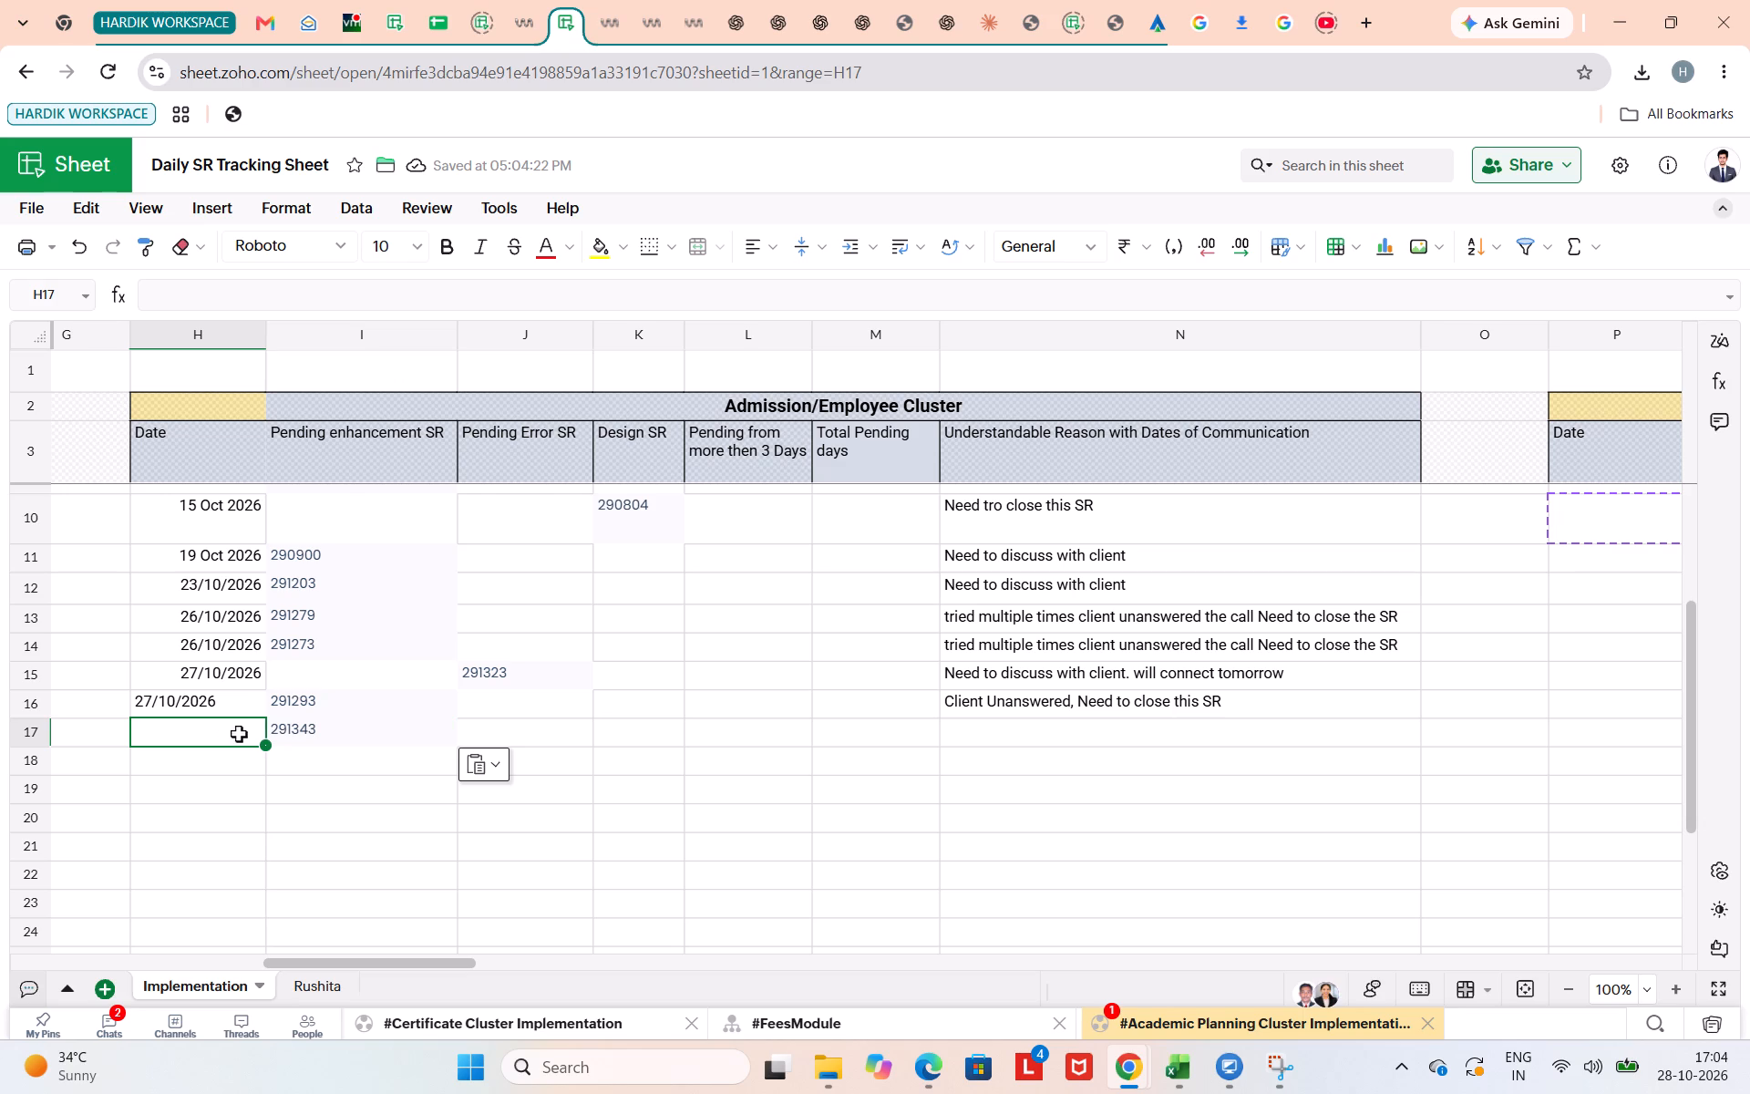
type("28")
key("slash")
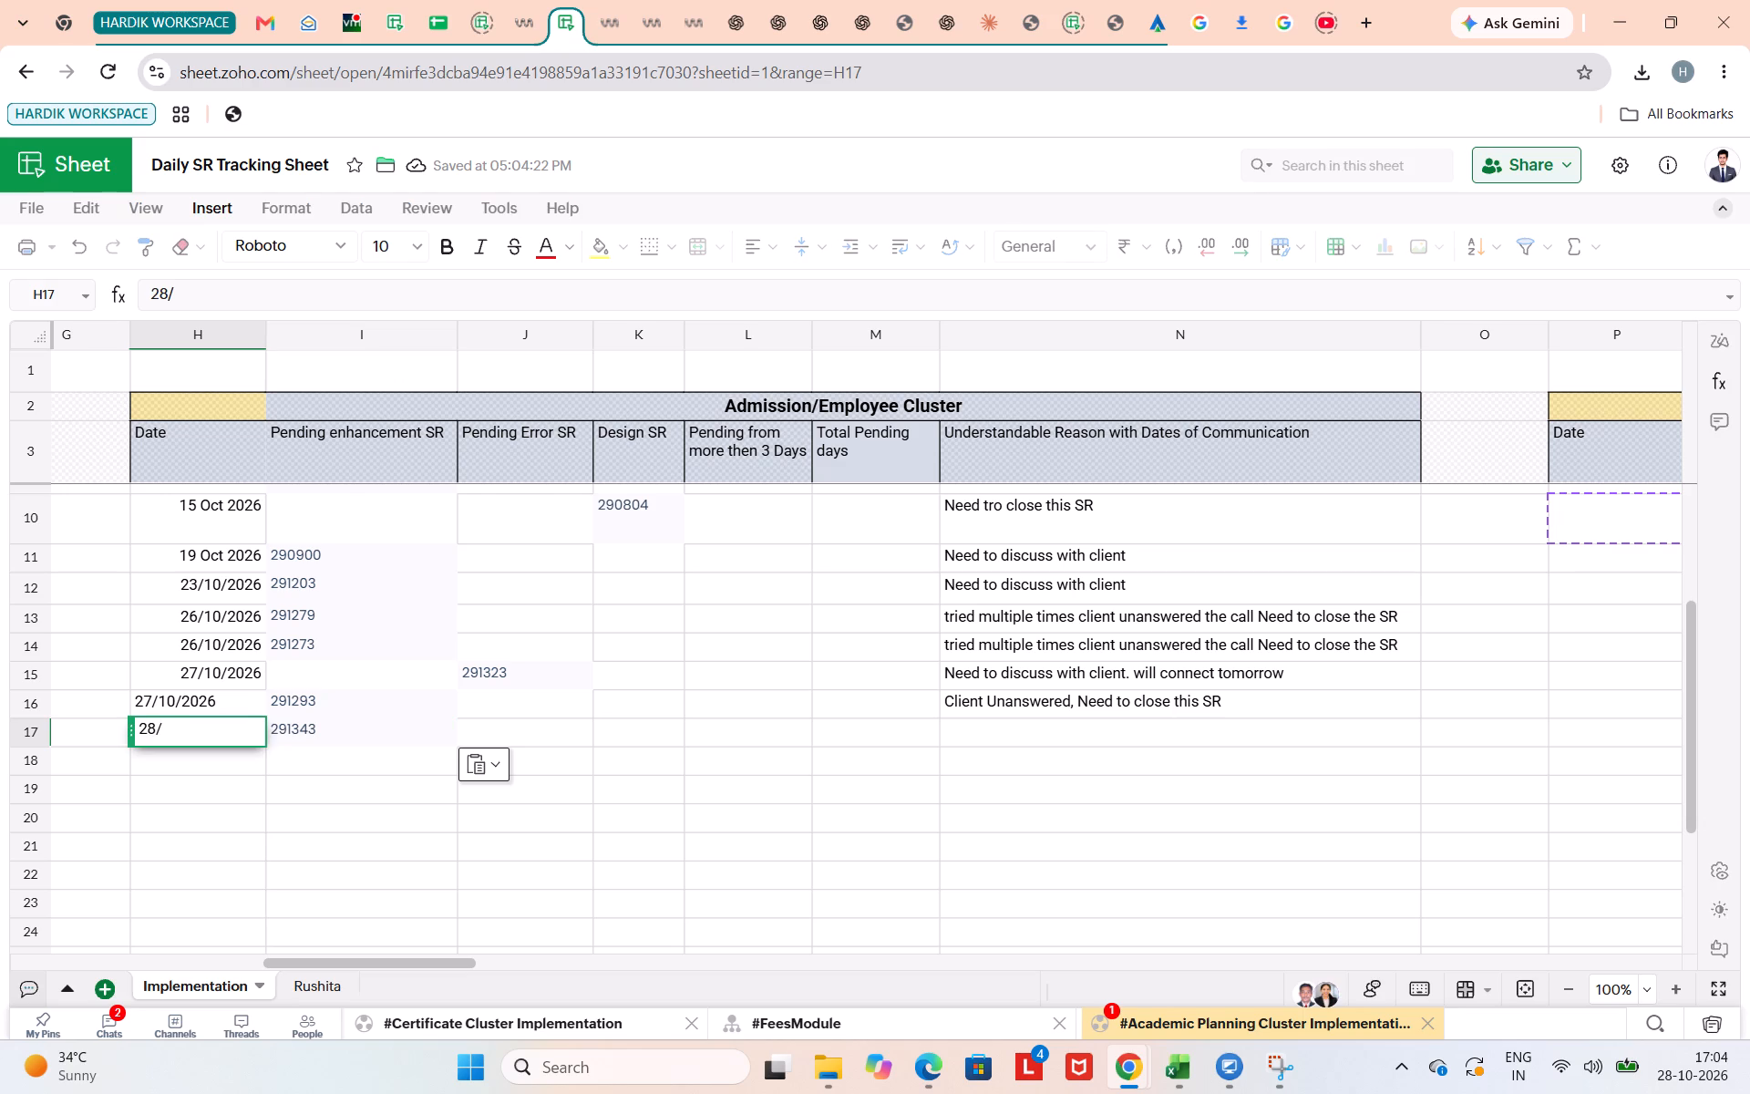
type("10/2")
key("6")
key("BackSpace")
type("026")
Move SR 291343 in row 17 from the Pending enhancement SR column to the Pending Error SR column.
left_click(325, 737)
key("ctrl+c")
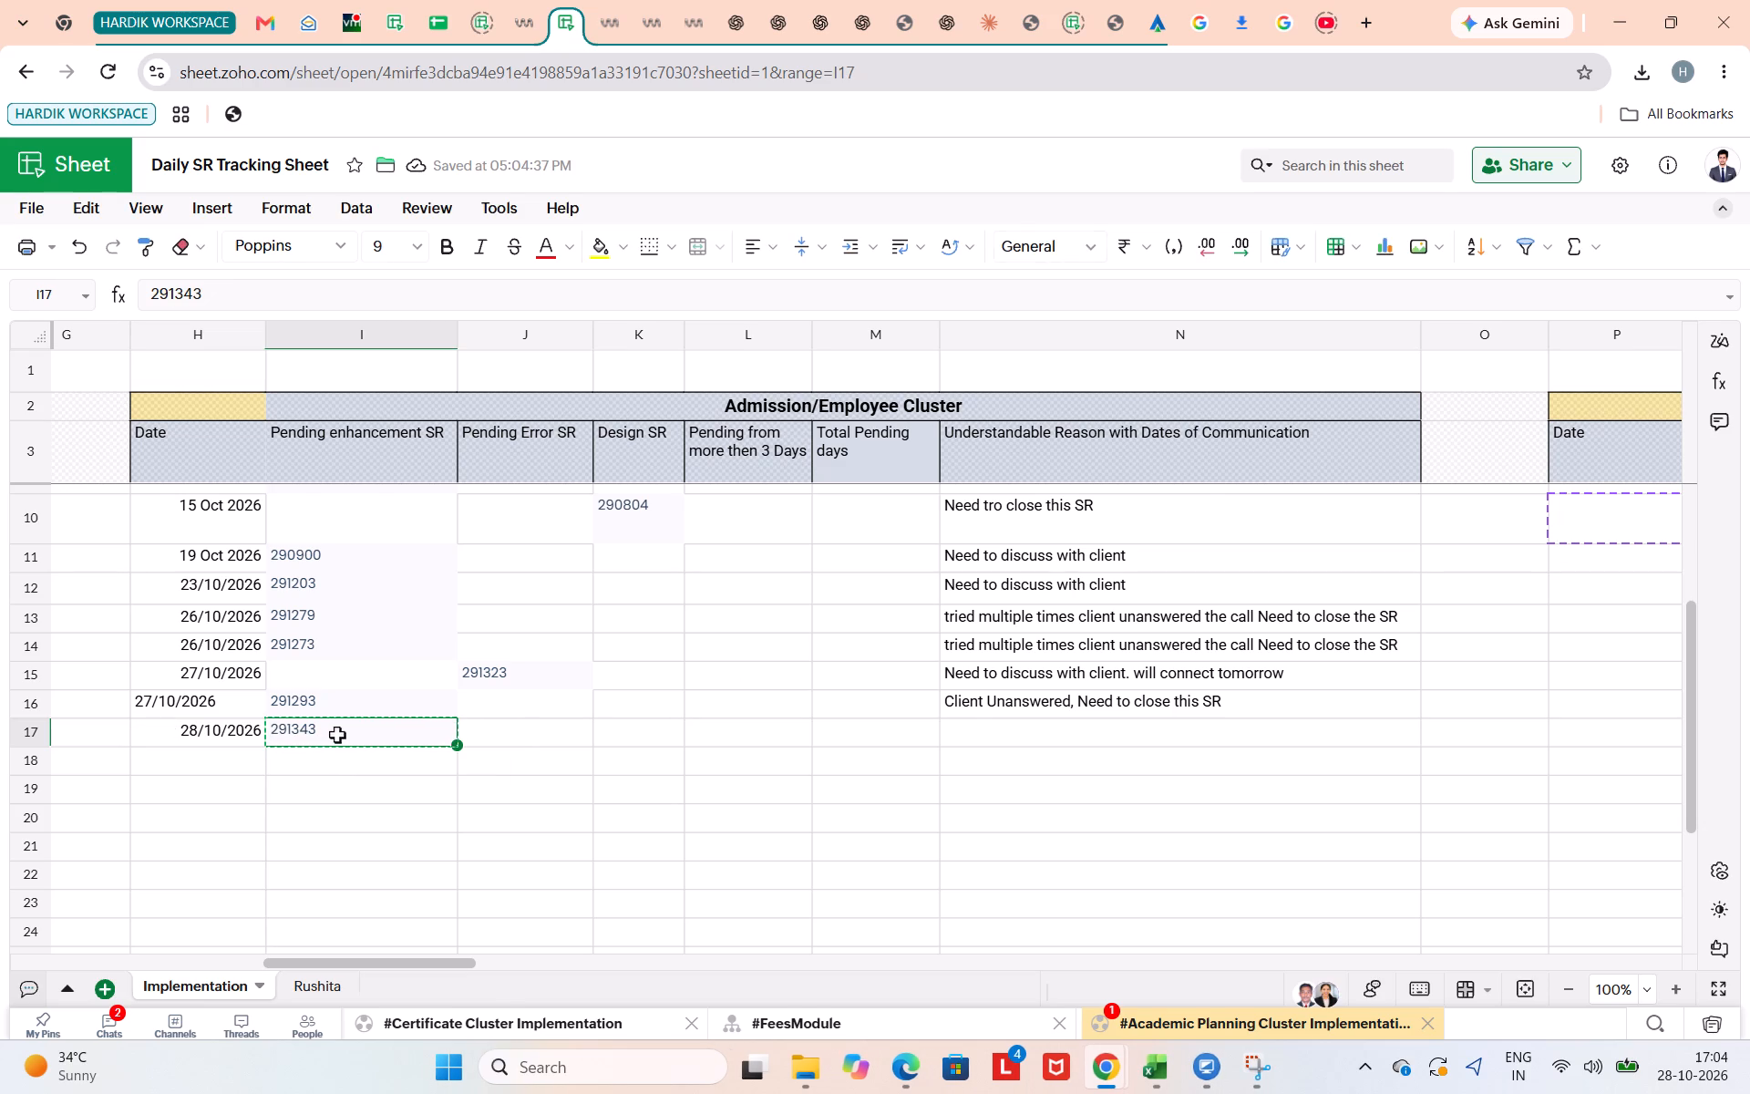
key("ctrl+x")
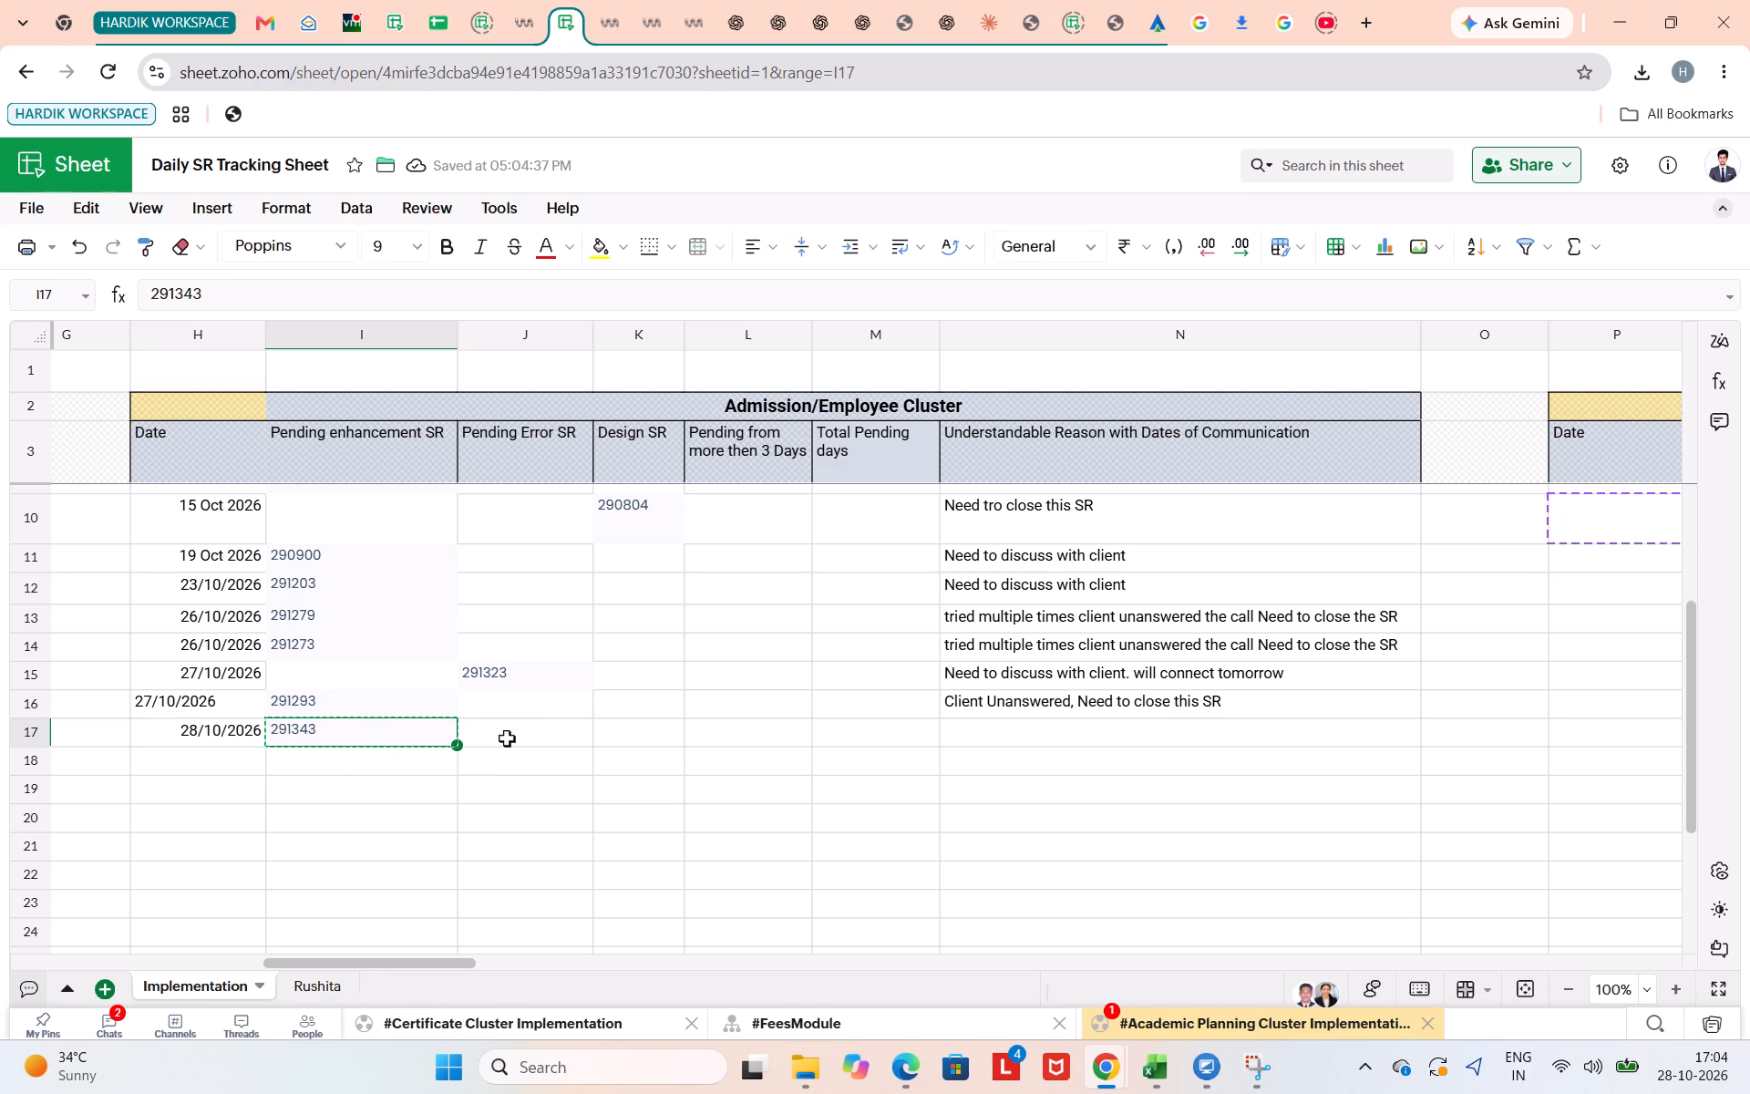
left_click(505, 737)
key("ctrl+c")
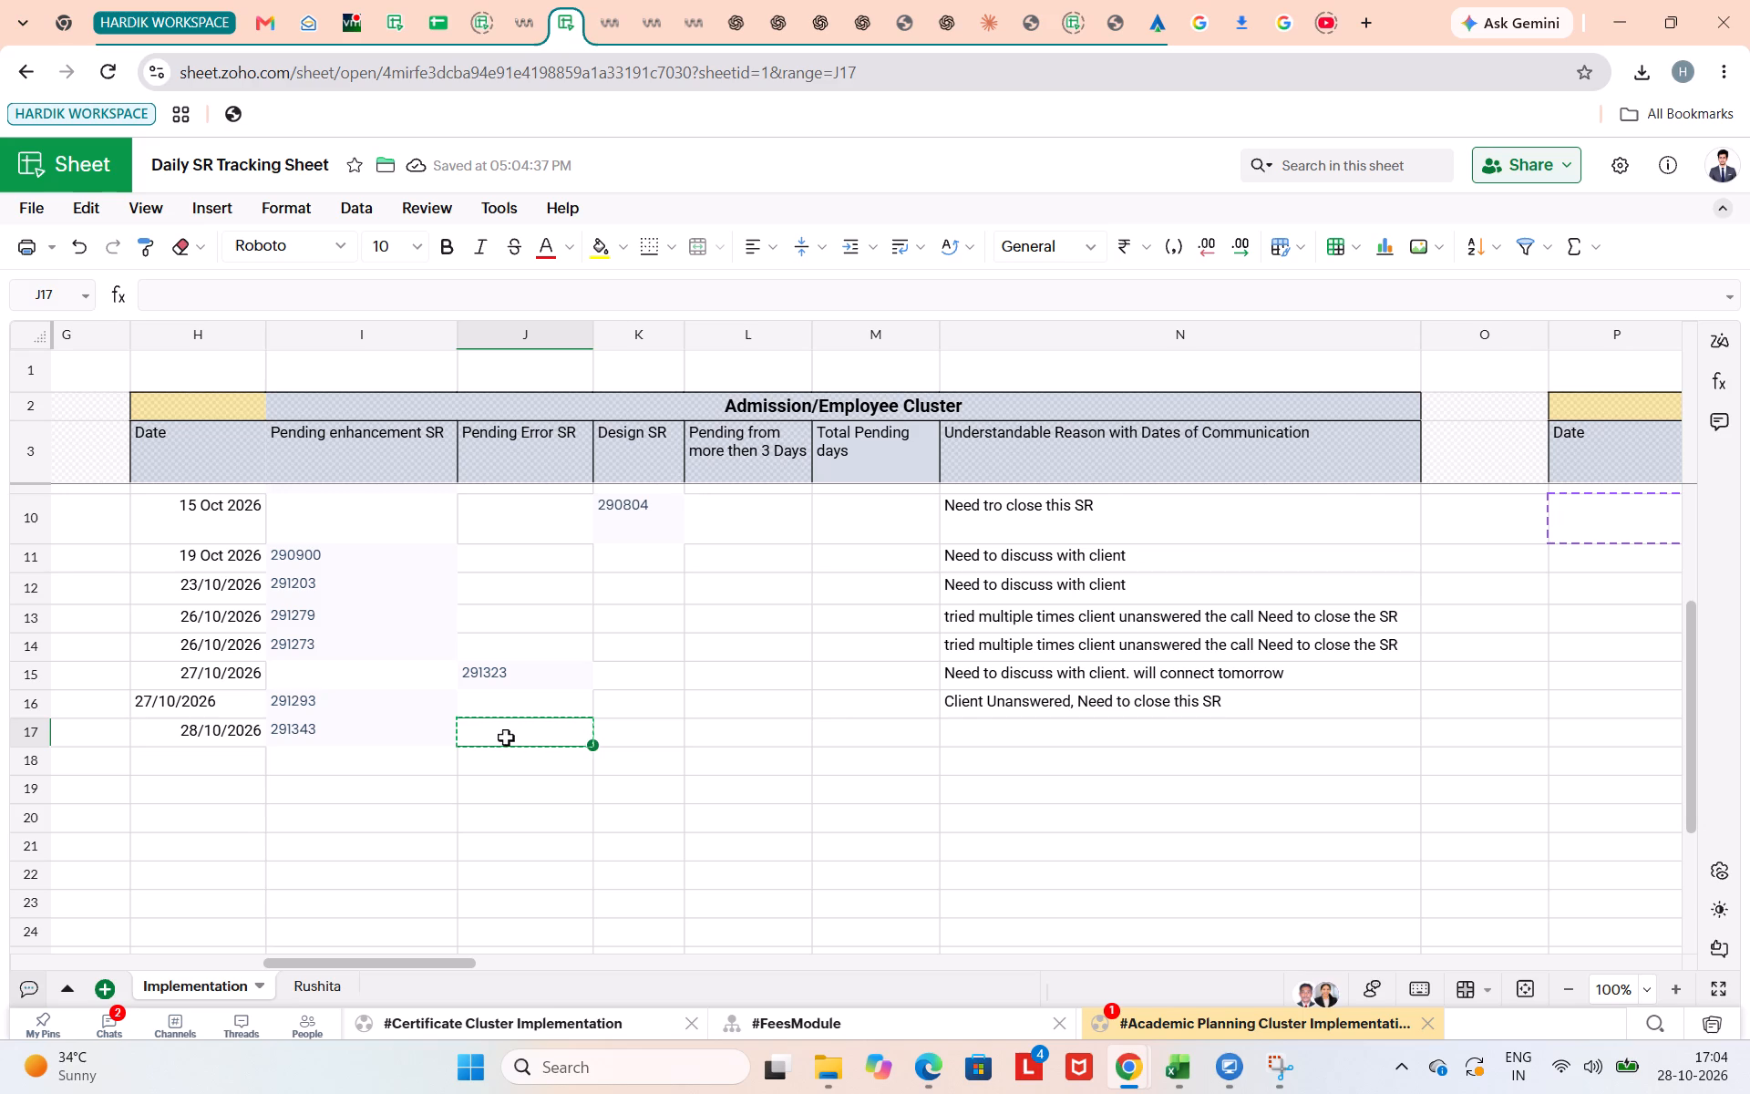
key("ctrl+v")
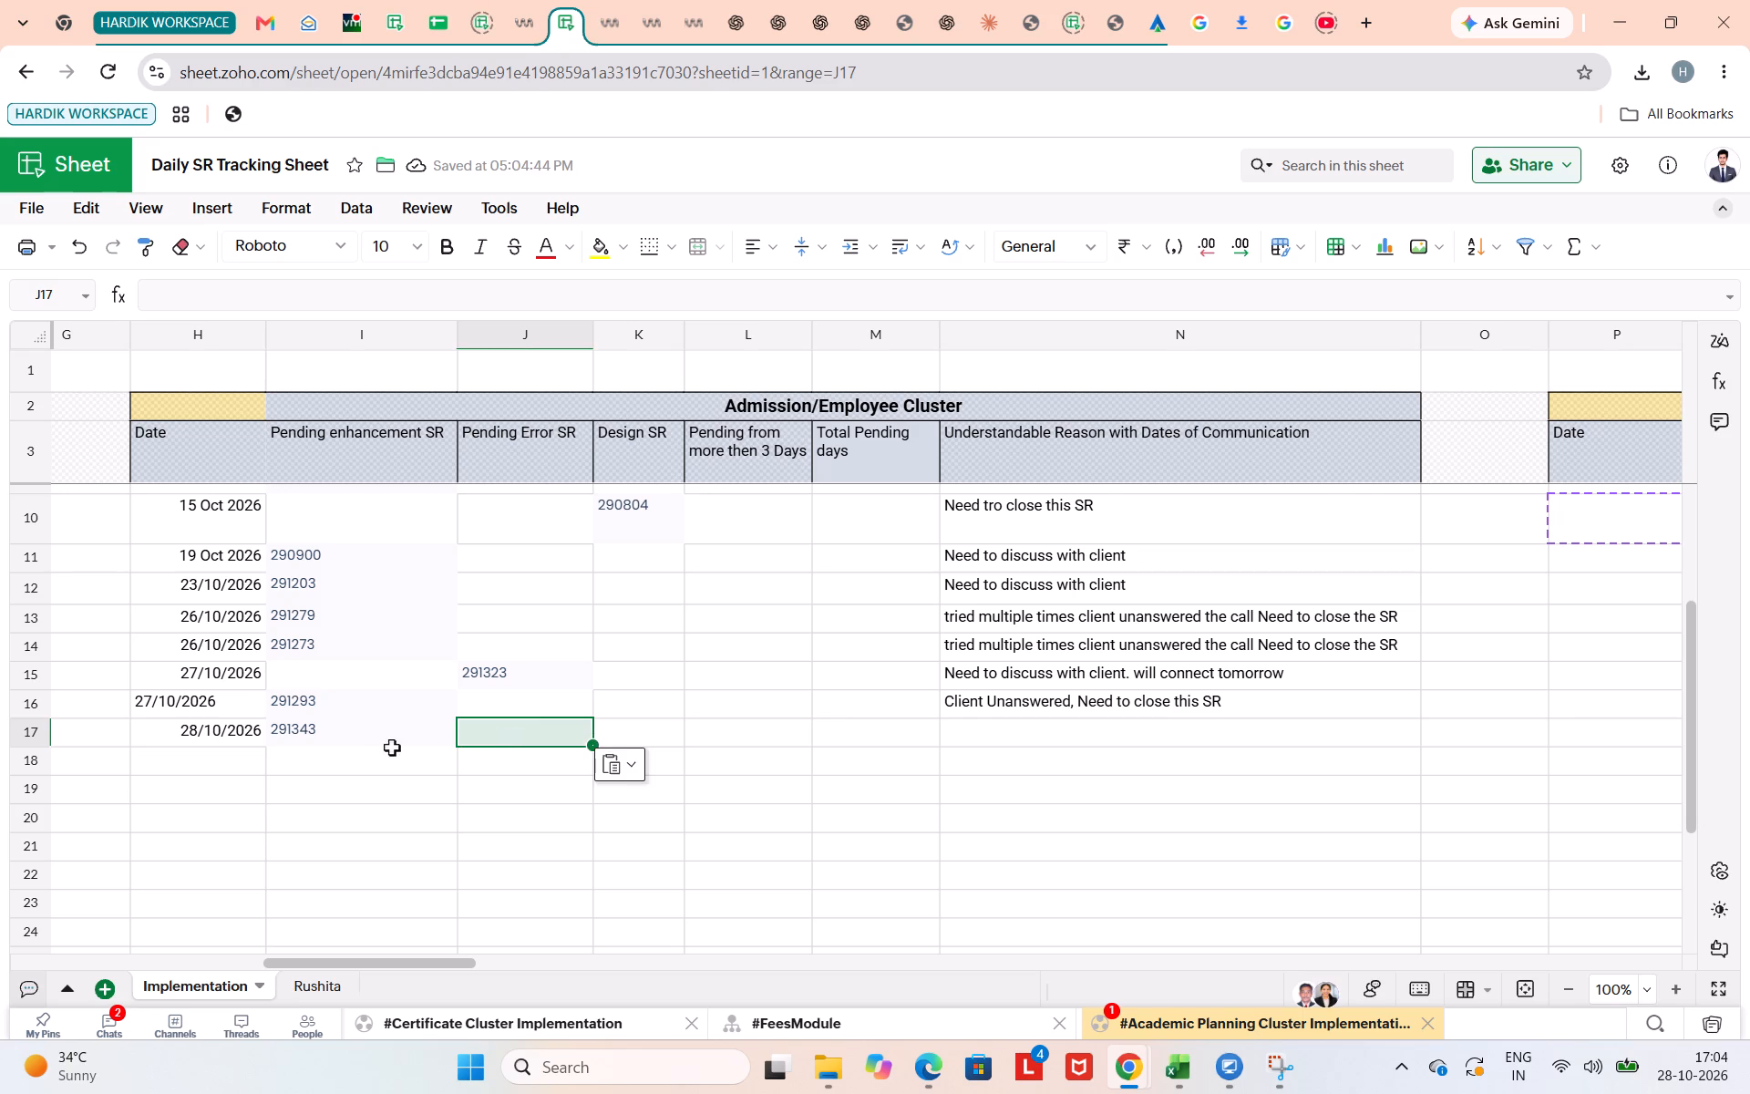
left_click(363, 725)
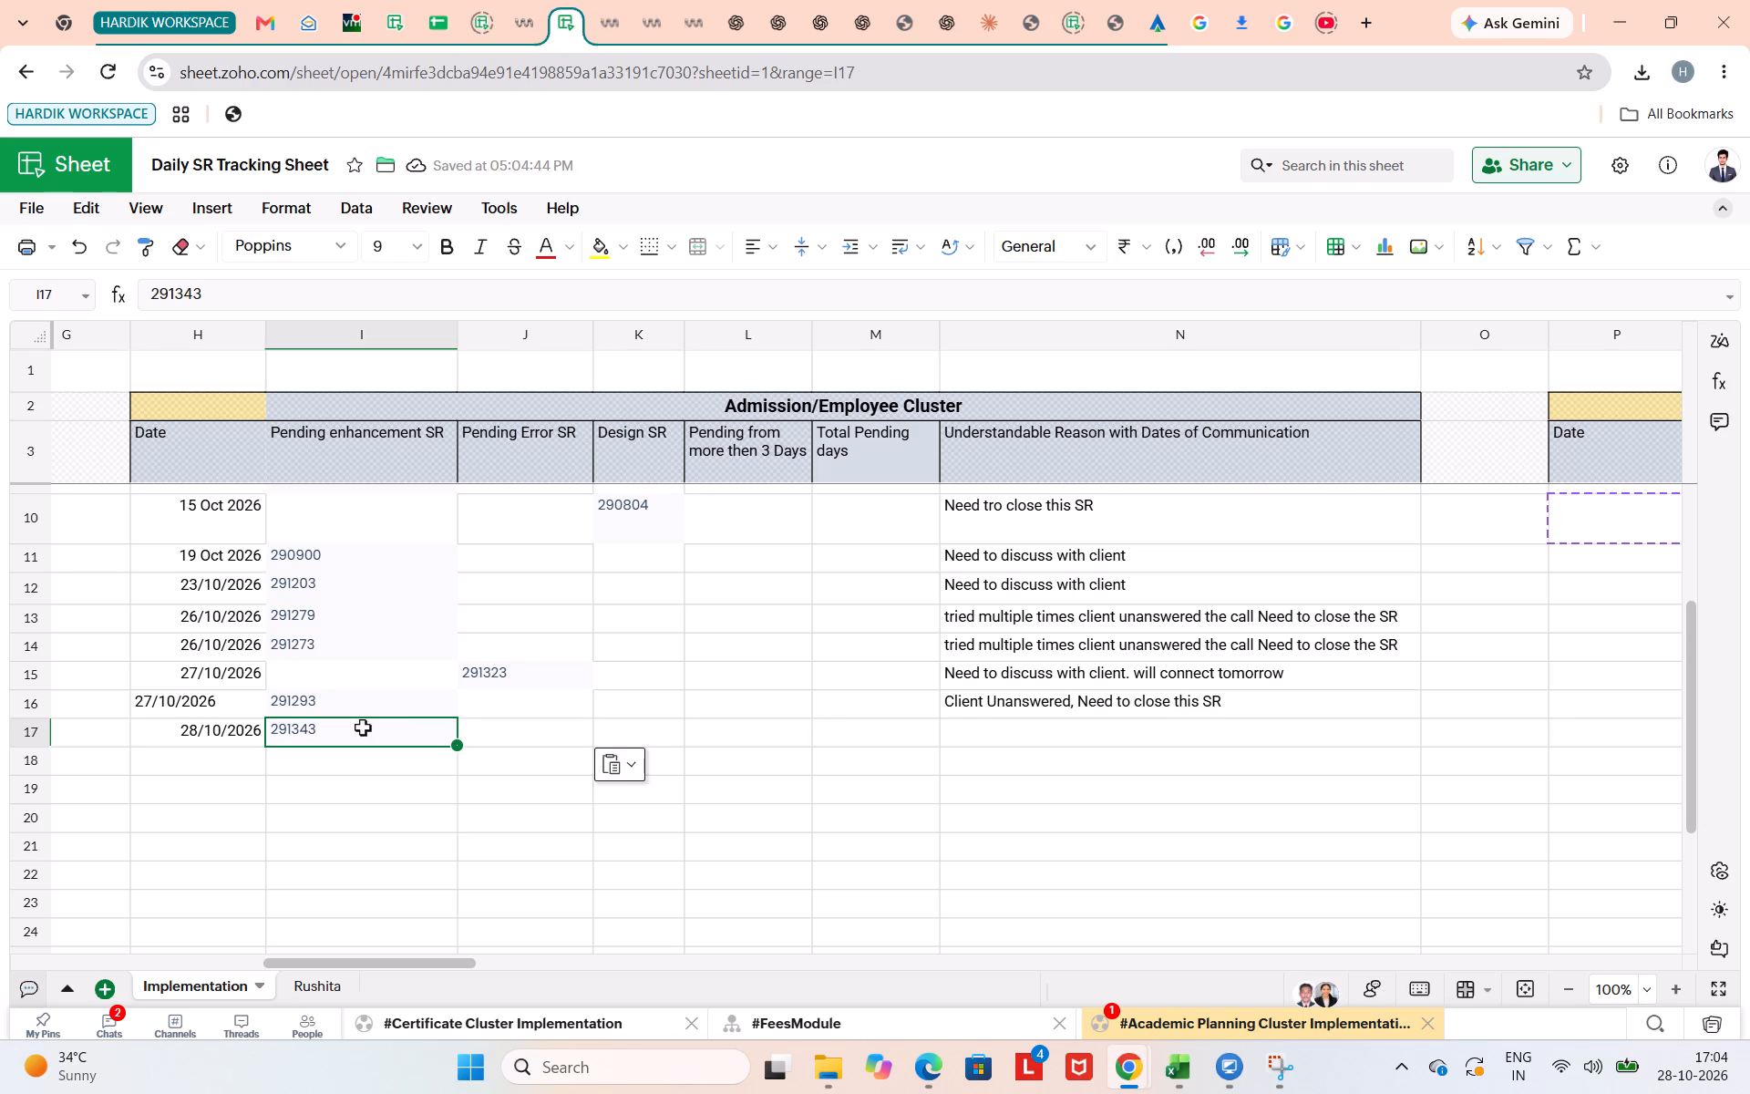
key("ctrl+x")
left_click(561, 743)
key("ctrl+v")
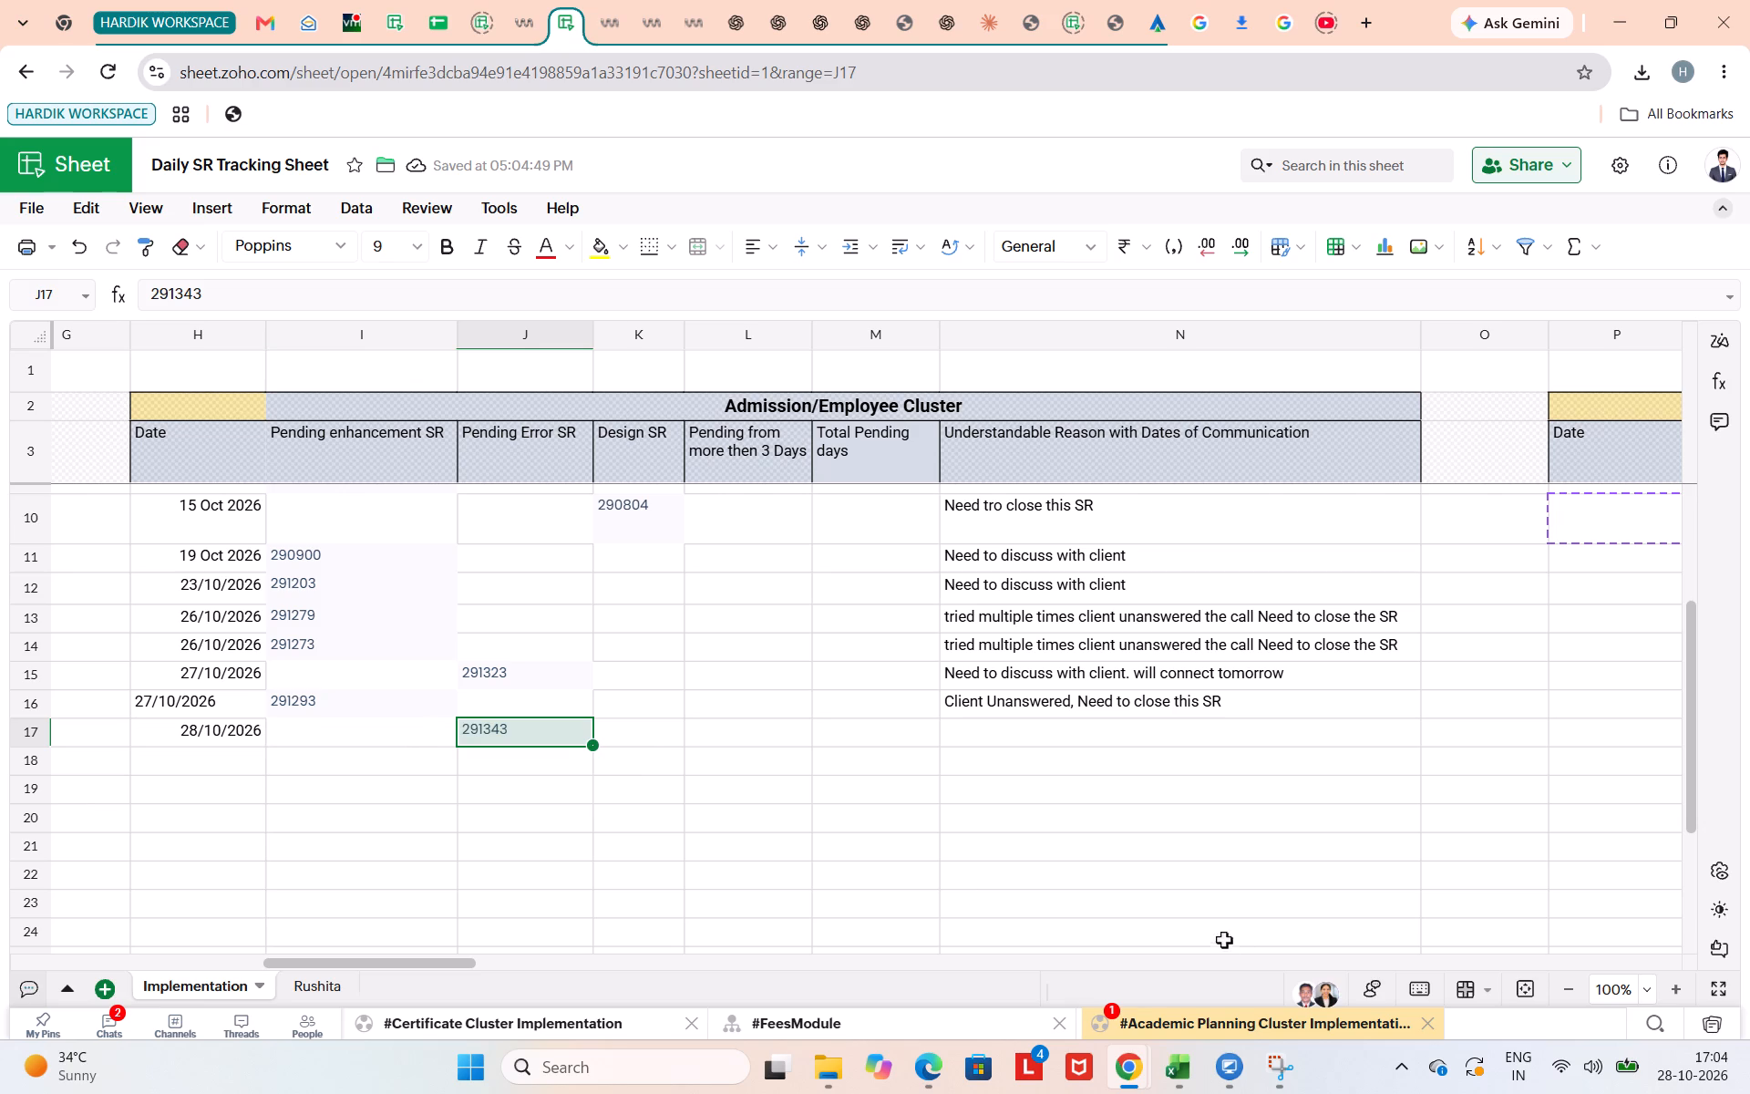
Show the list of users currently active in the tracking sheet.
left_click(1316, 987)
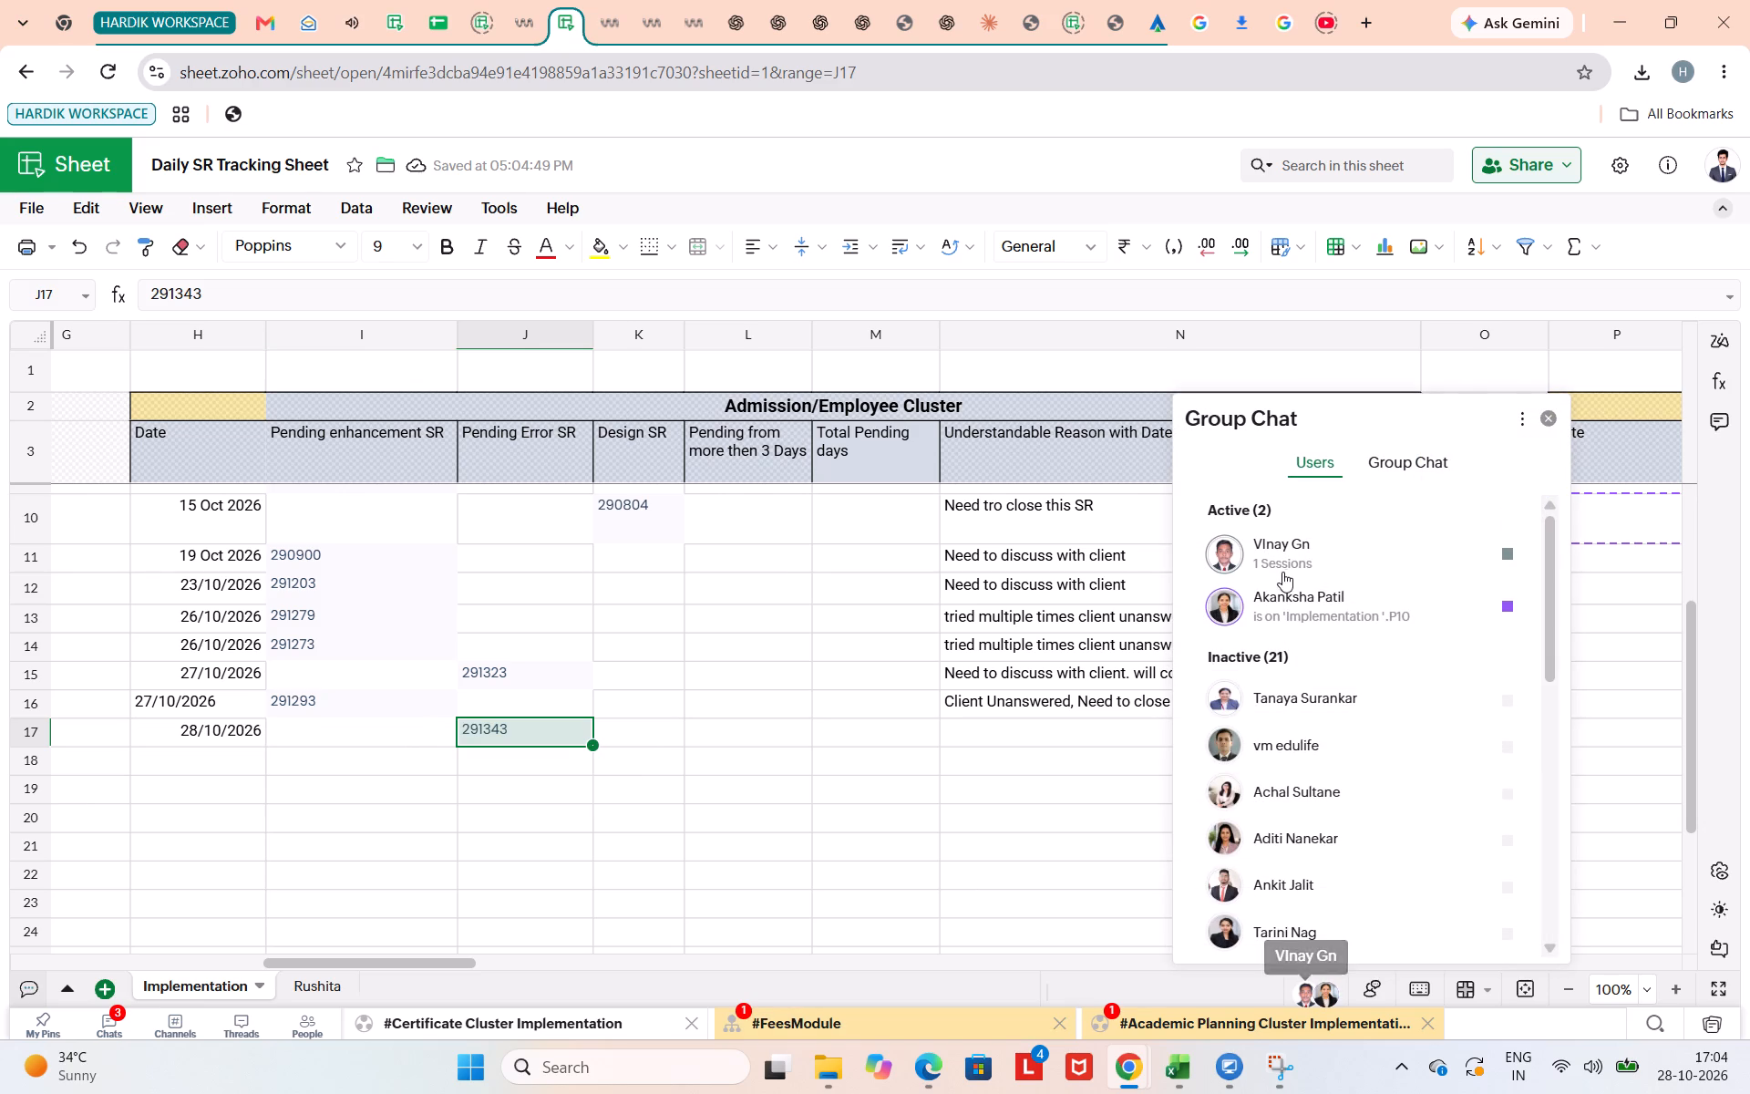
left_click(1240, 550)
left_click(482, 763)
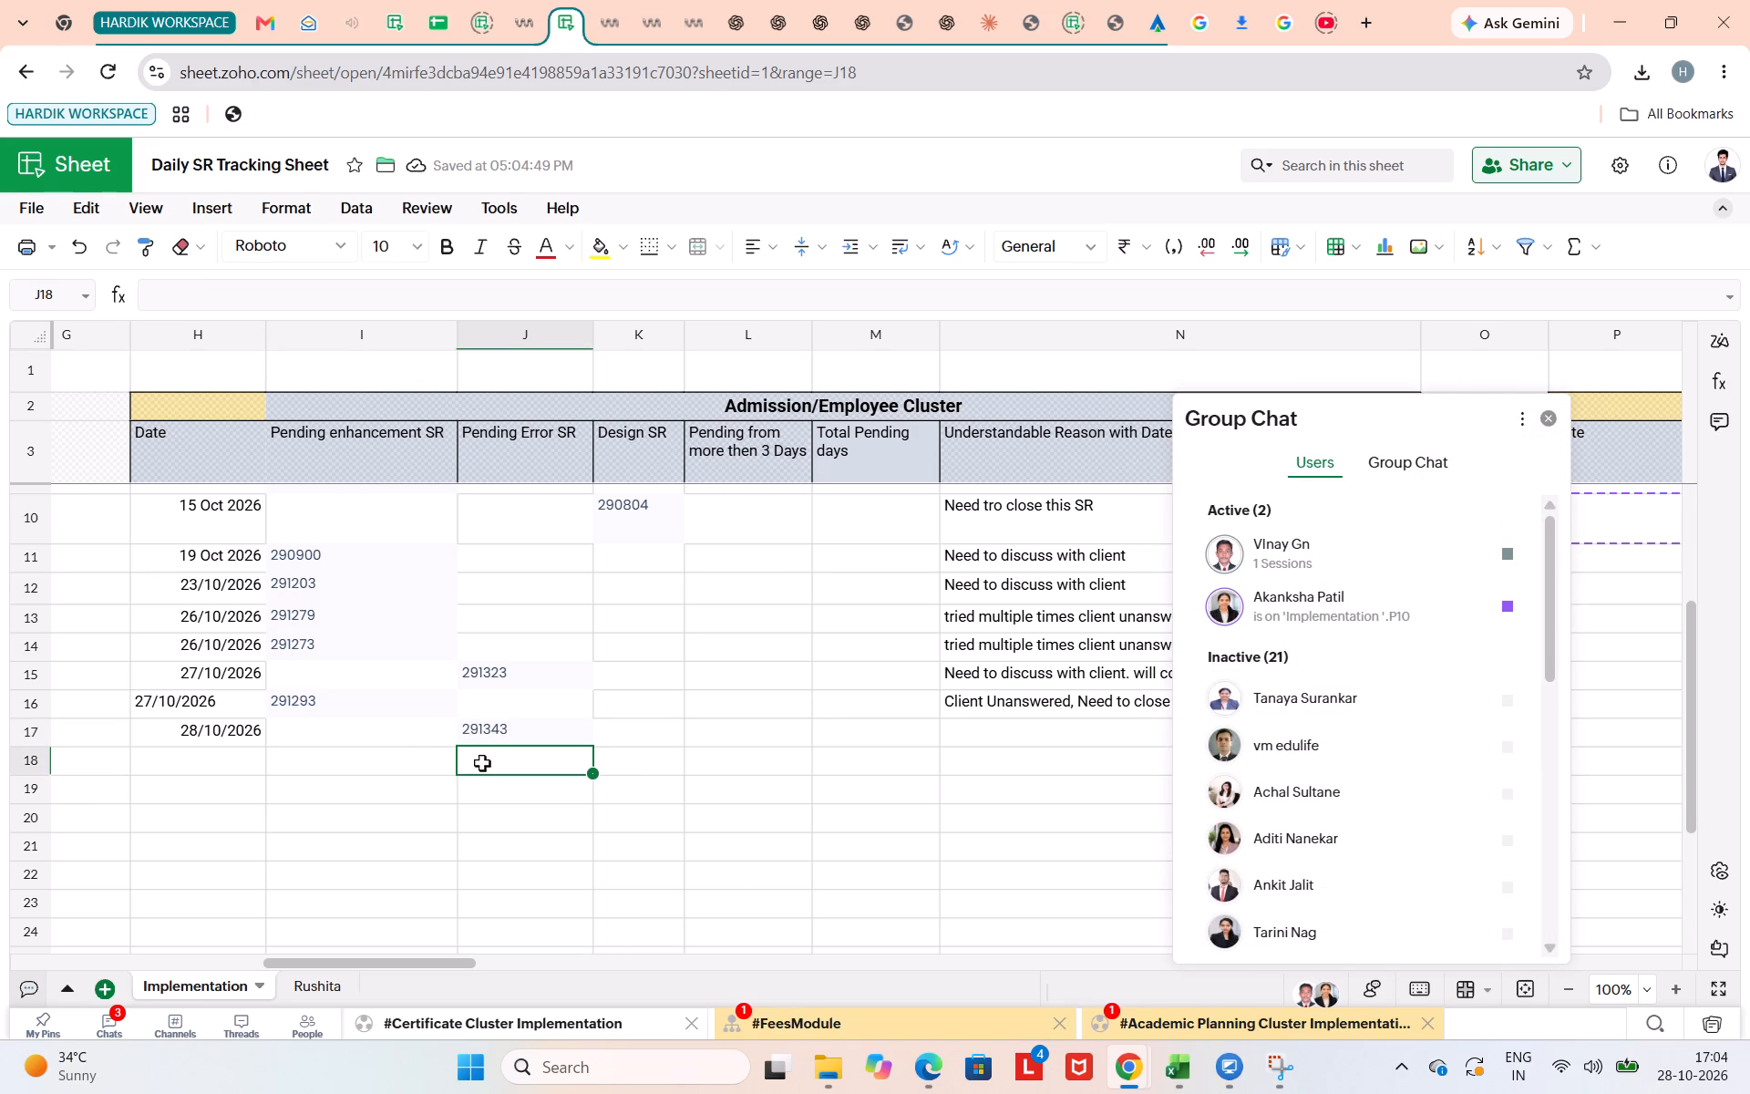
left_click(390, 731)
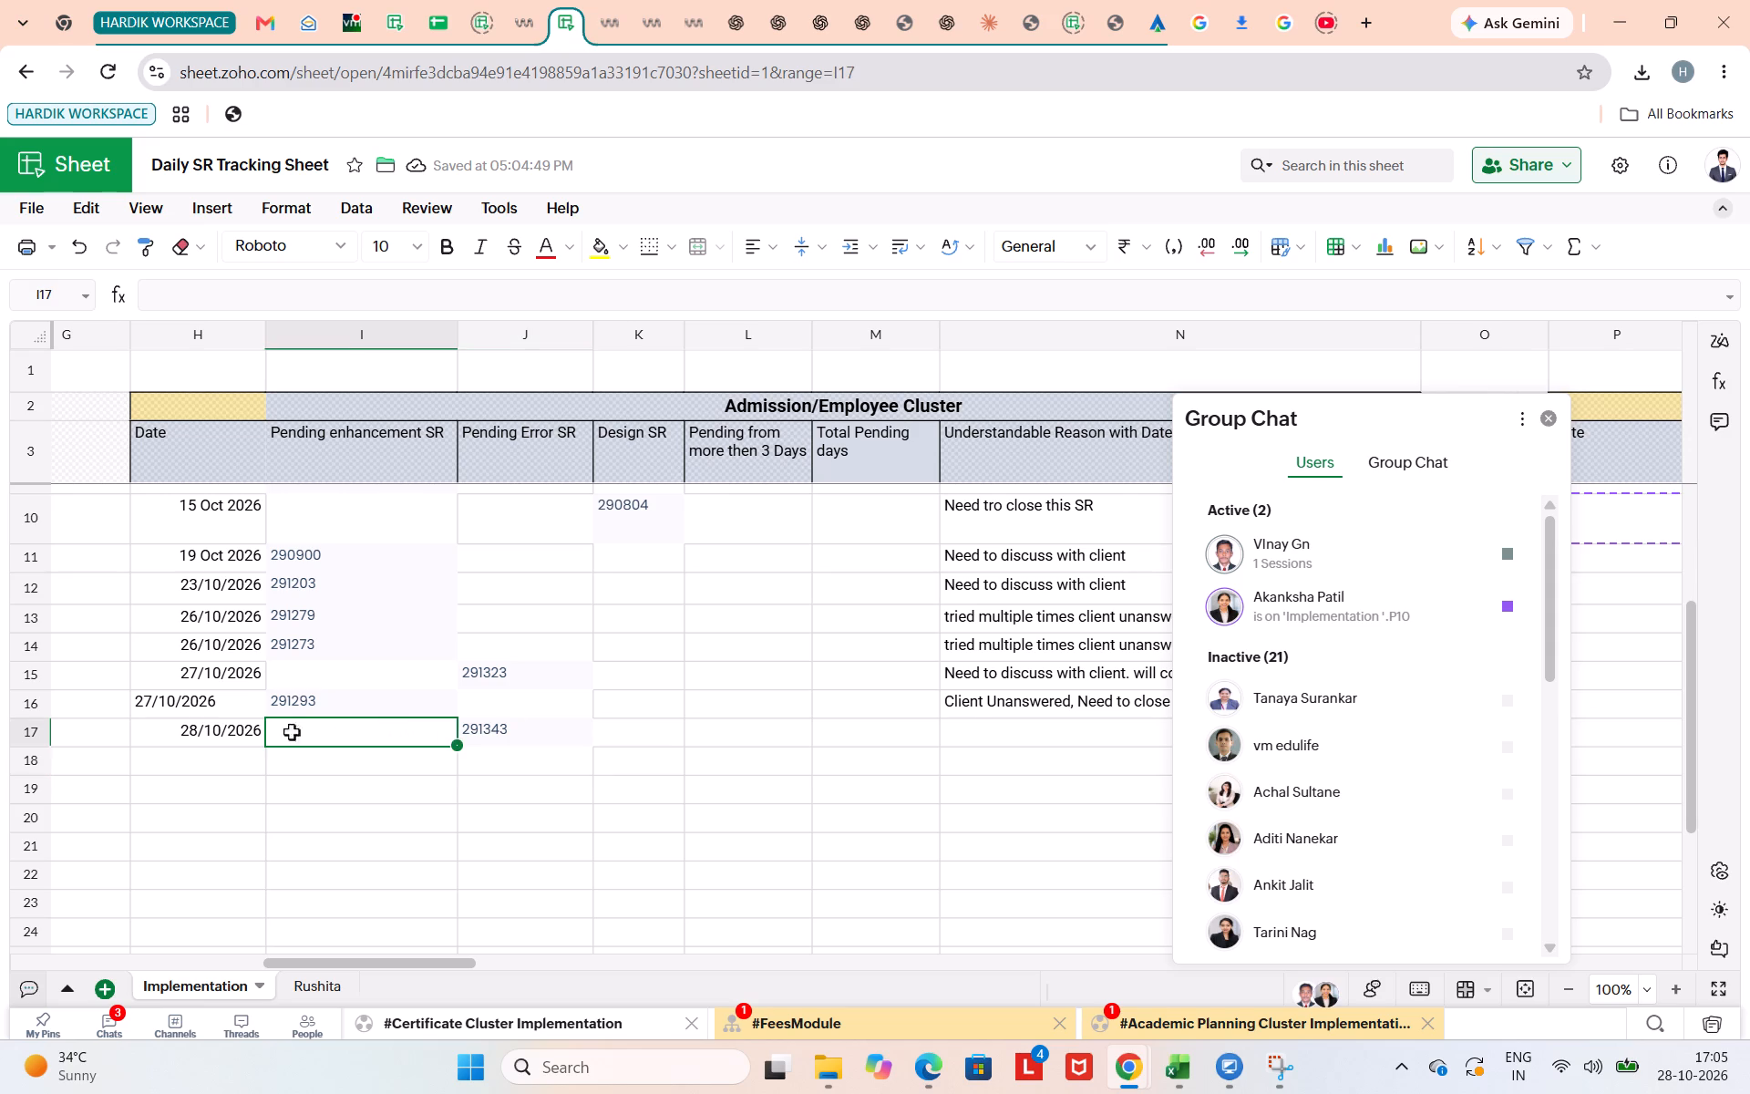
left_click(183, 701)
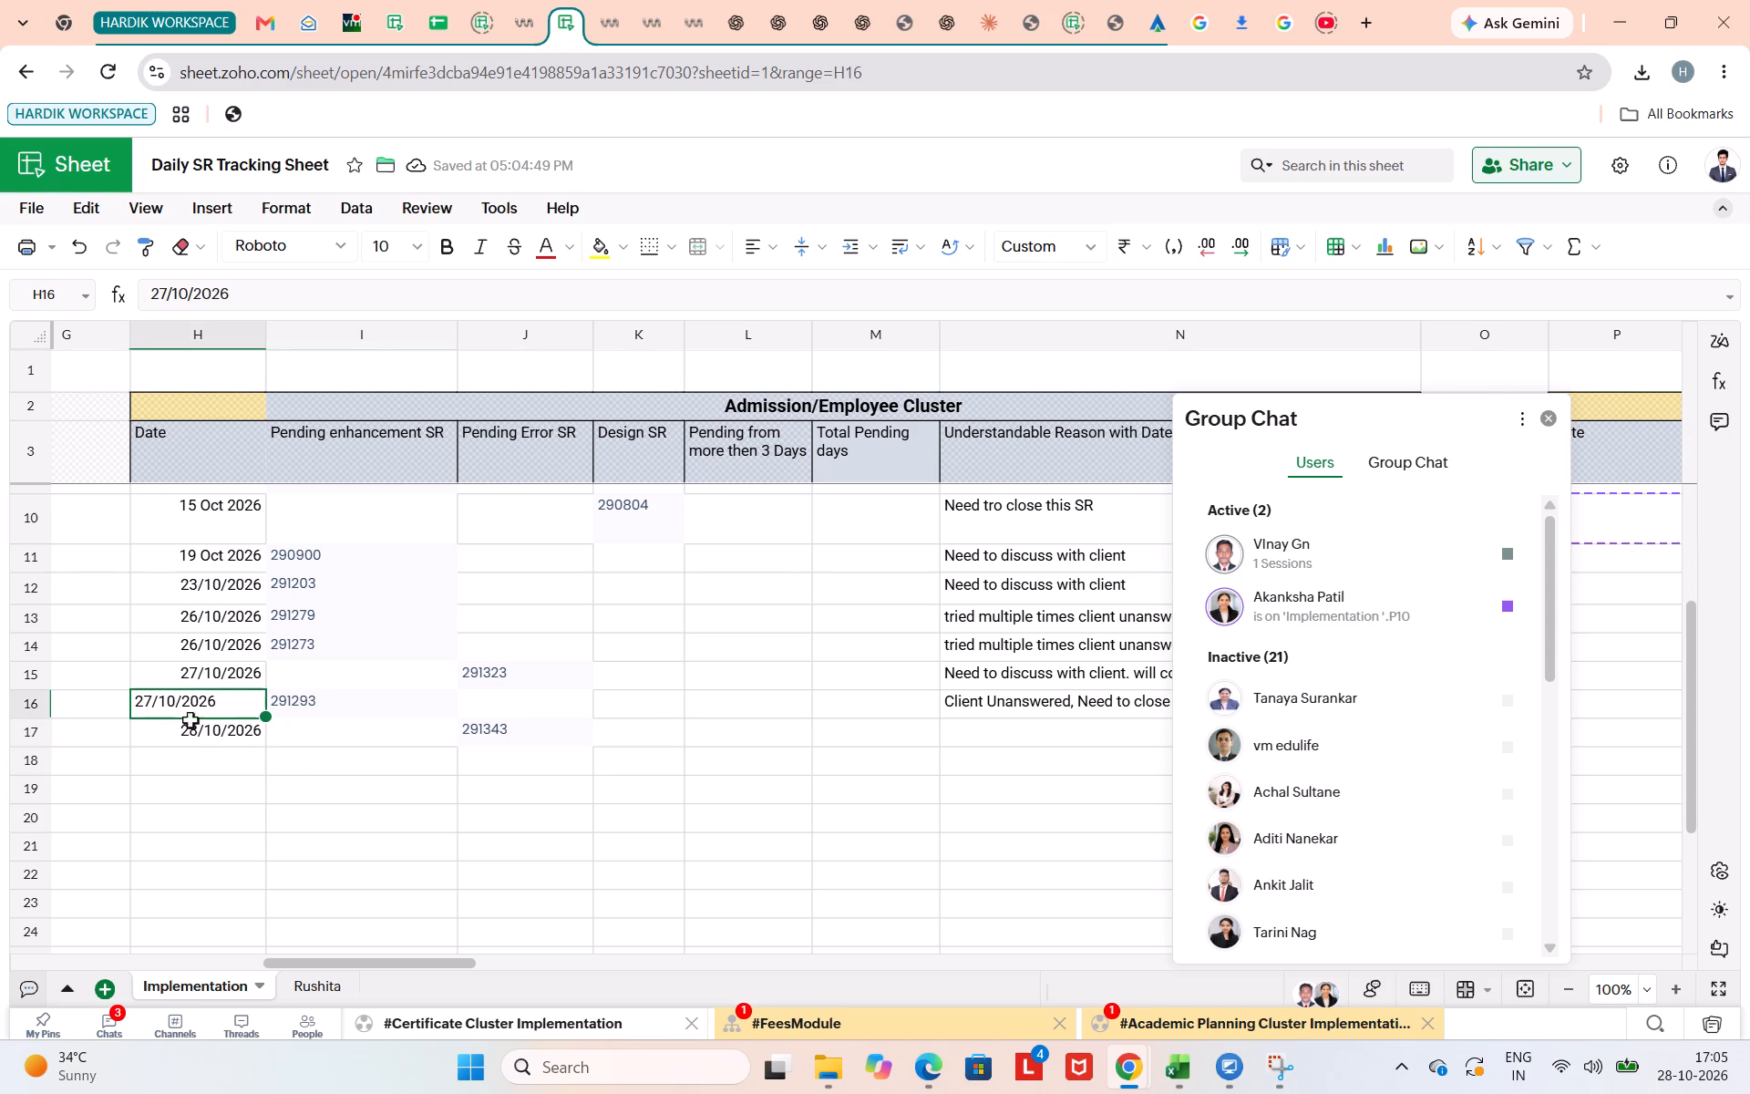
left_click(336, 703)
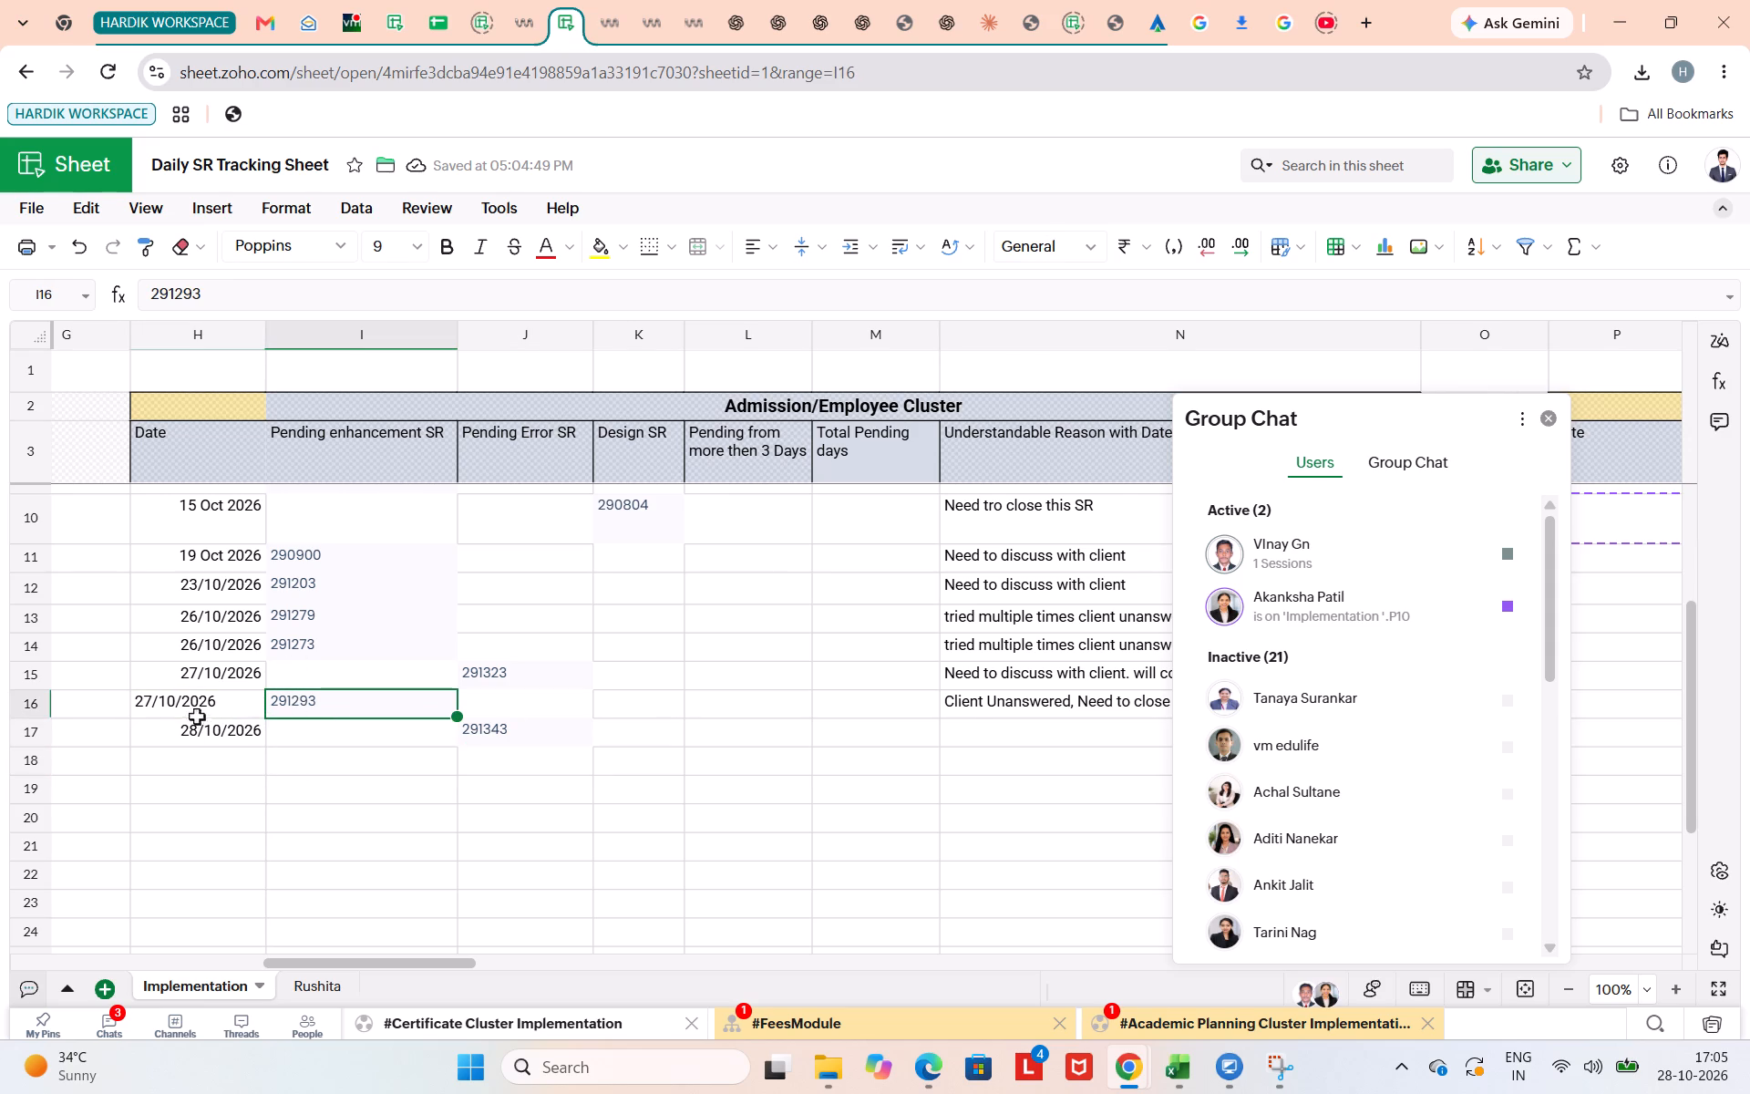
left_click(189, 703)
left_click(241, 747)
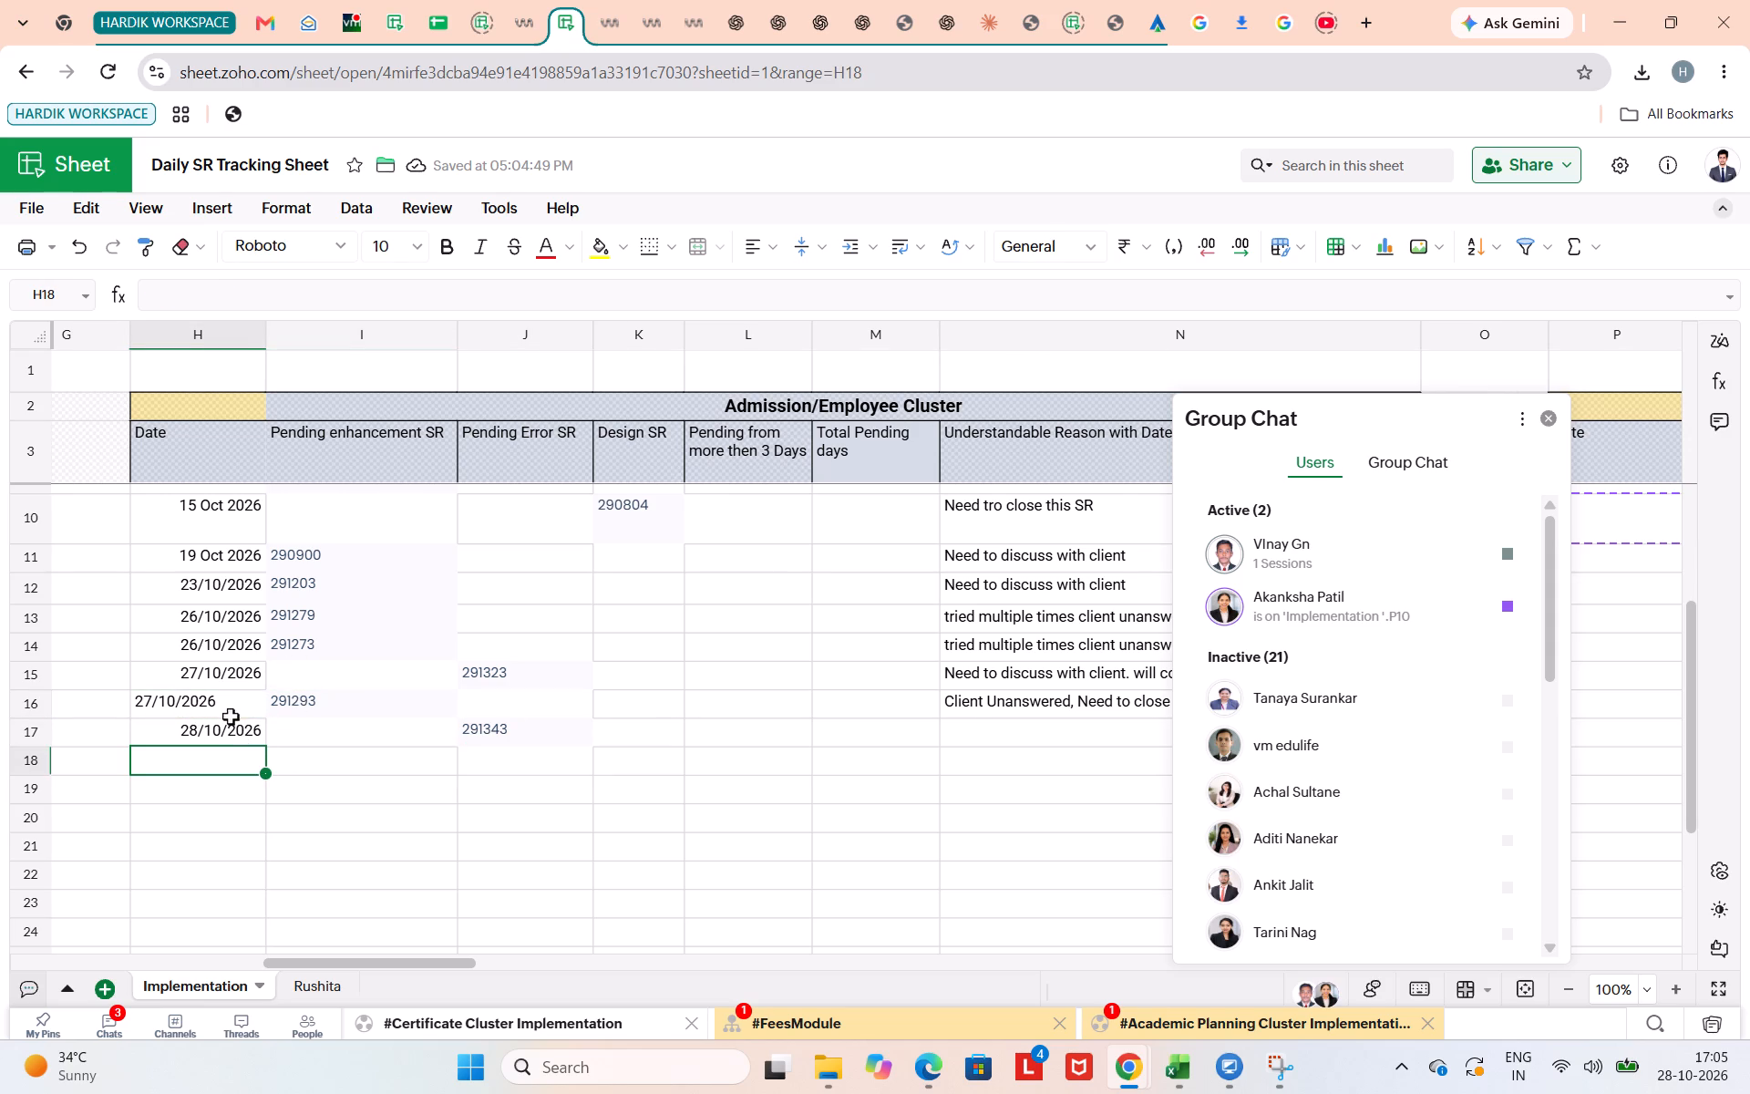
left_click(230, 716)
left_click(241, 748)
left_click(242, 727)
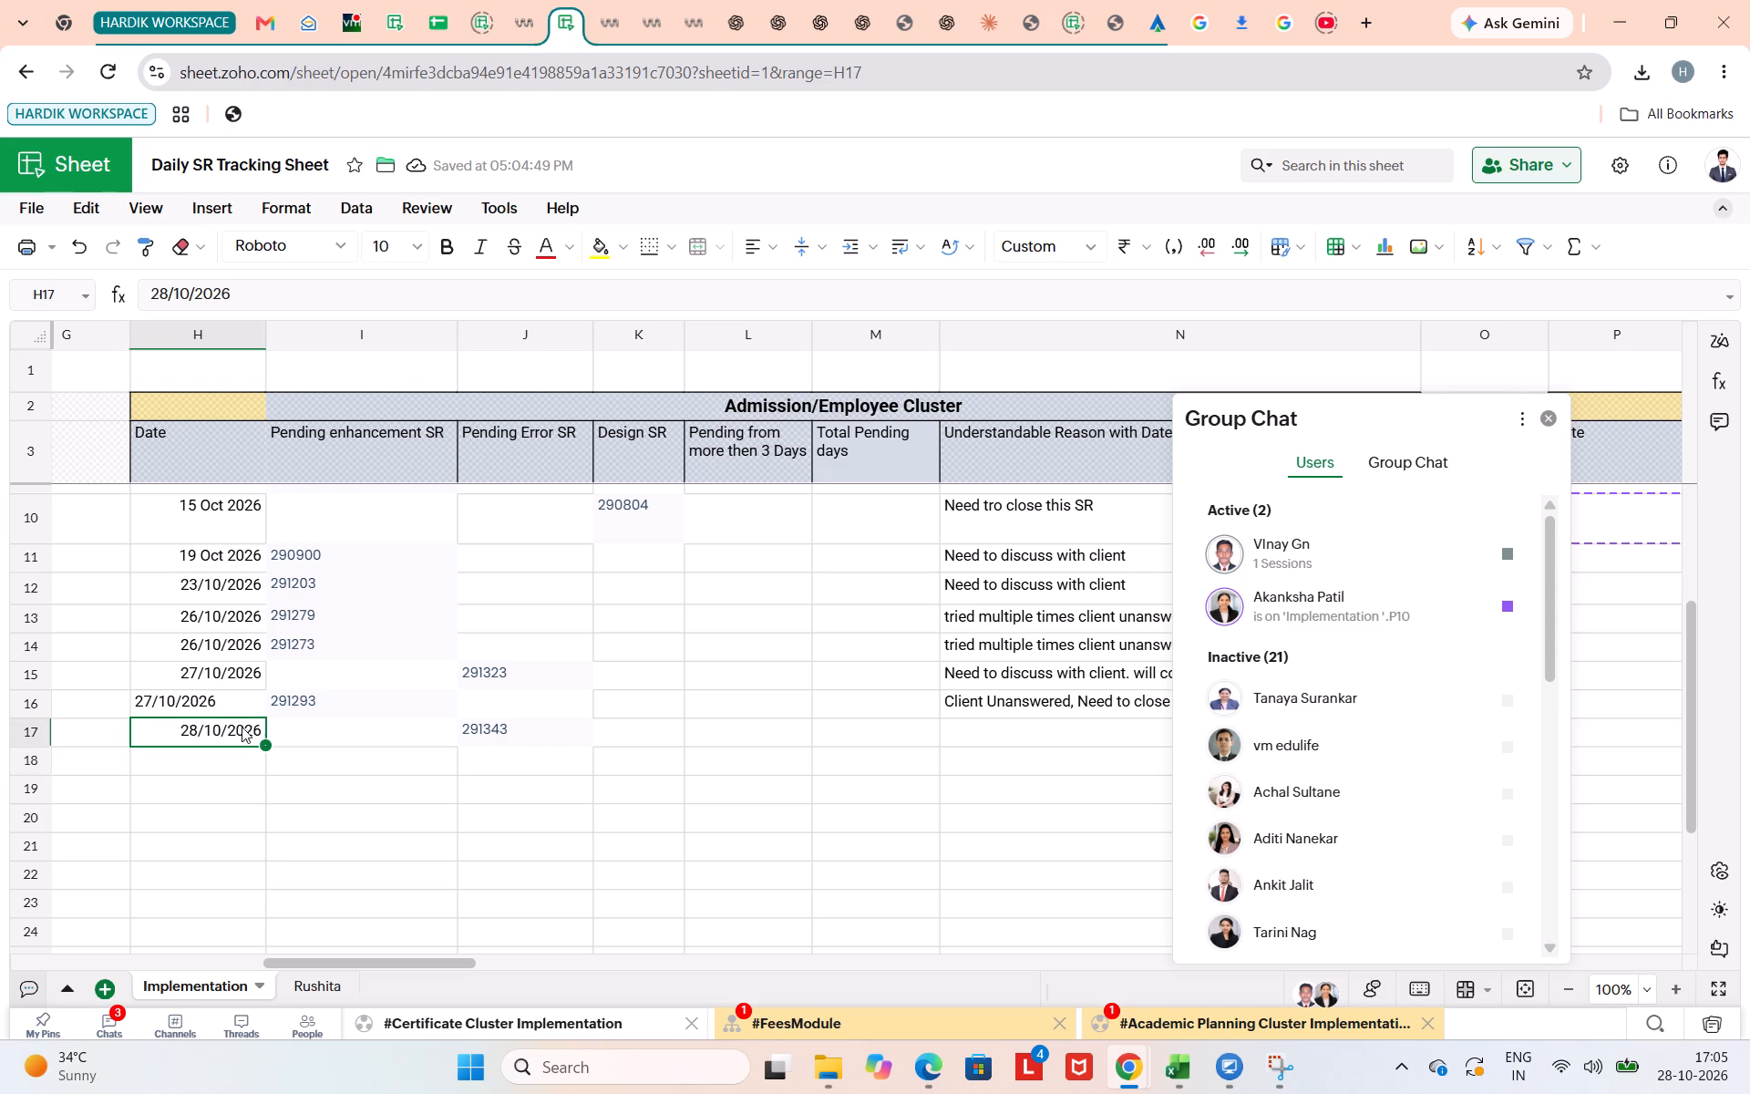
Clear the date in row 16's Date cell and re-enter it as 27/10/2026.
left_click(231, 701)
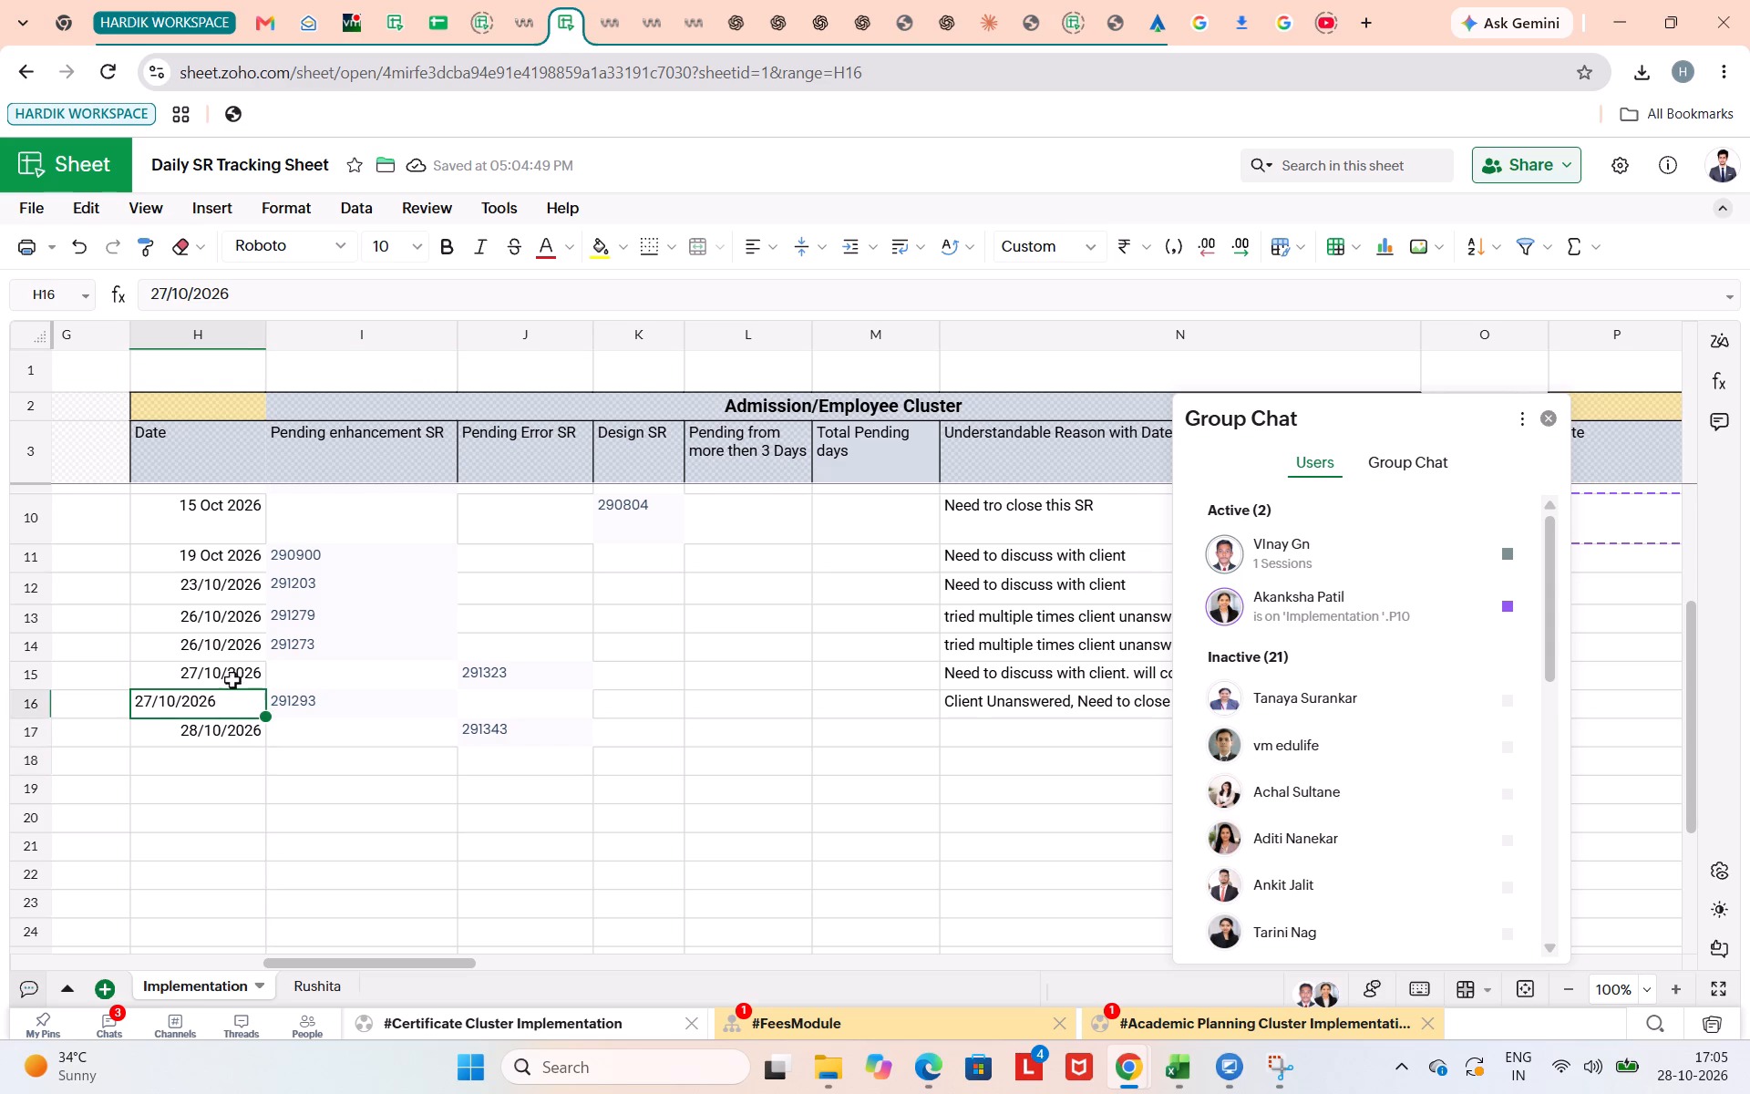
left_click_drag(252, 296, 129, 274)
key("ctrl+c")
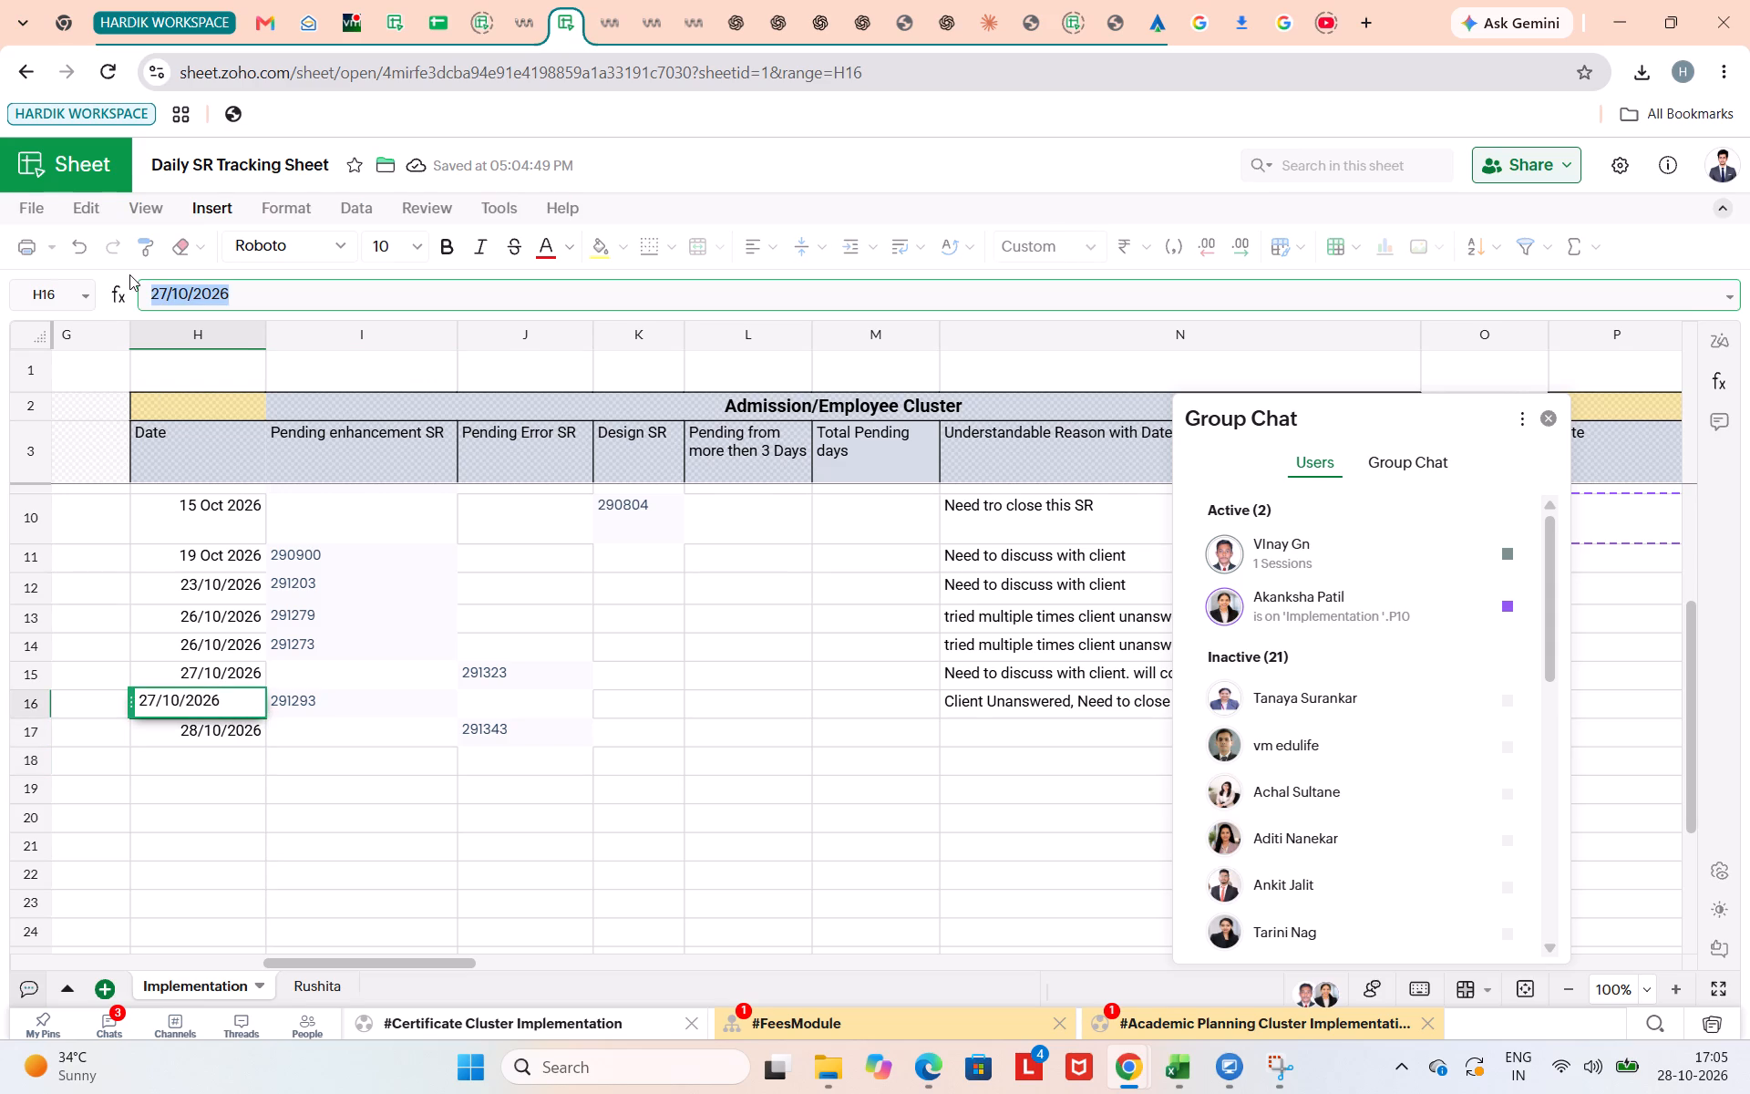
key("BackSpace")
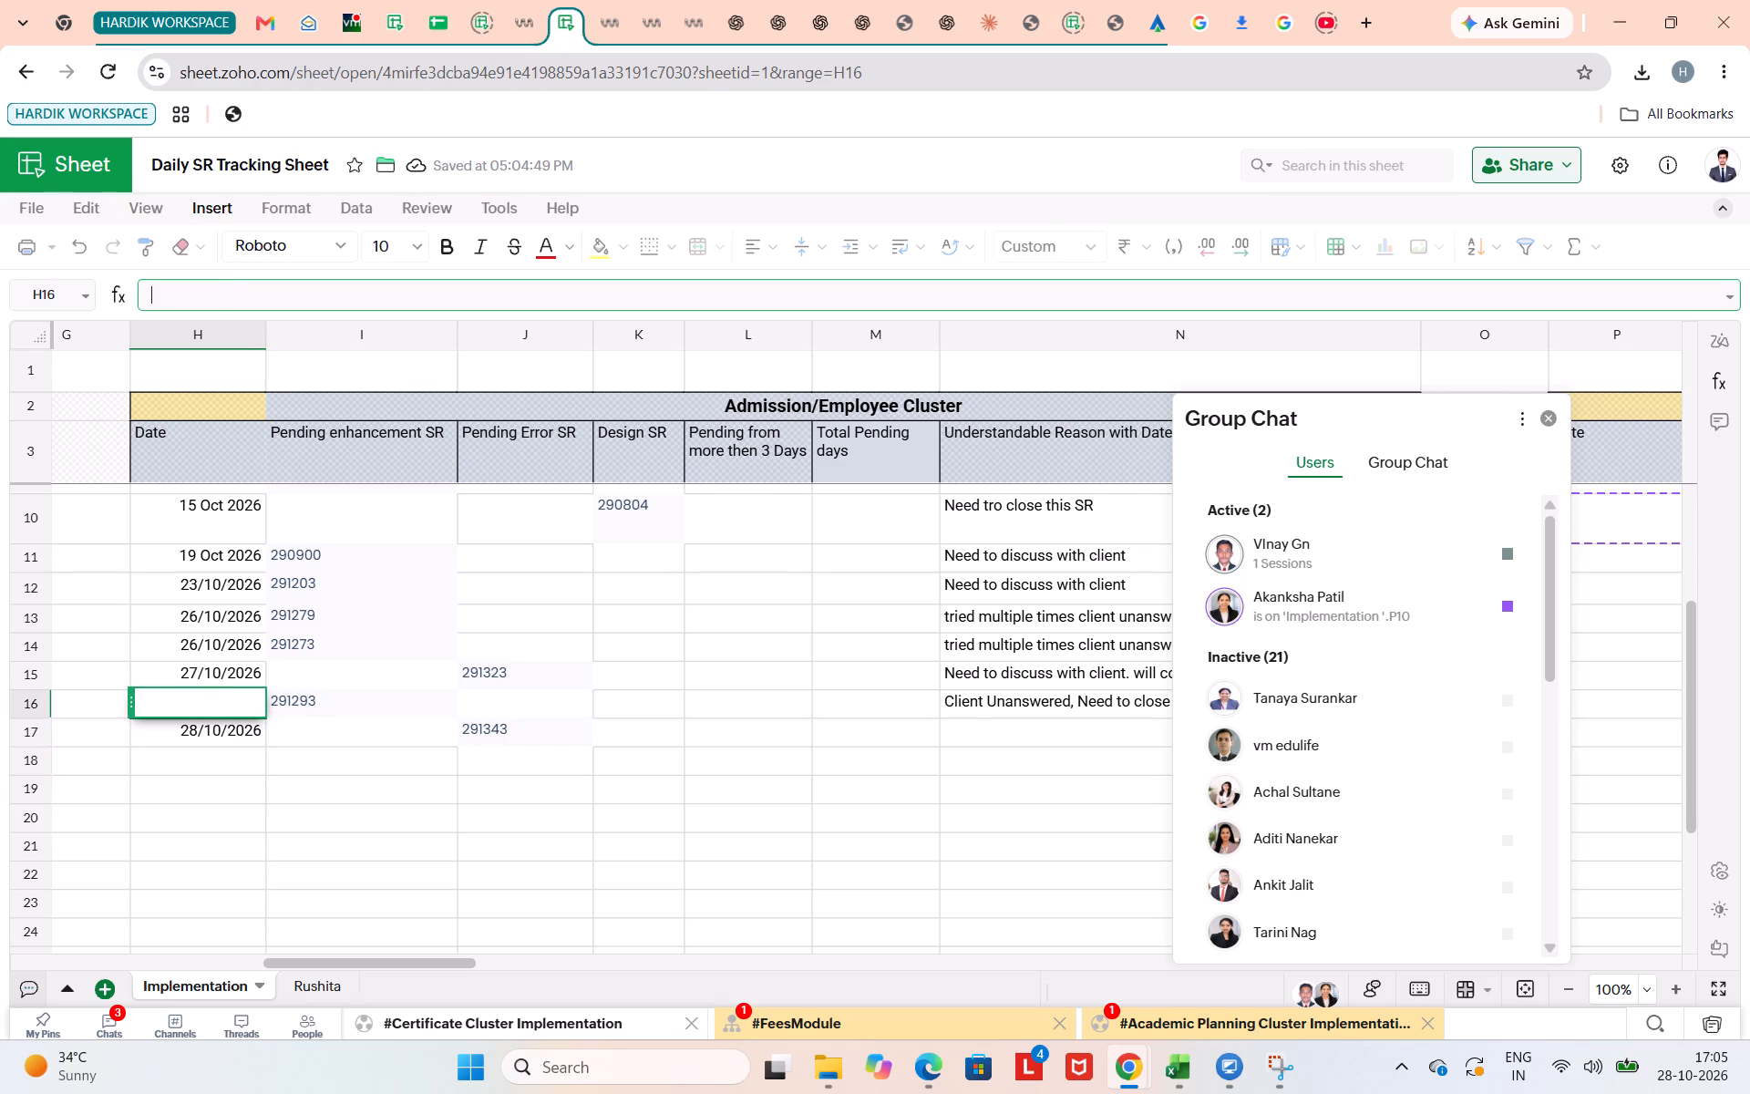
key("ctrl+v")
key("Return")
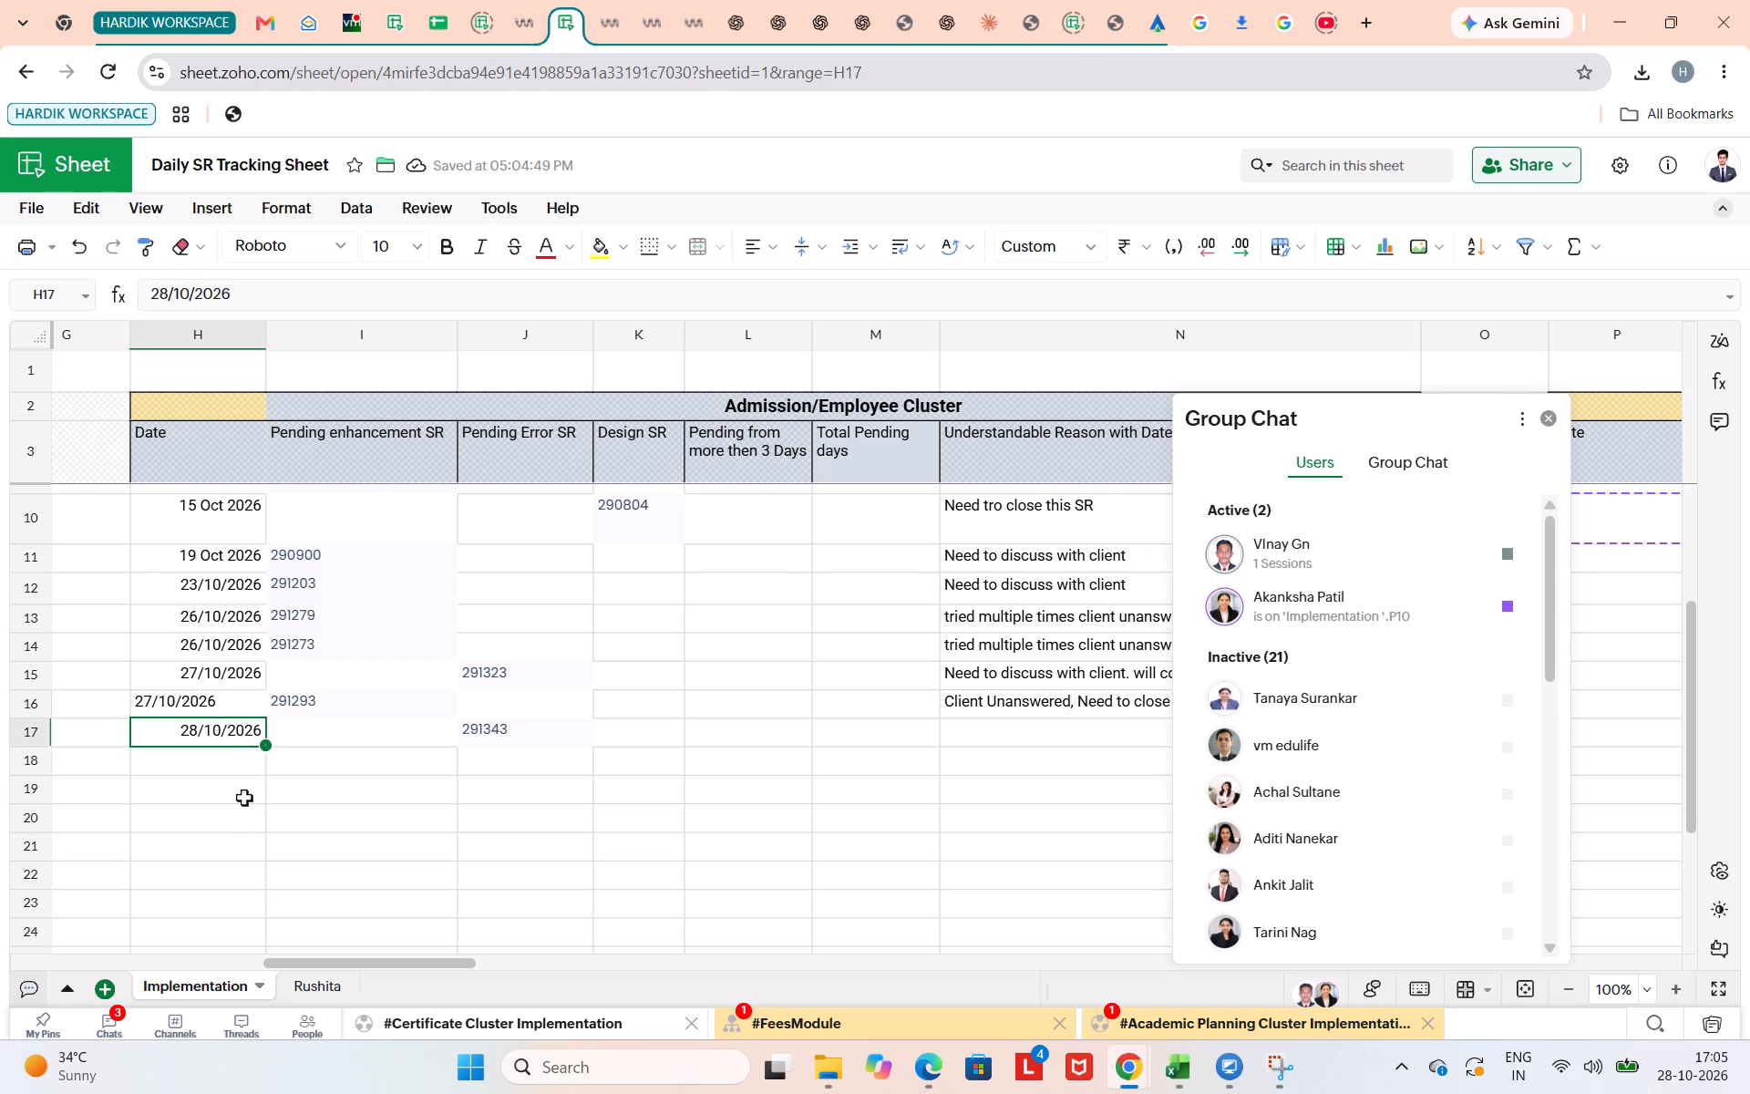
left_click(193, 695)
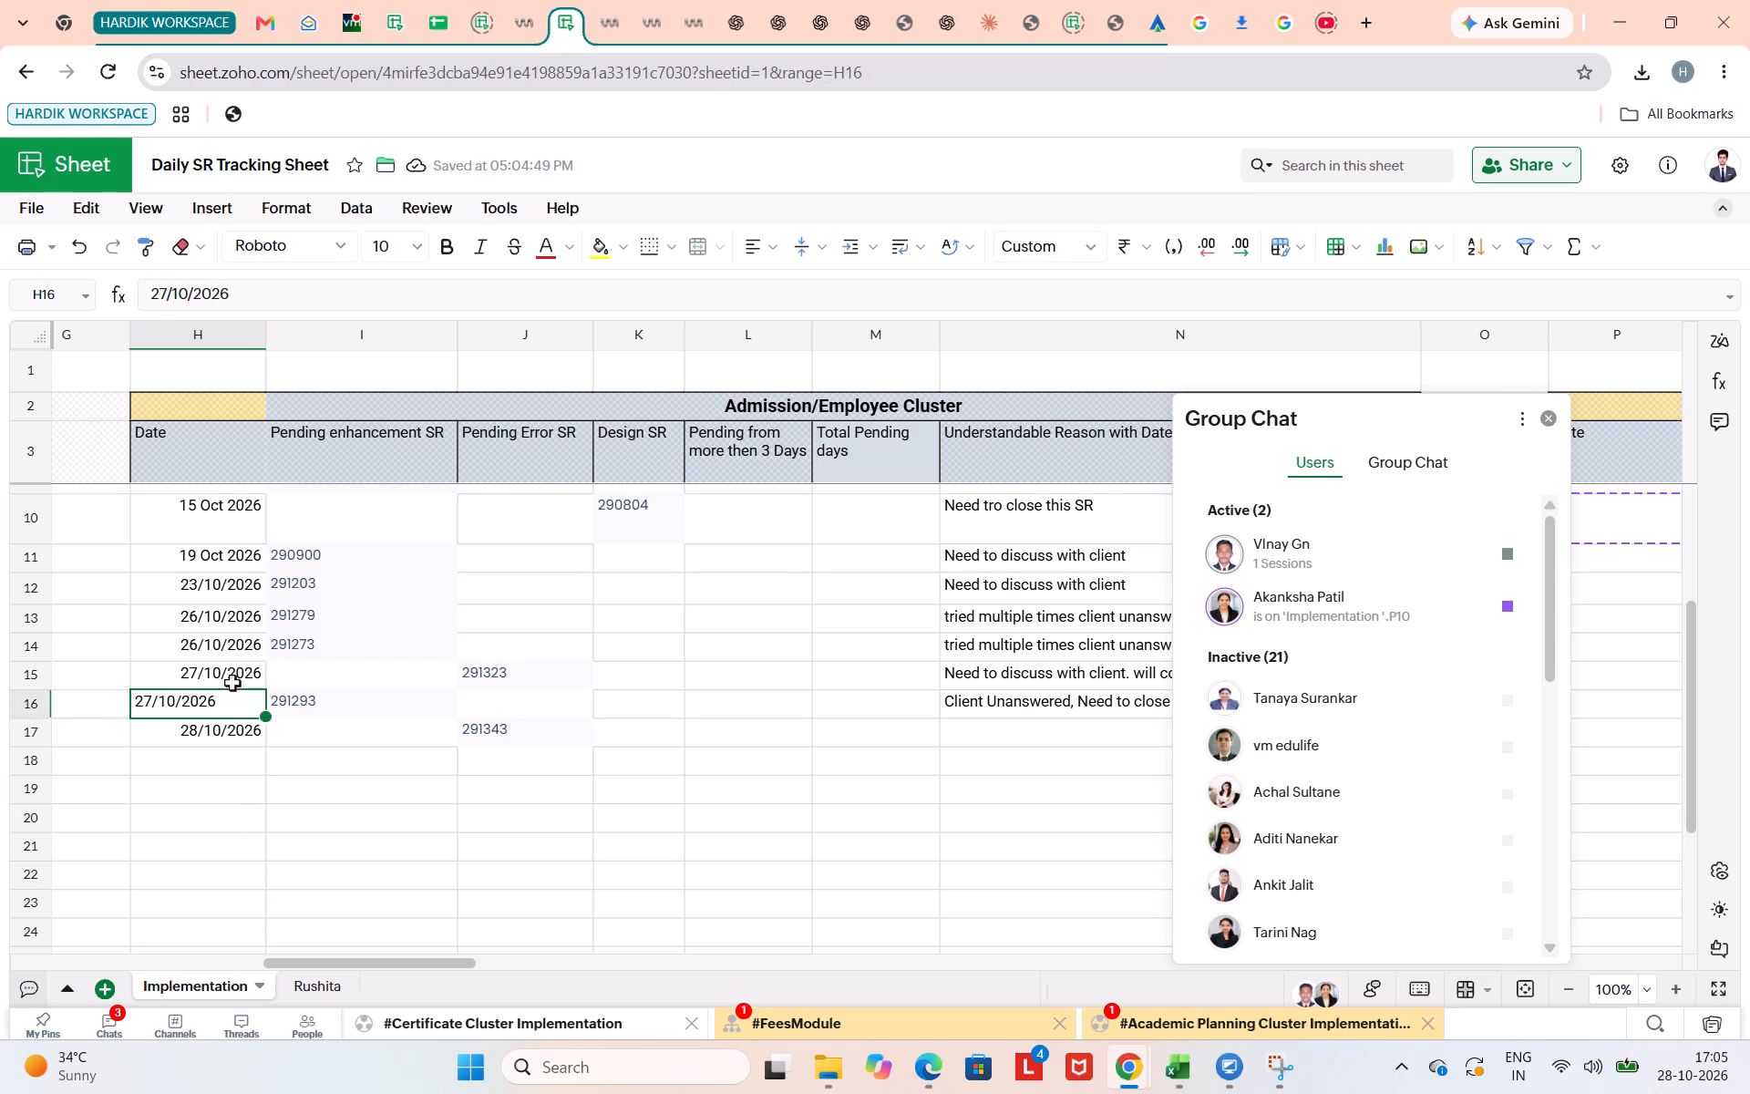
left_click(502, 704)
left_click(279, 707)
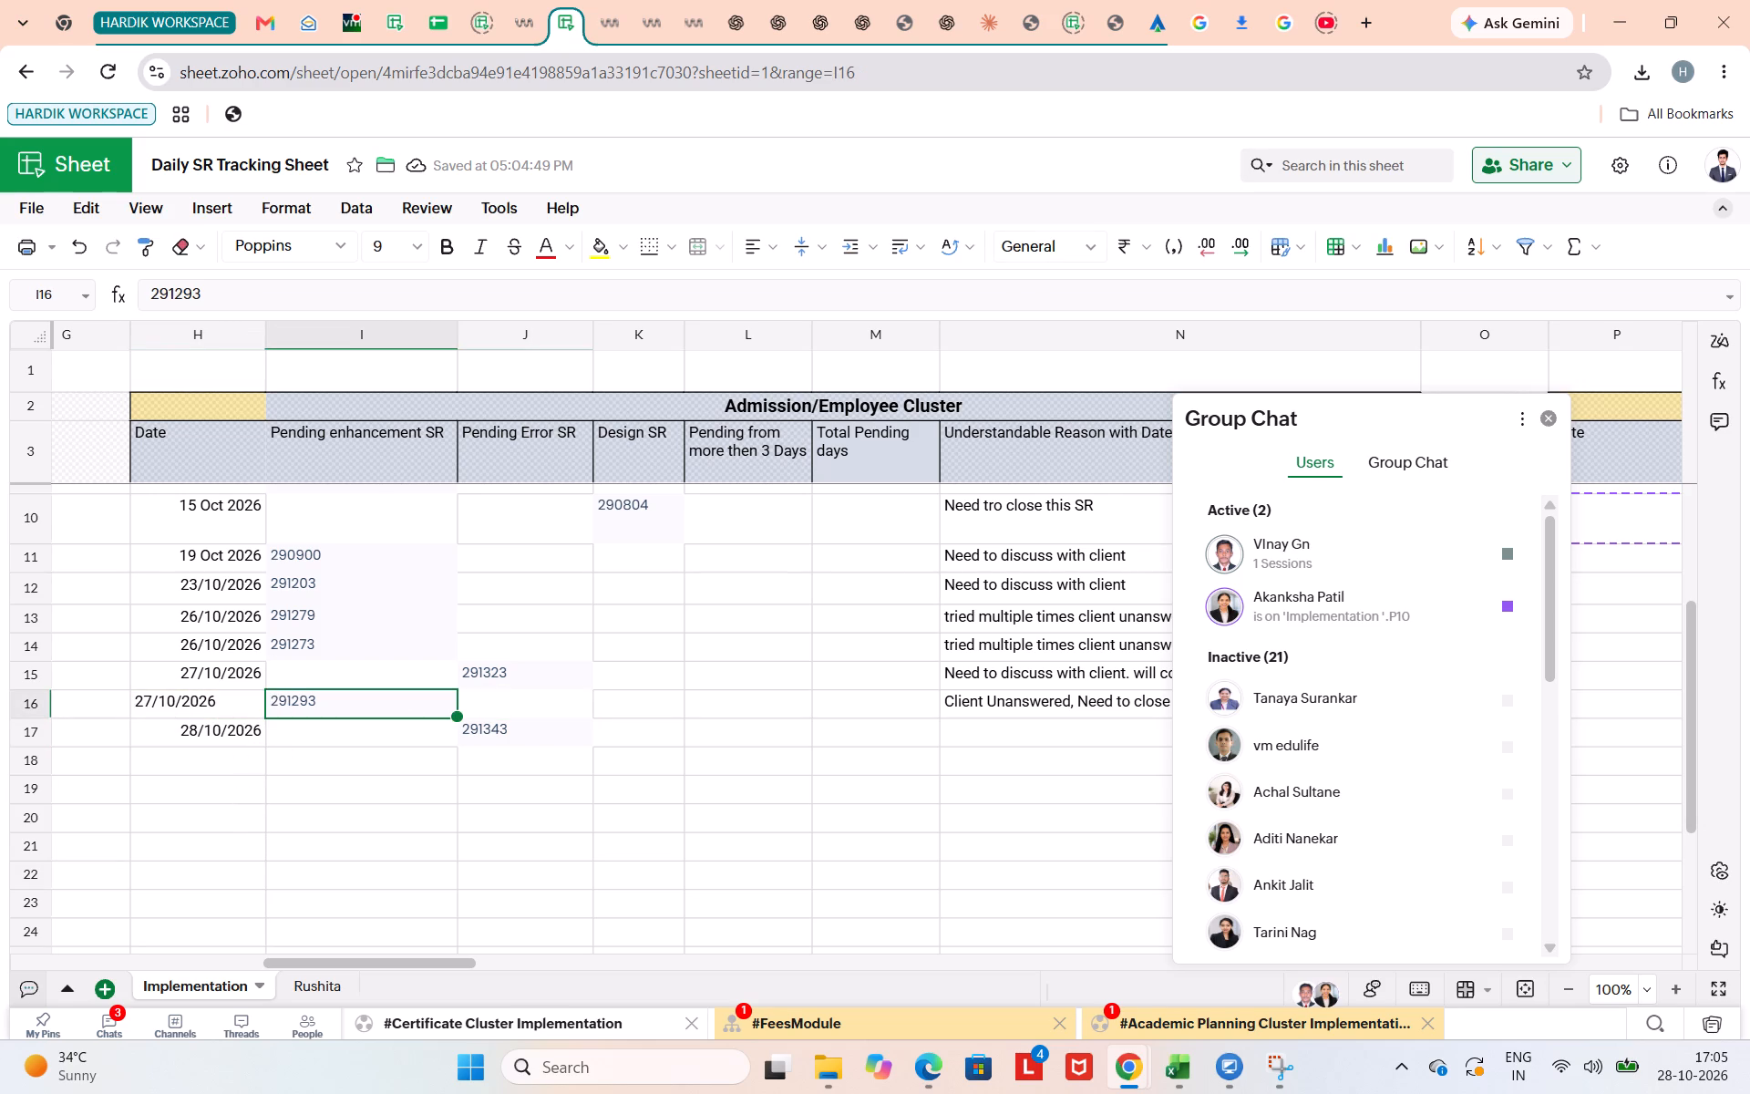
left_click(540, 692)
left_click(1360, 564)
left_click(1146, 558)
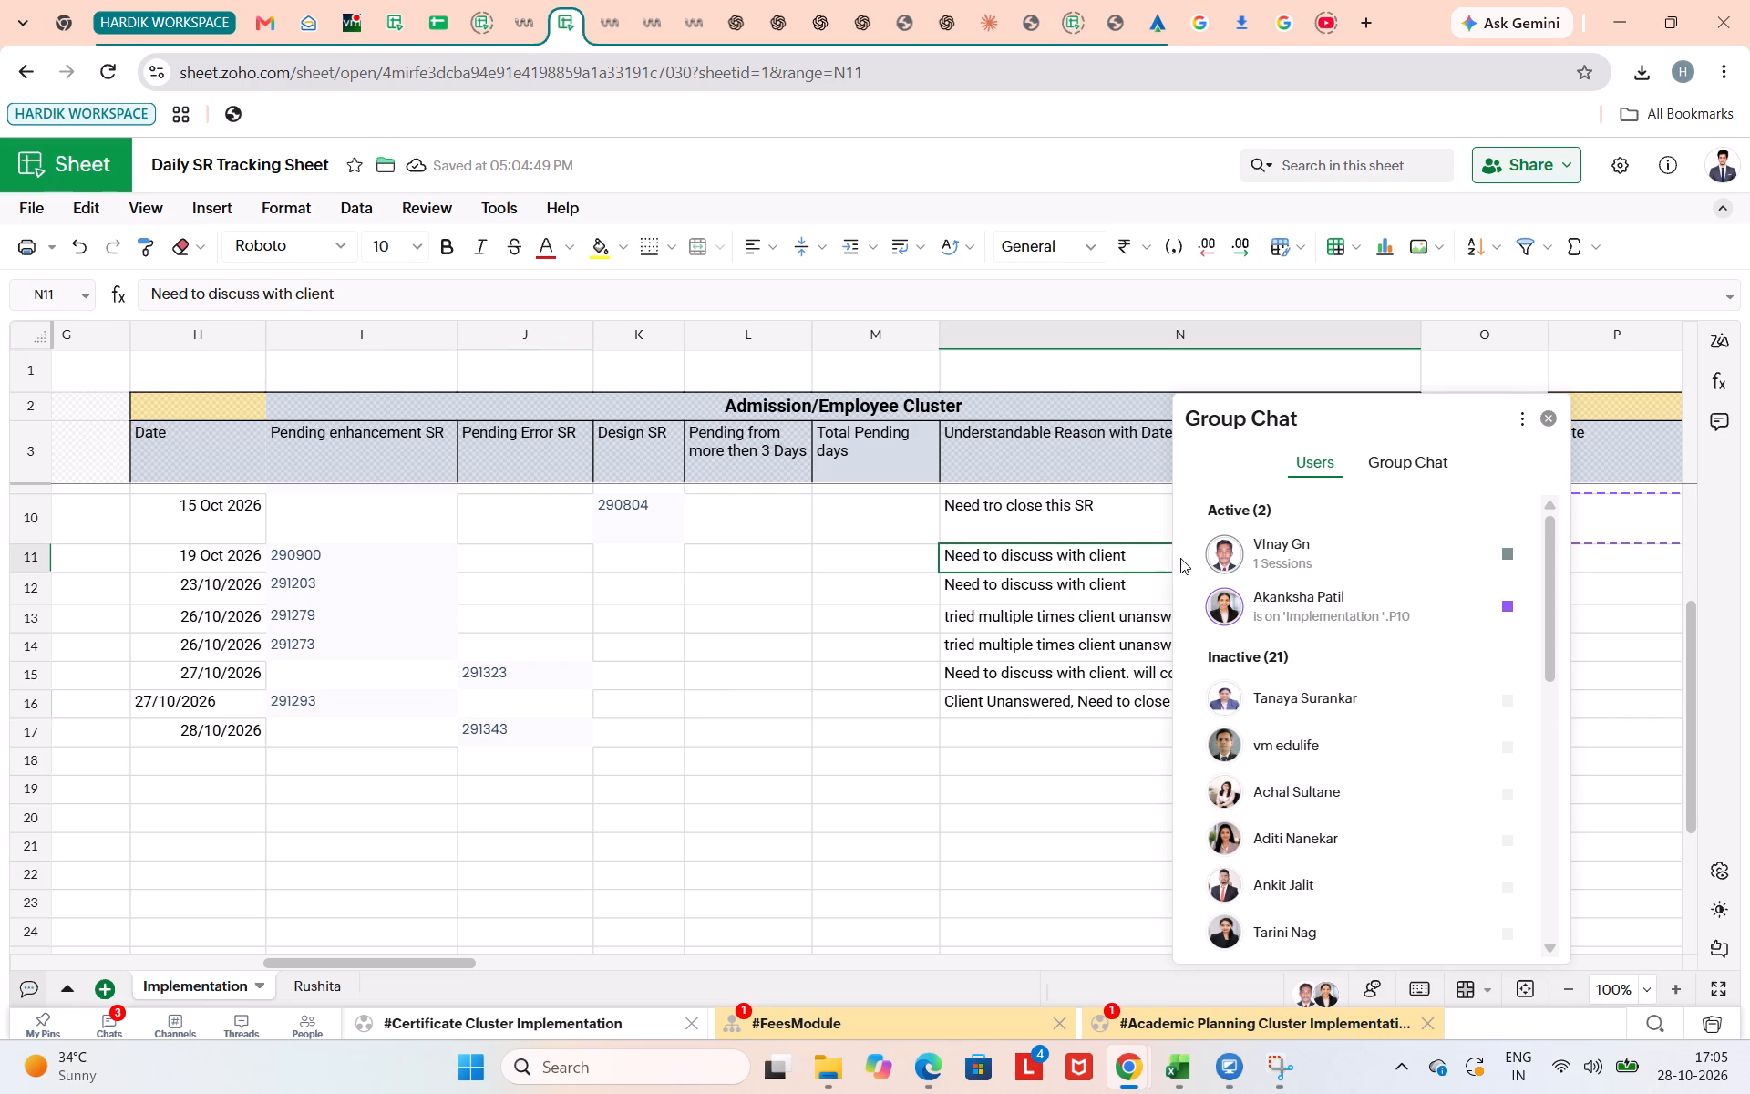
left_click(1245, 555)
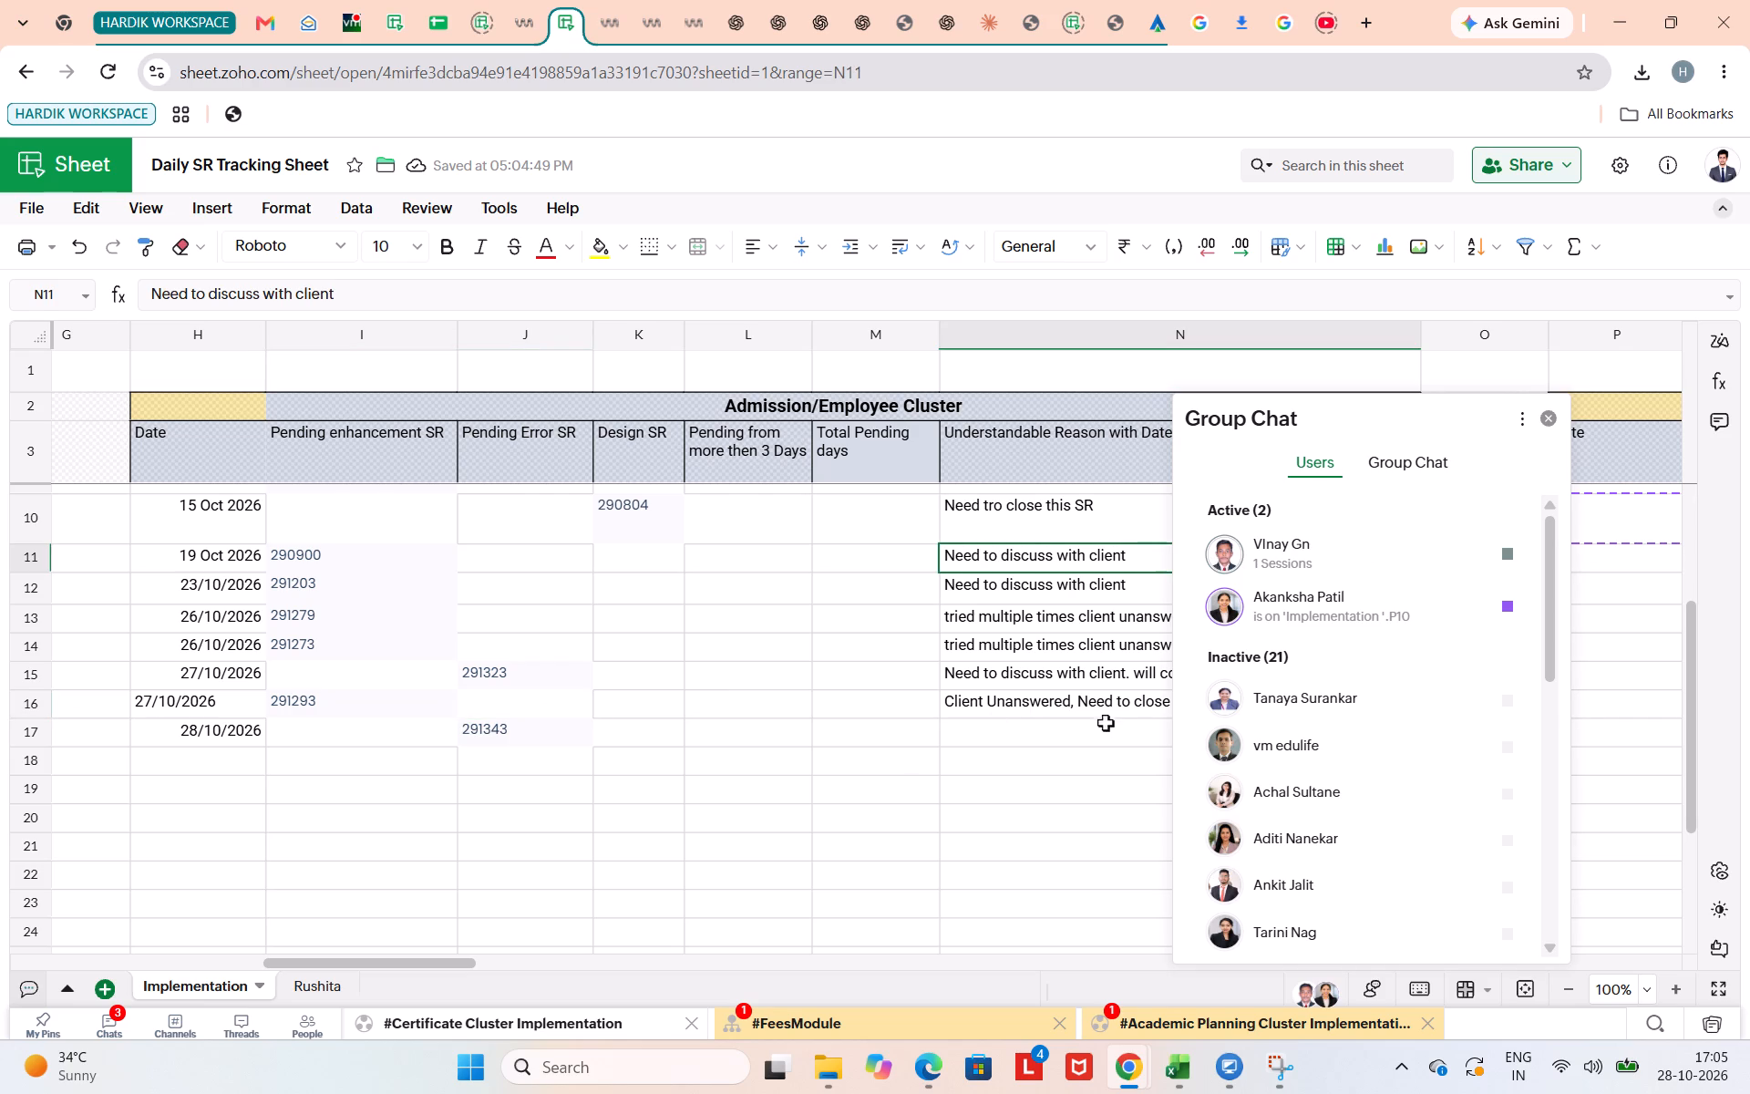
Enter "Need to close this SR" as row 17's Understandable Reason with Dates of Communication.
left_click(1105, 722)
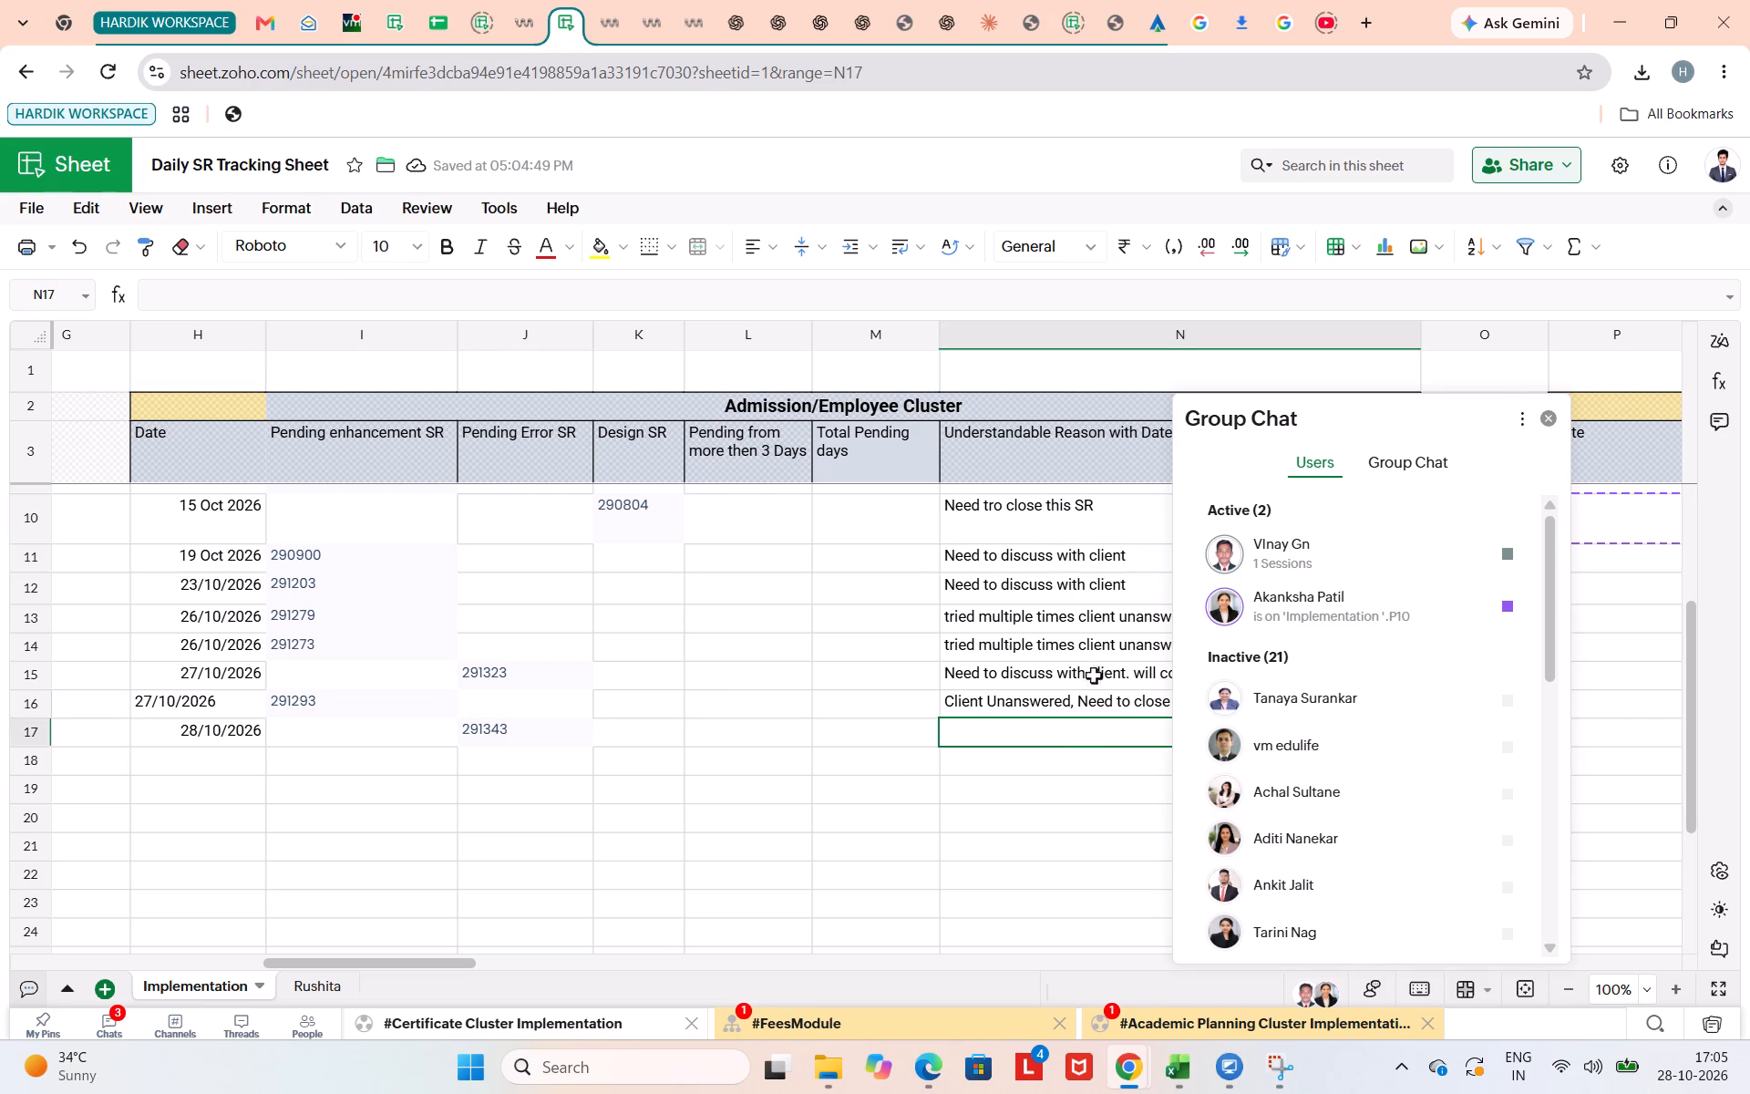
key("shift+n")
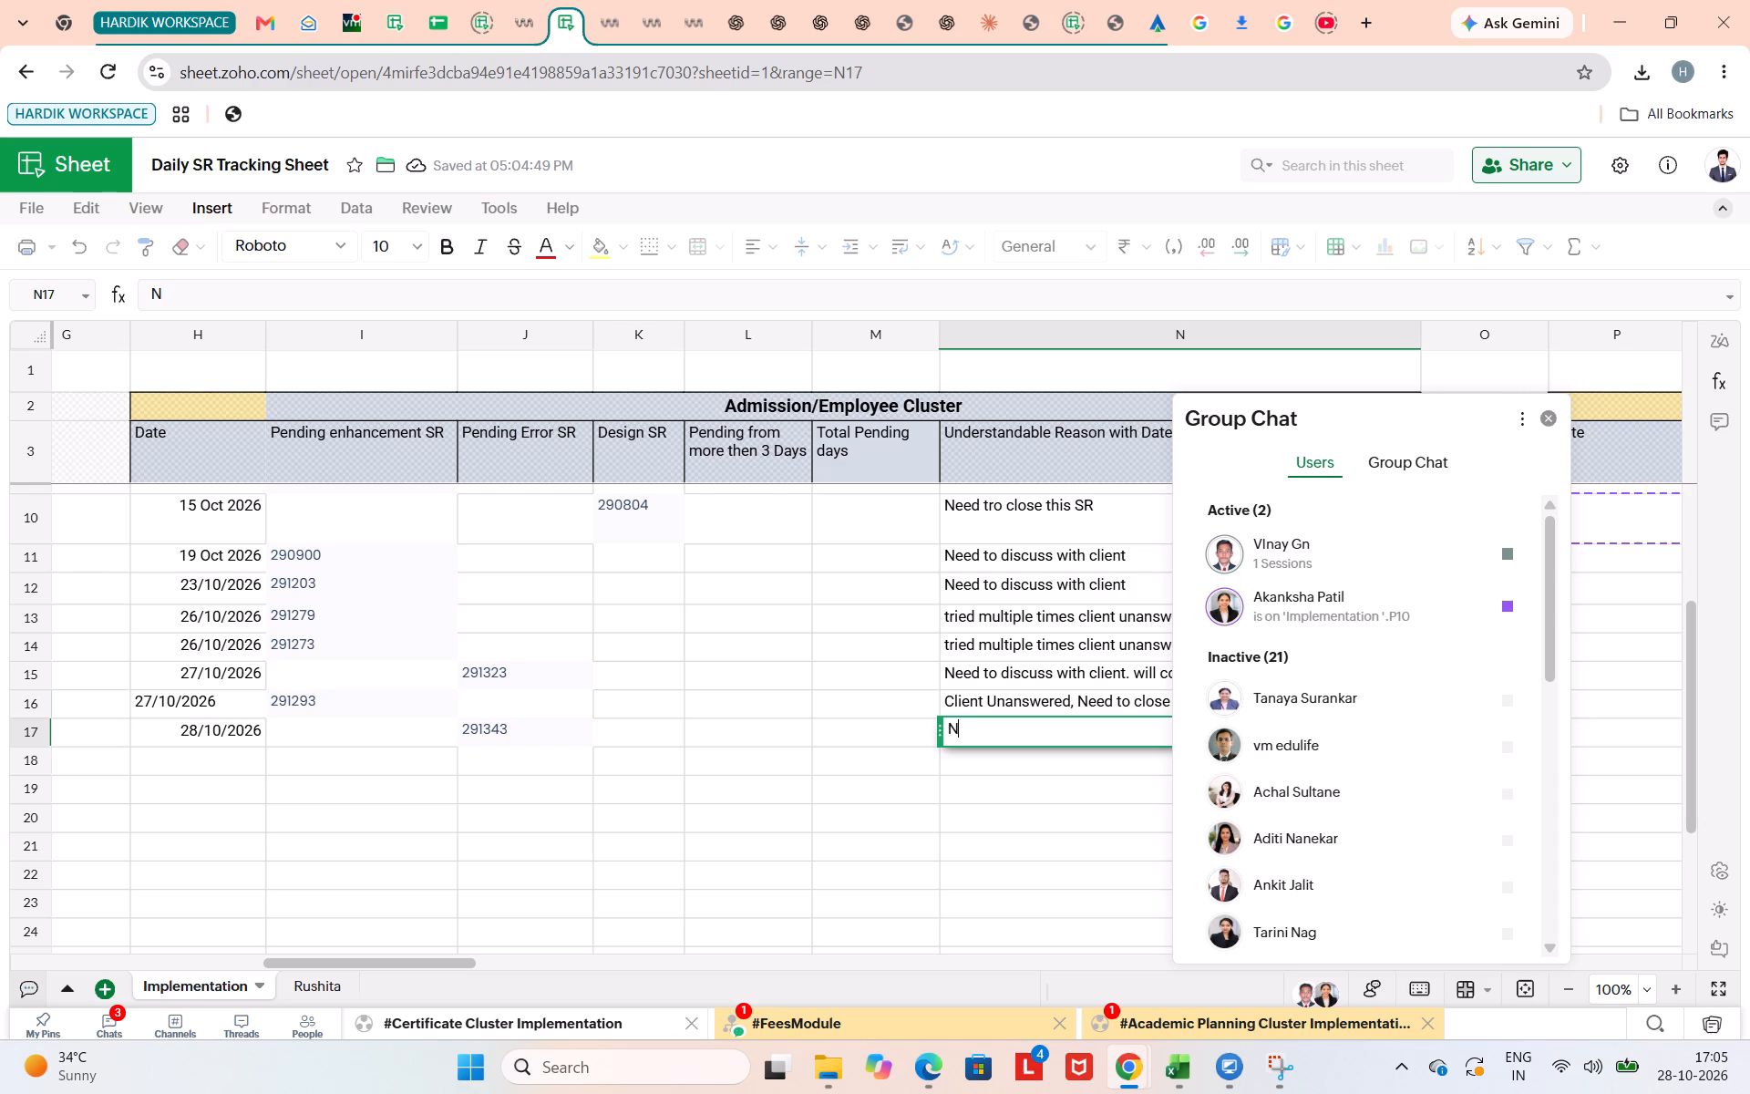
type("eed to close this SR")
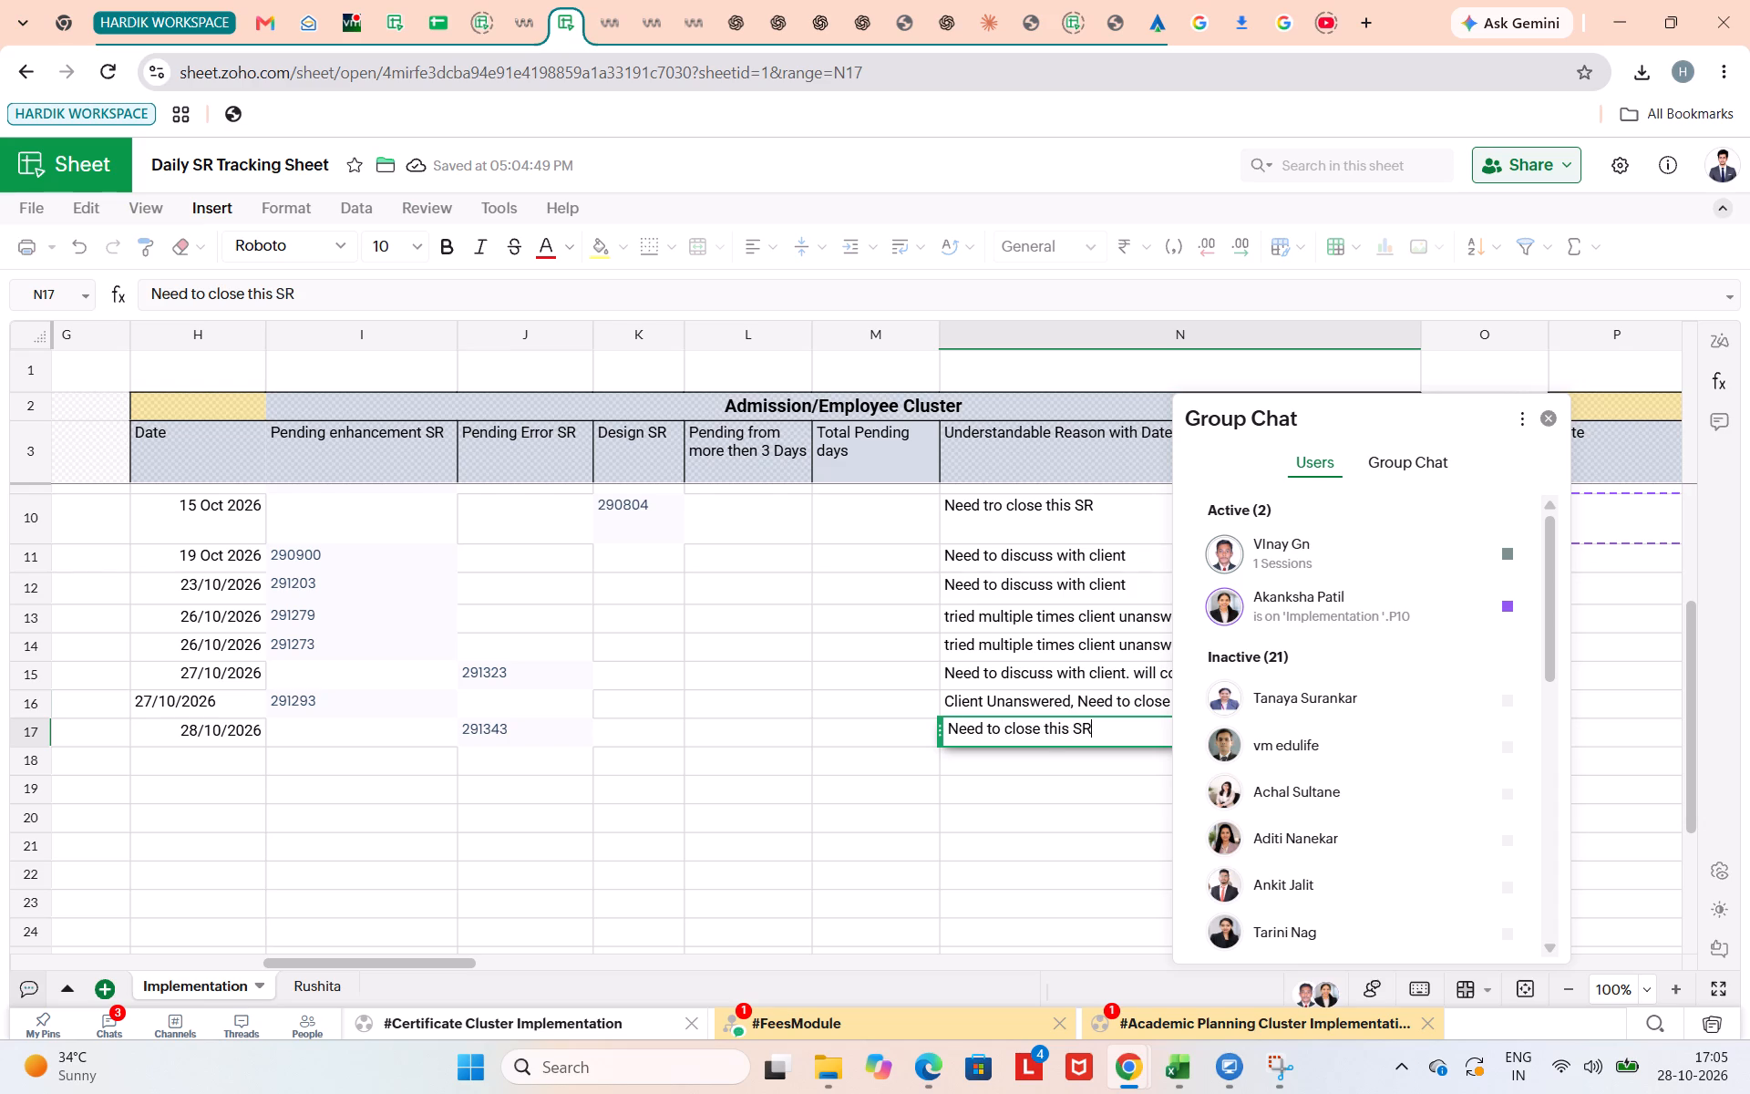
Correct the typo in row 10's reason so it reads "Need to close this SR".
left_click(1007, 514)
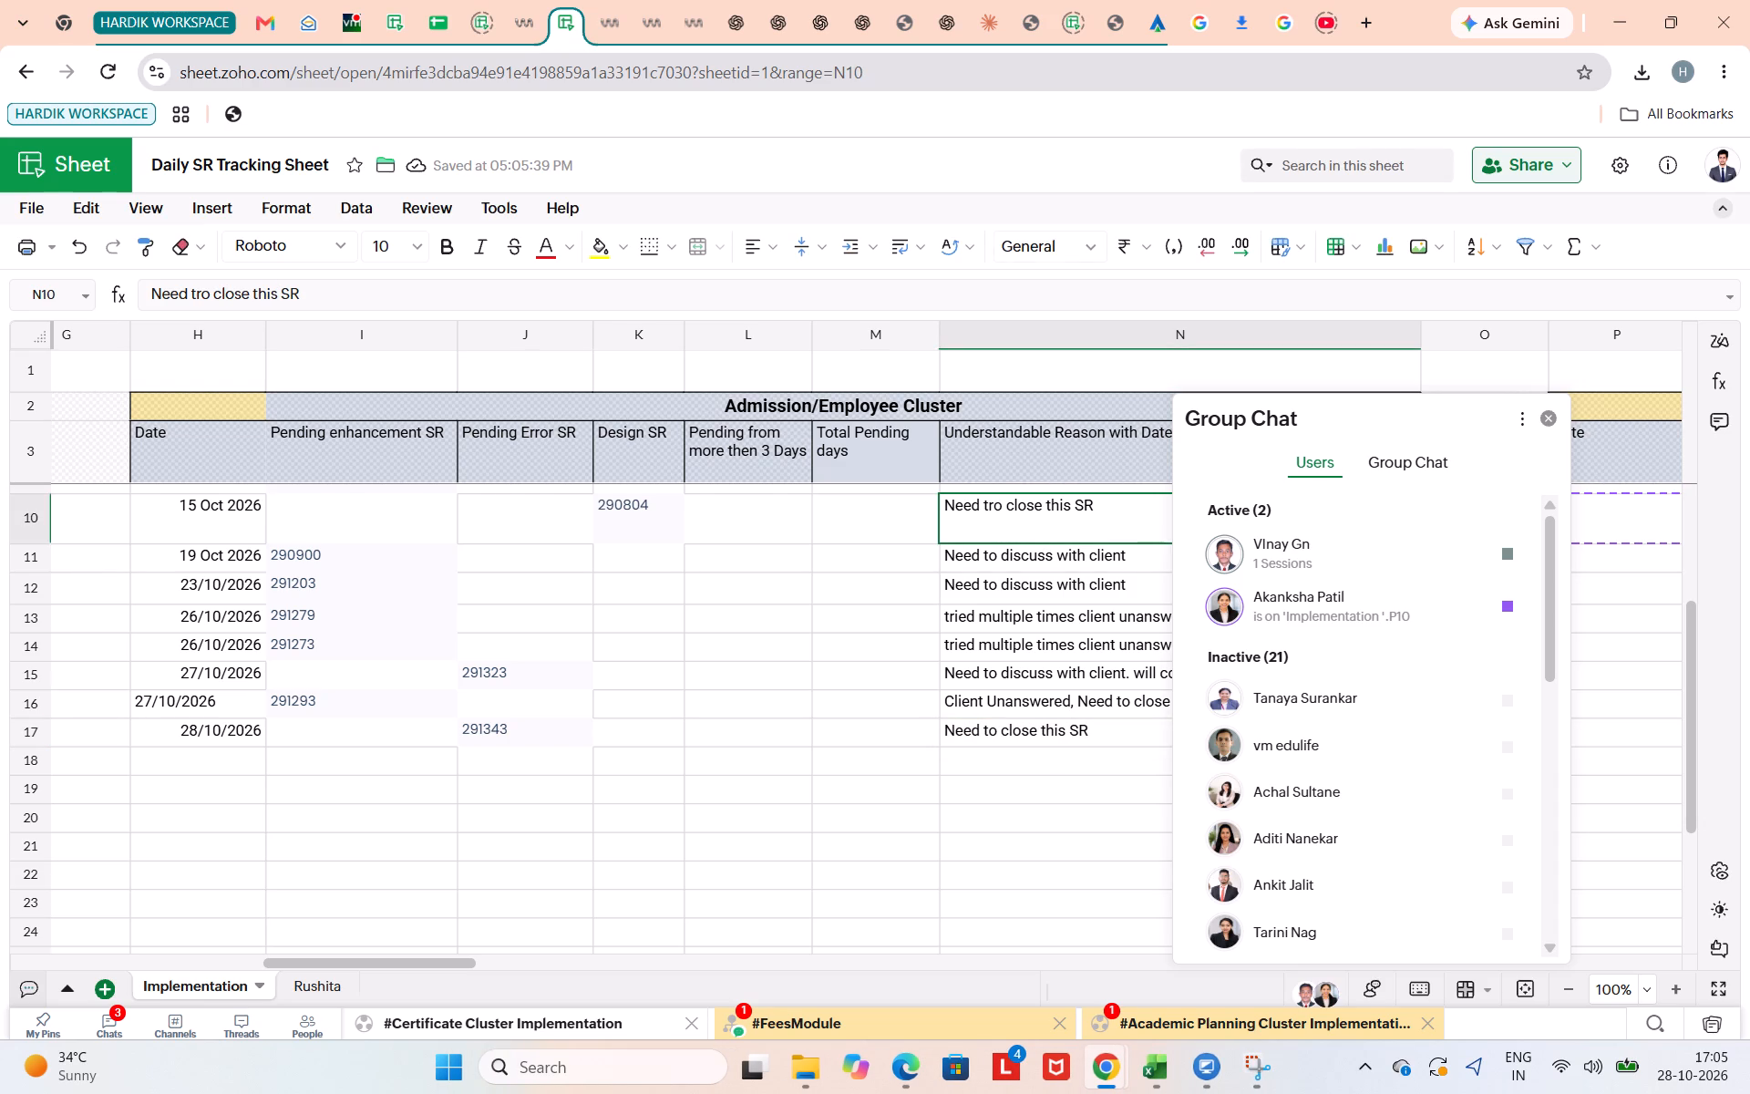
left_click(201, 288)
key("BackSpace")
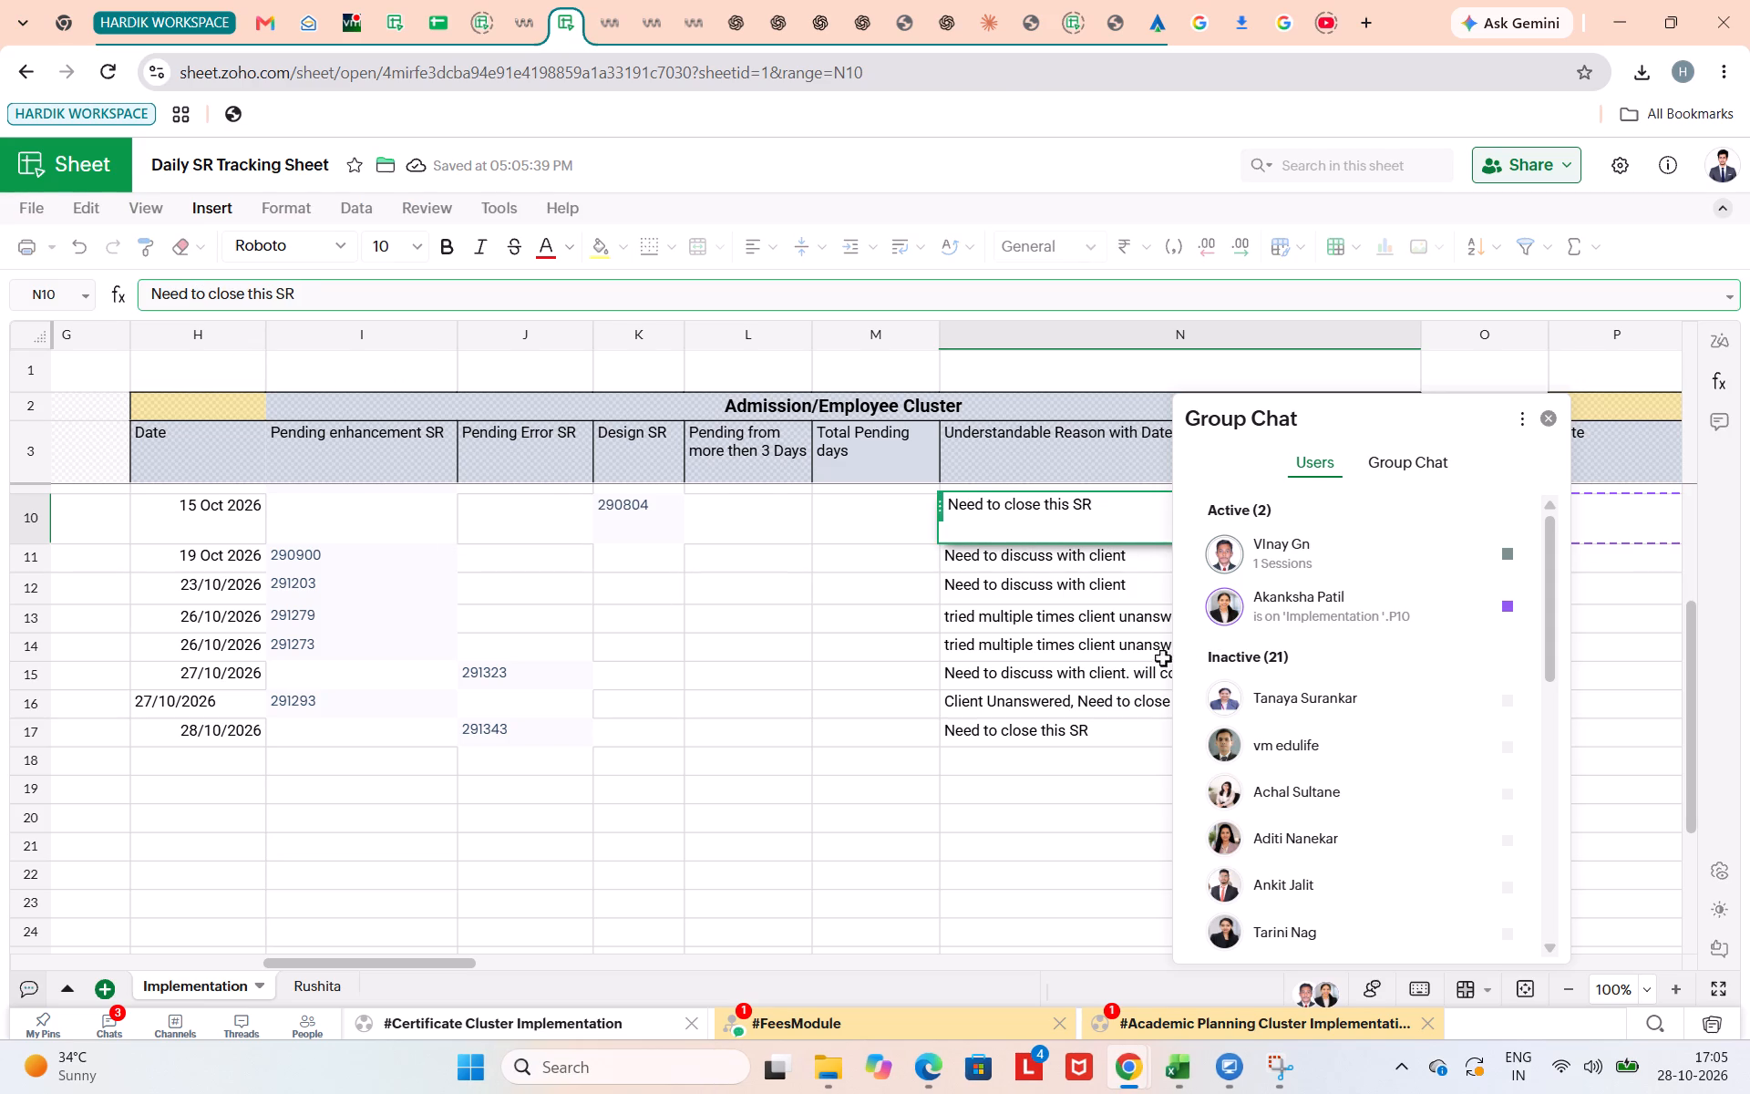
left_click(1096, 692)
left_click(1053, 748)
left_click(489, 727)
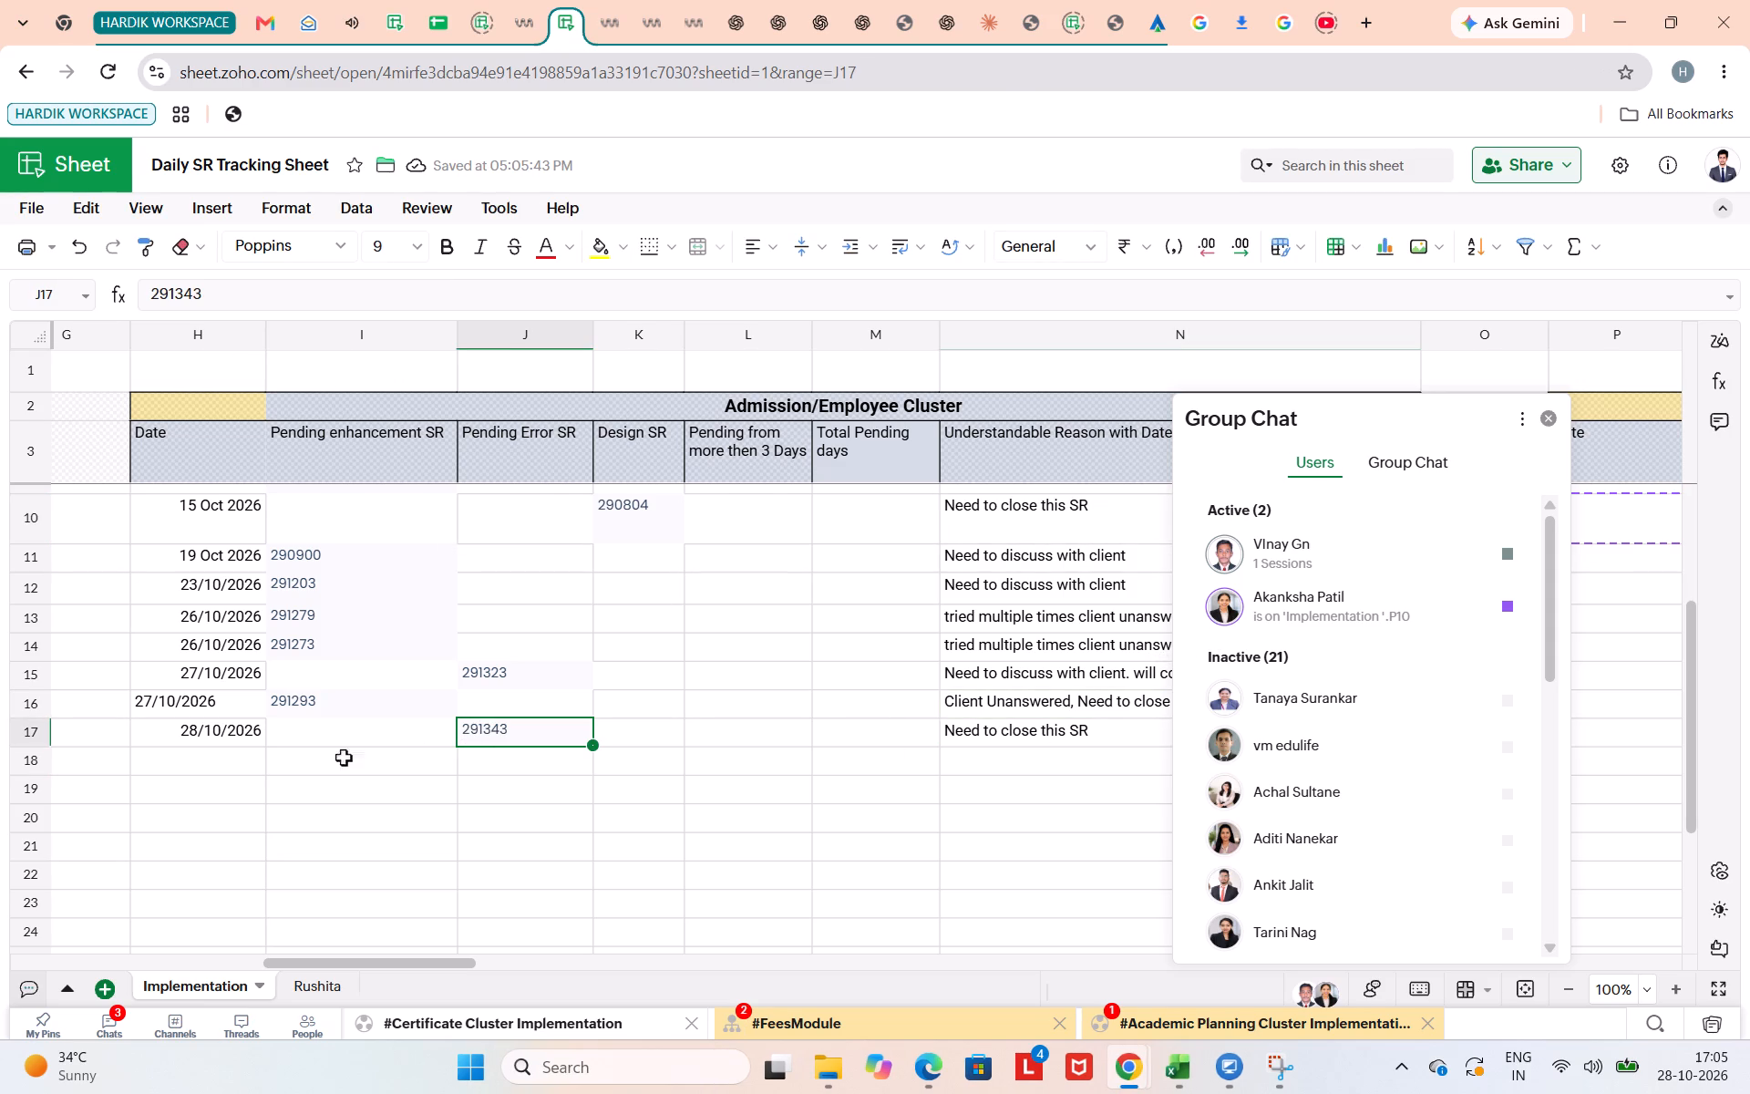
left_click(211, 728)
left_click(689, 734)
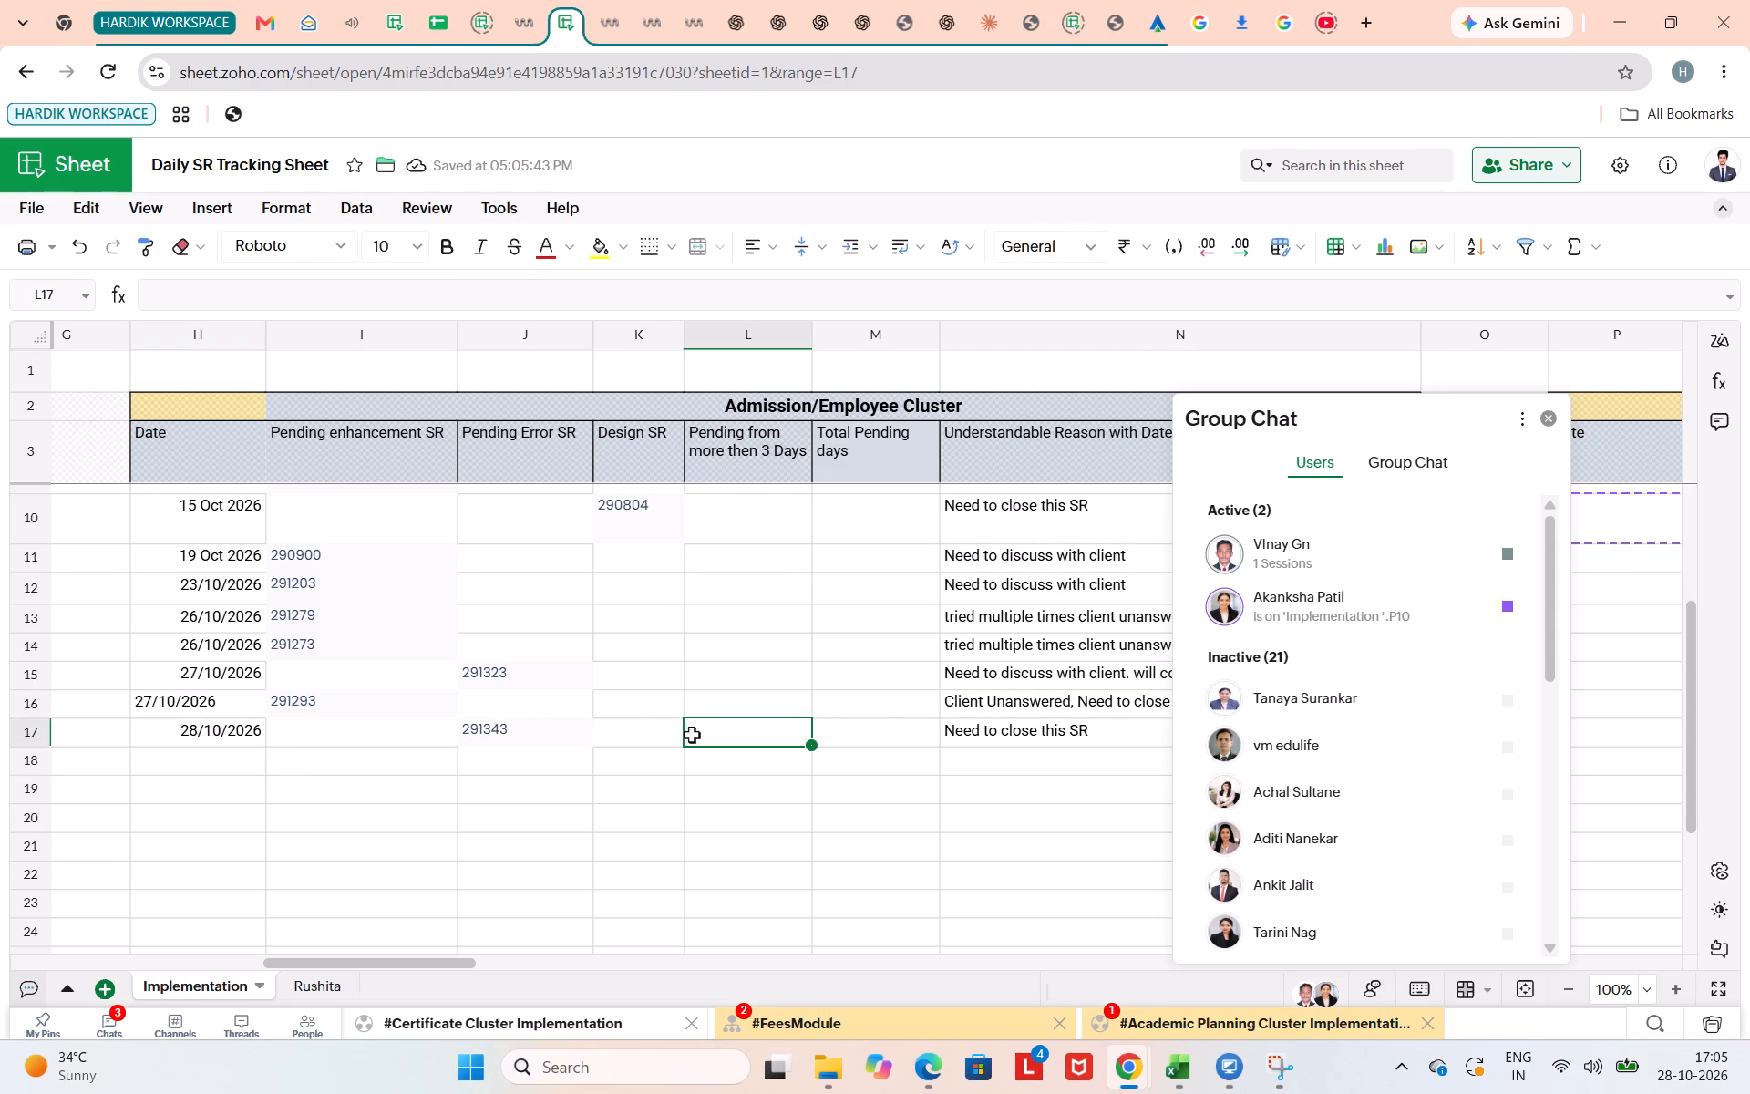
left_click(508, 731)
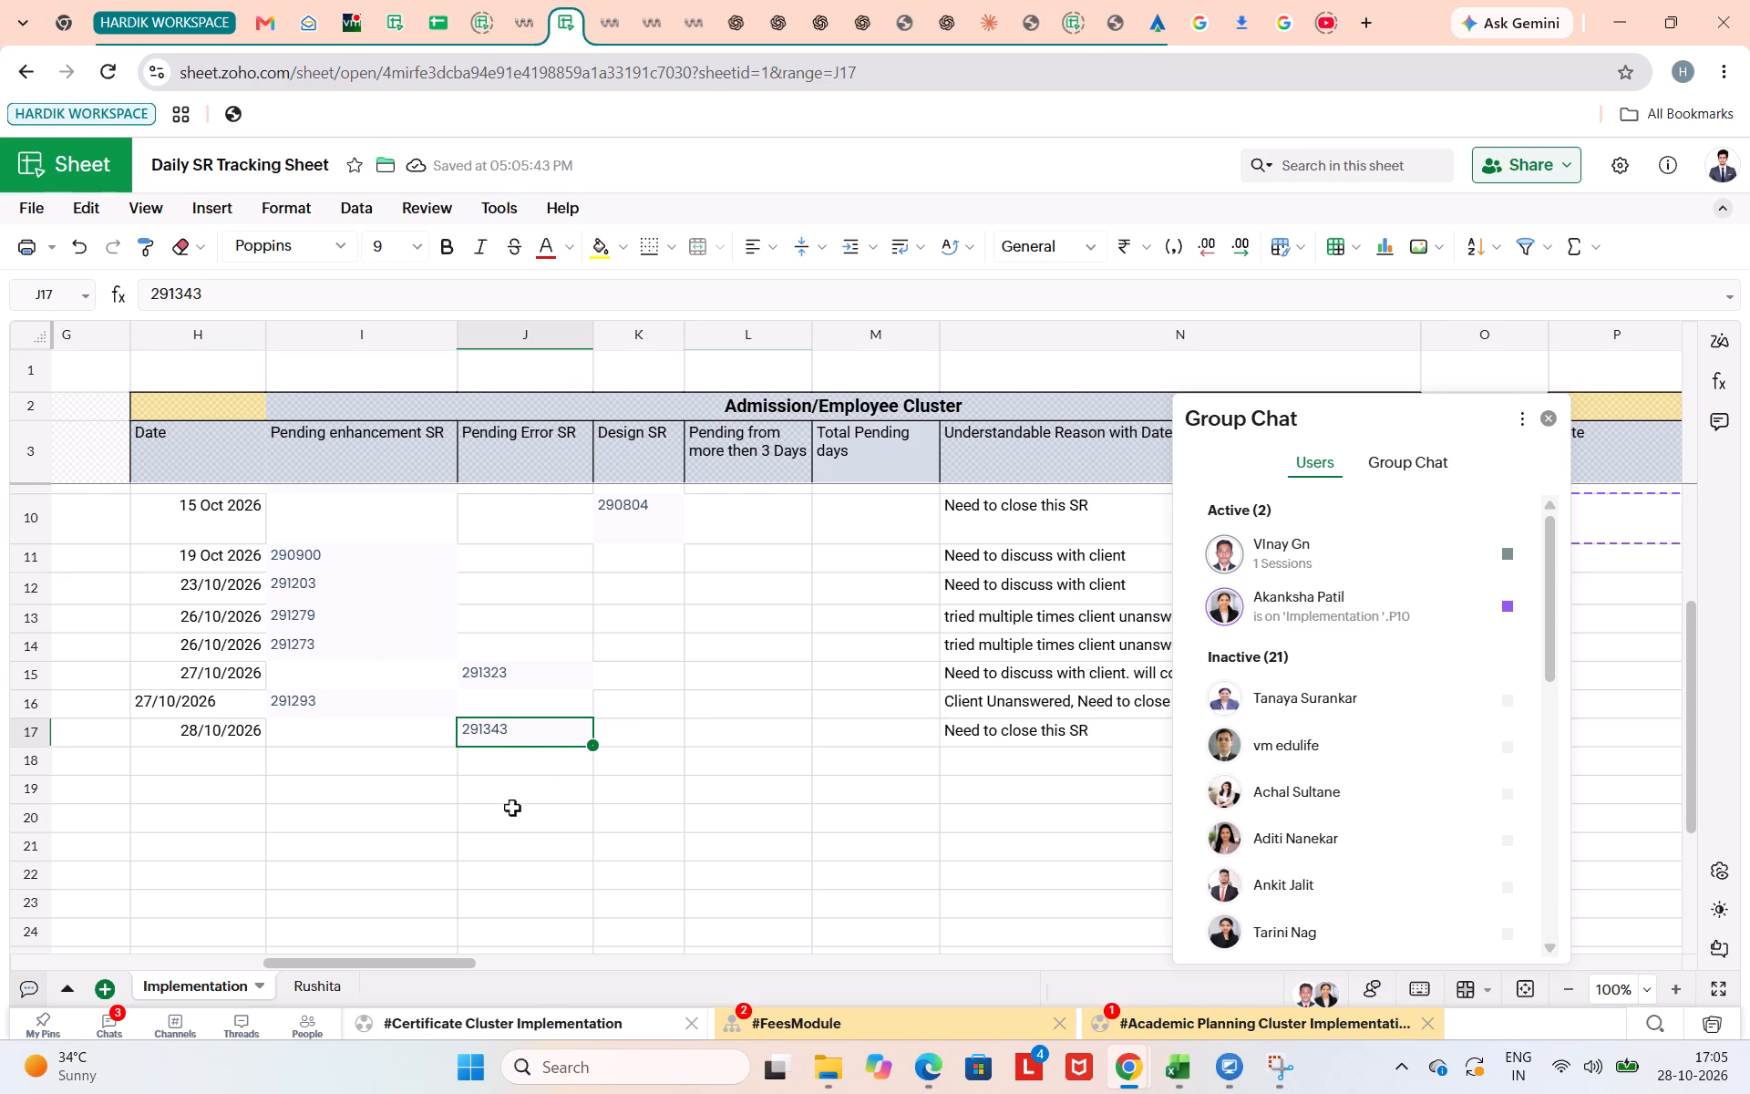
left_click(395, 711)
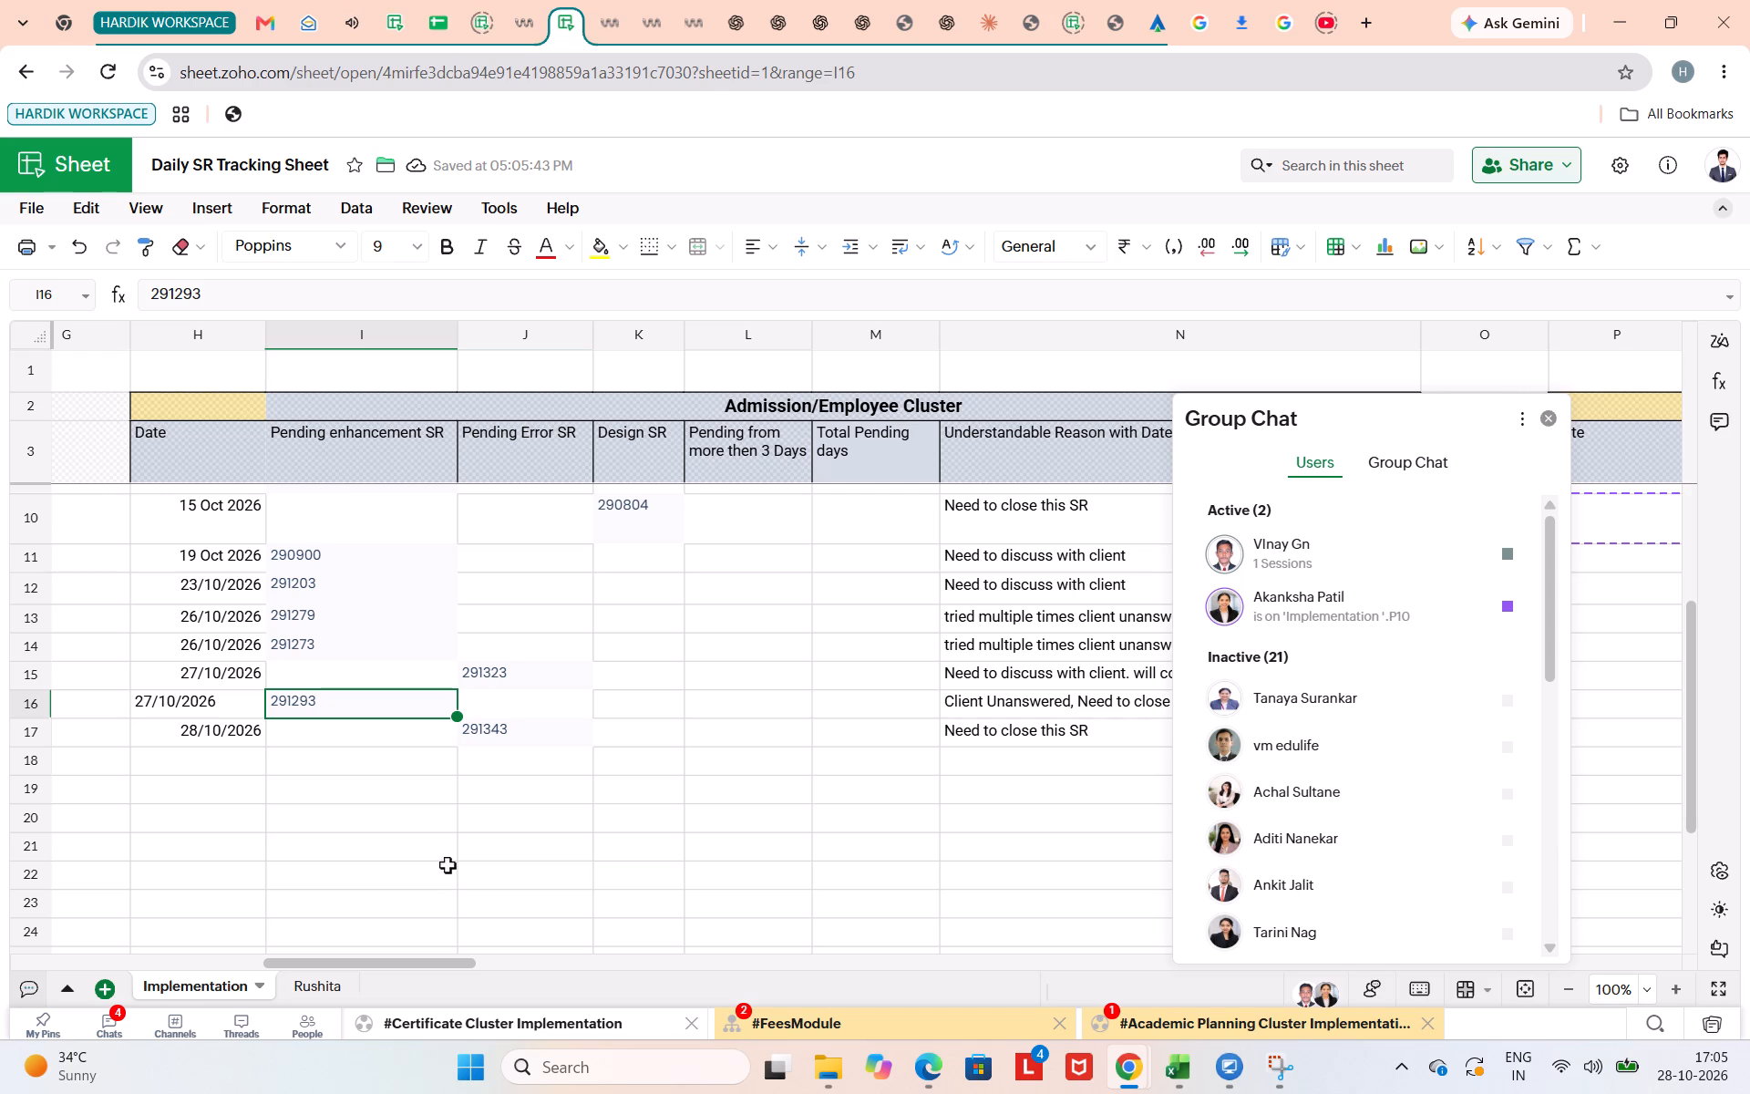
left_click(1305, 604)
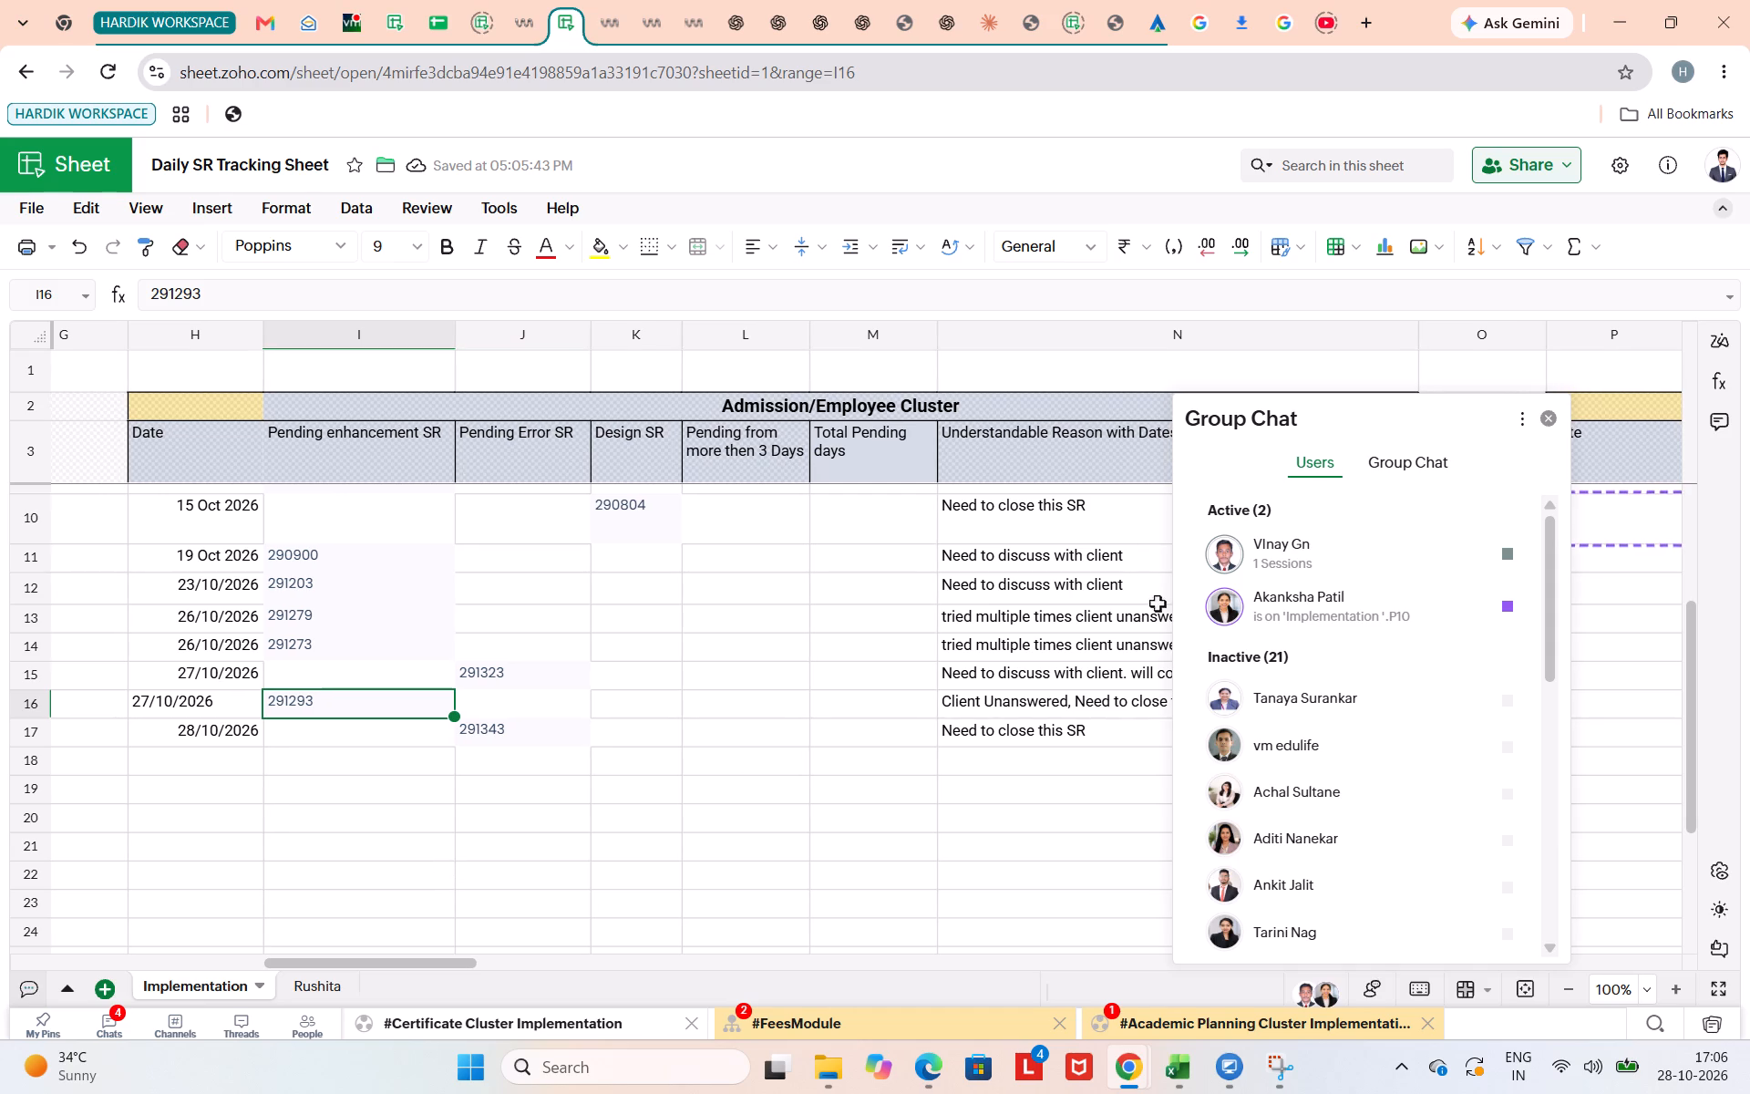
Check the active users list against the Fees Cluster columns where a colleague is working, and close the list.
left_click(1204, 562)
left_click(1218, 562)
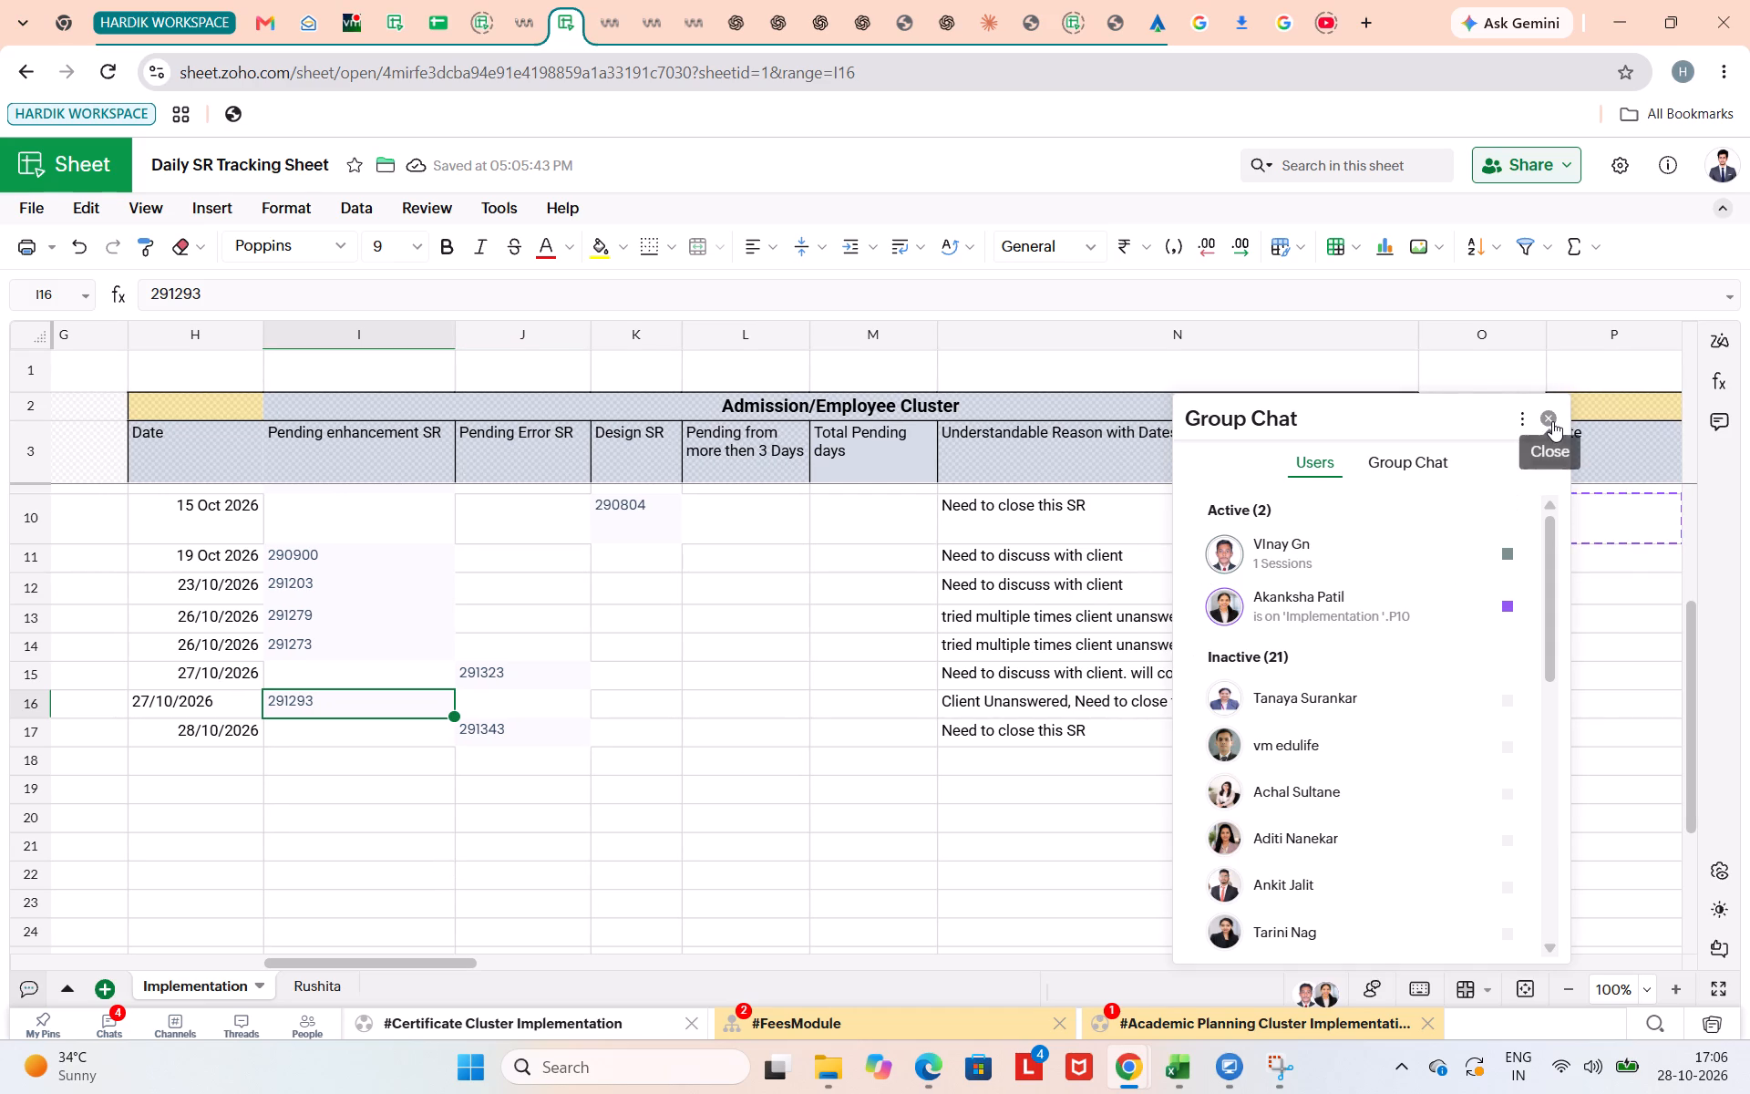
left_click(1552, 421)
left_click_drag(447, 966, 530, 965)
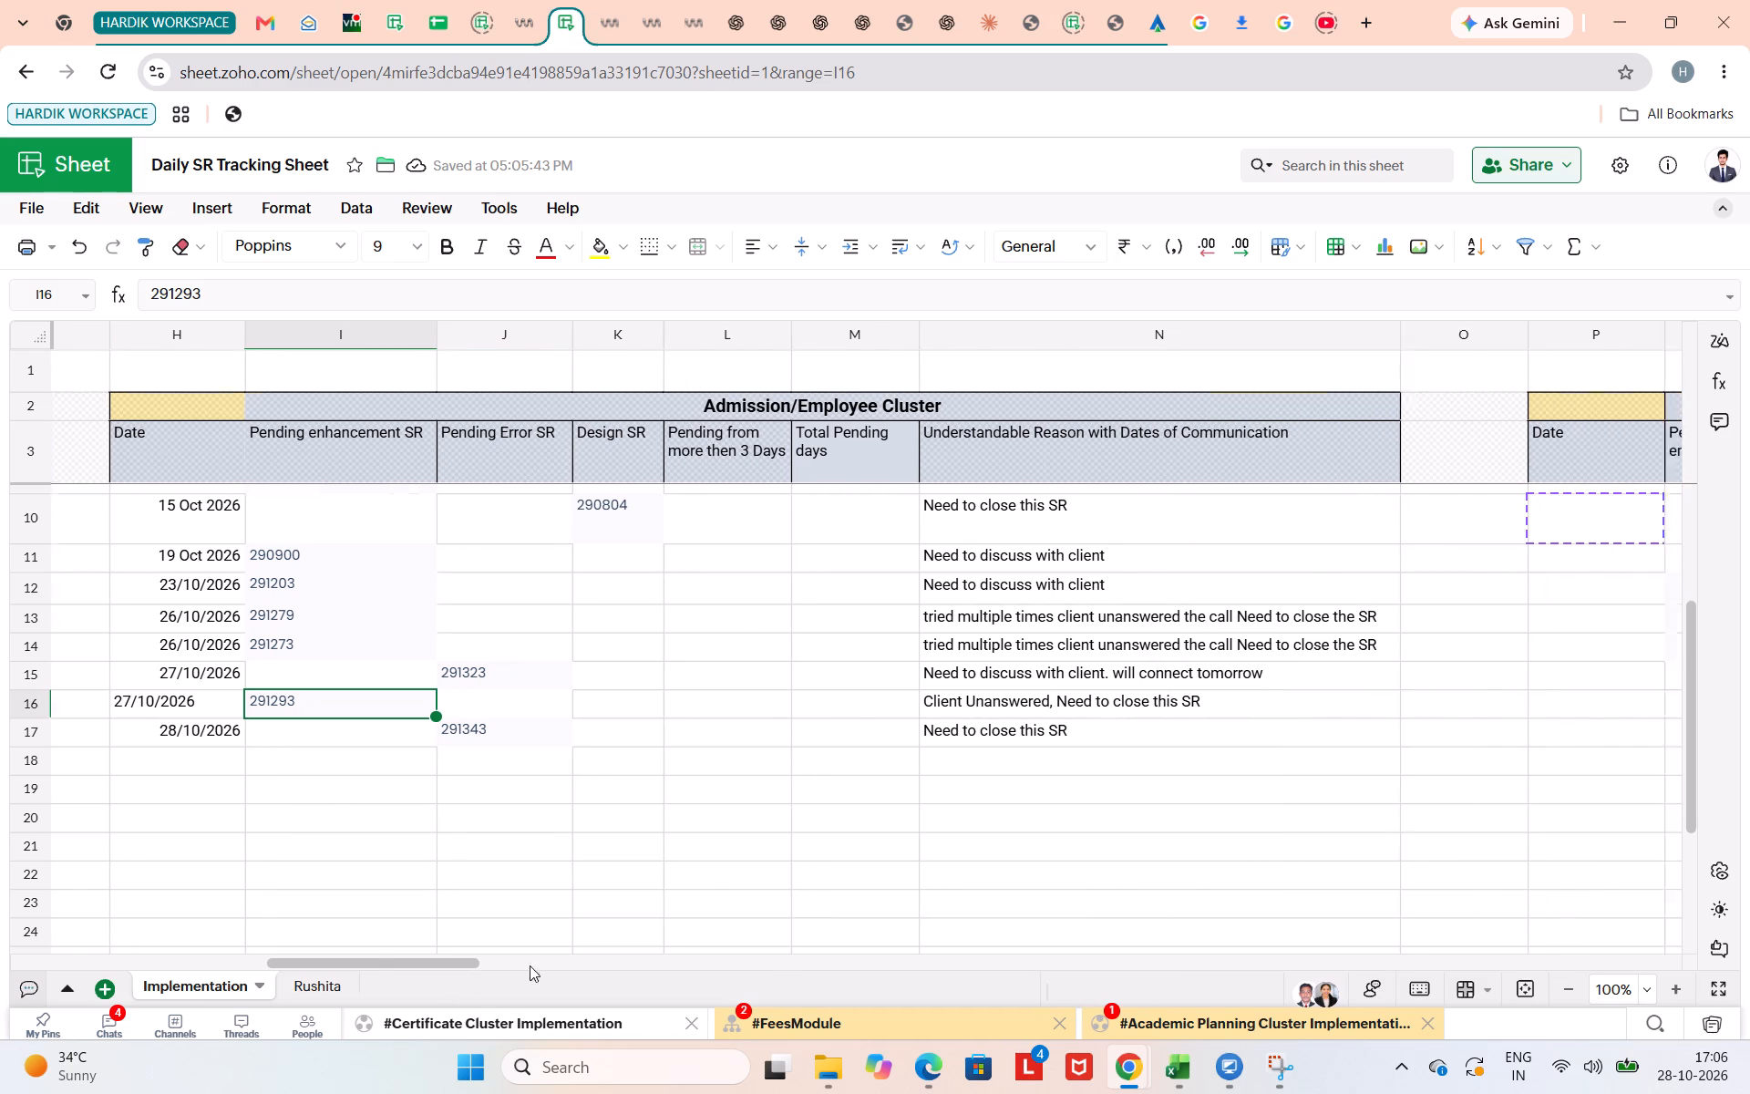
left_click_drag(530, 965, 546, 965)
left_click(1300, 988)
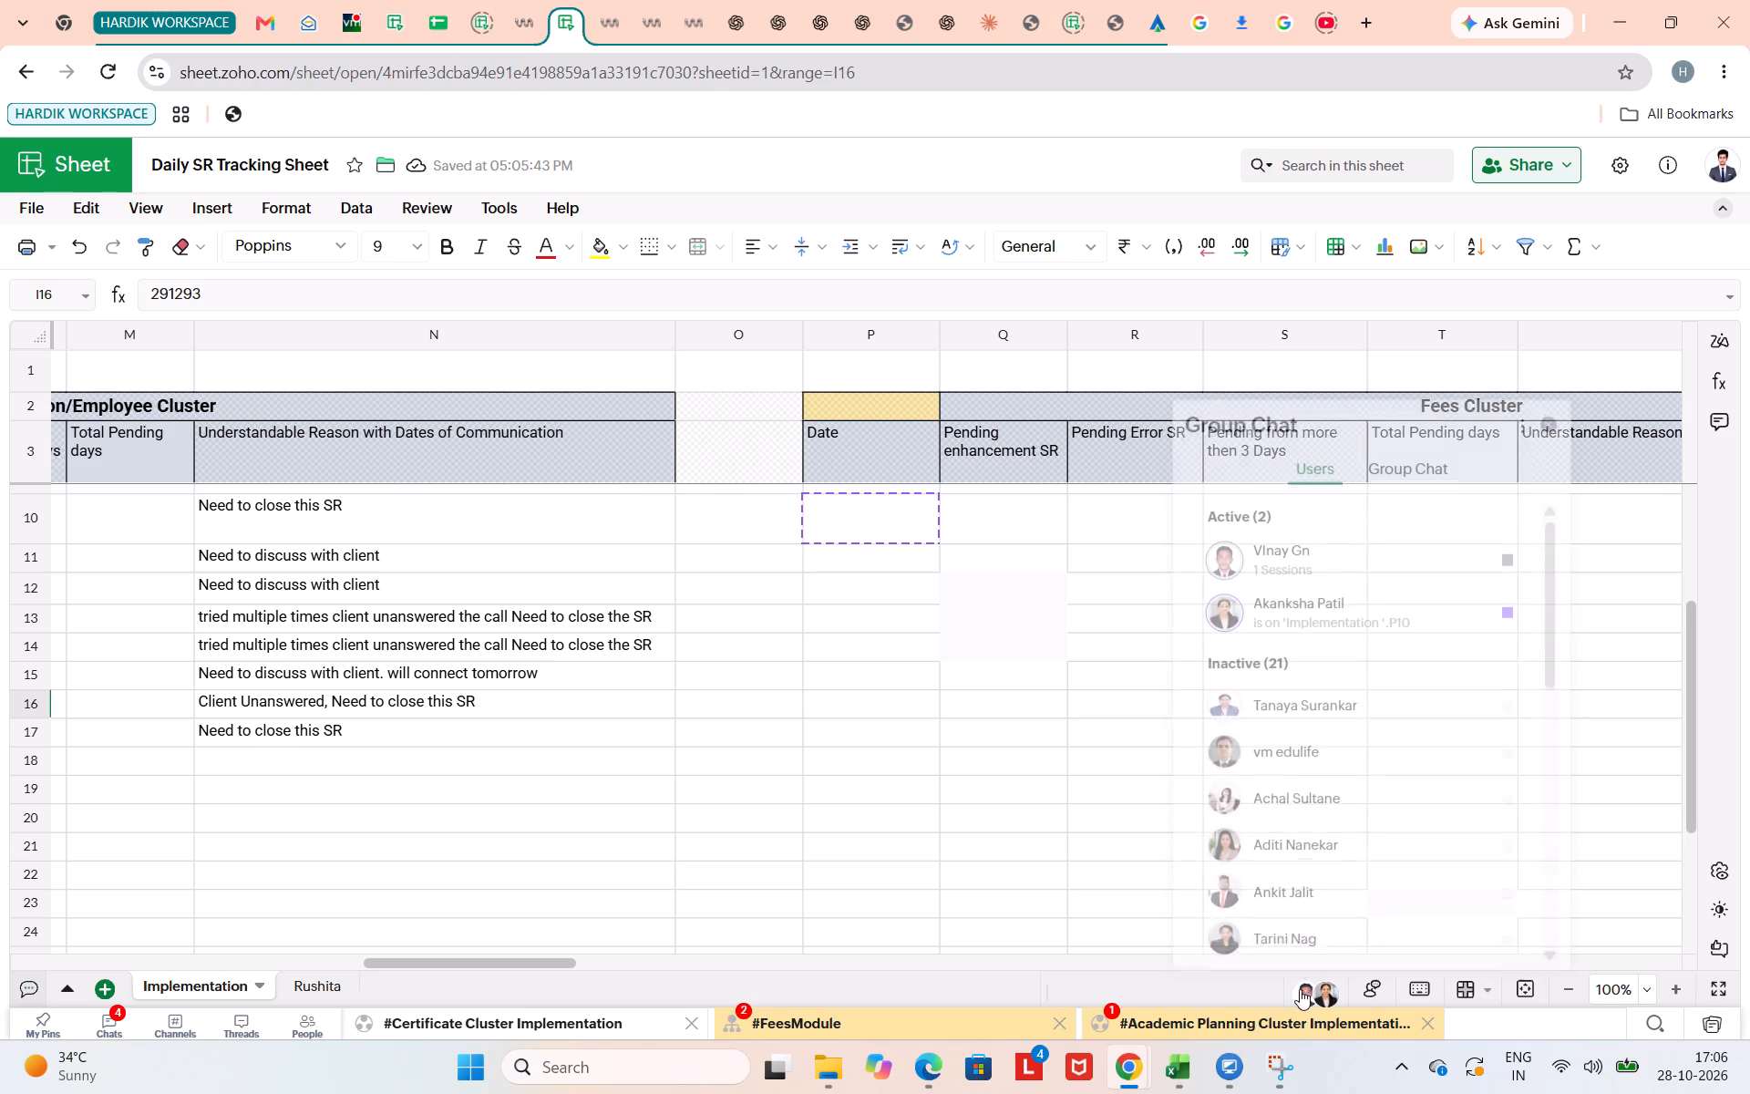
left_click(1555, 418)
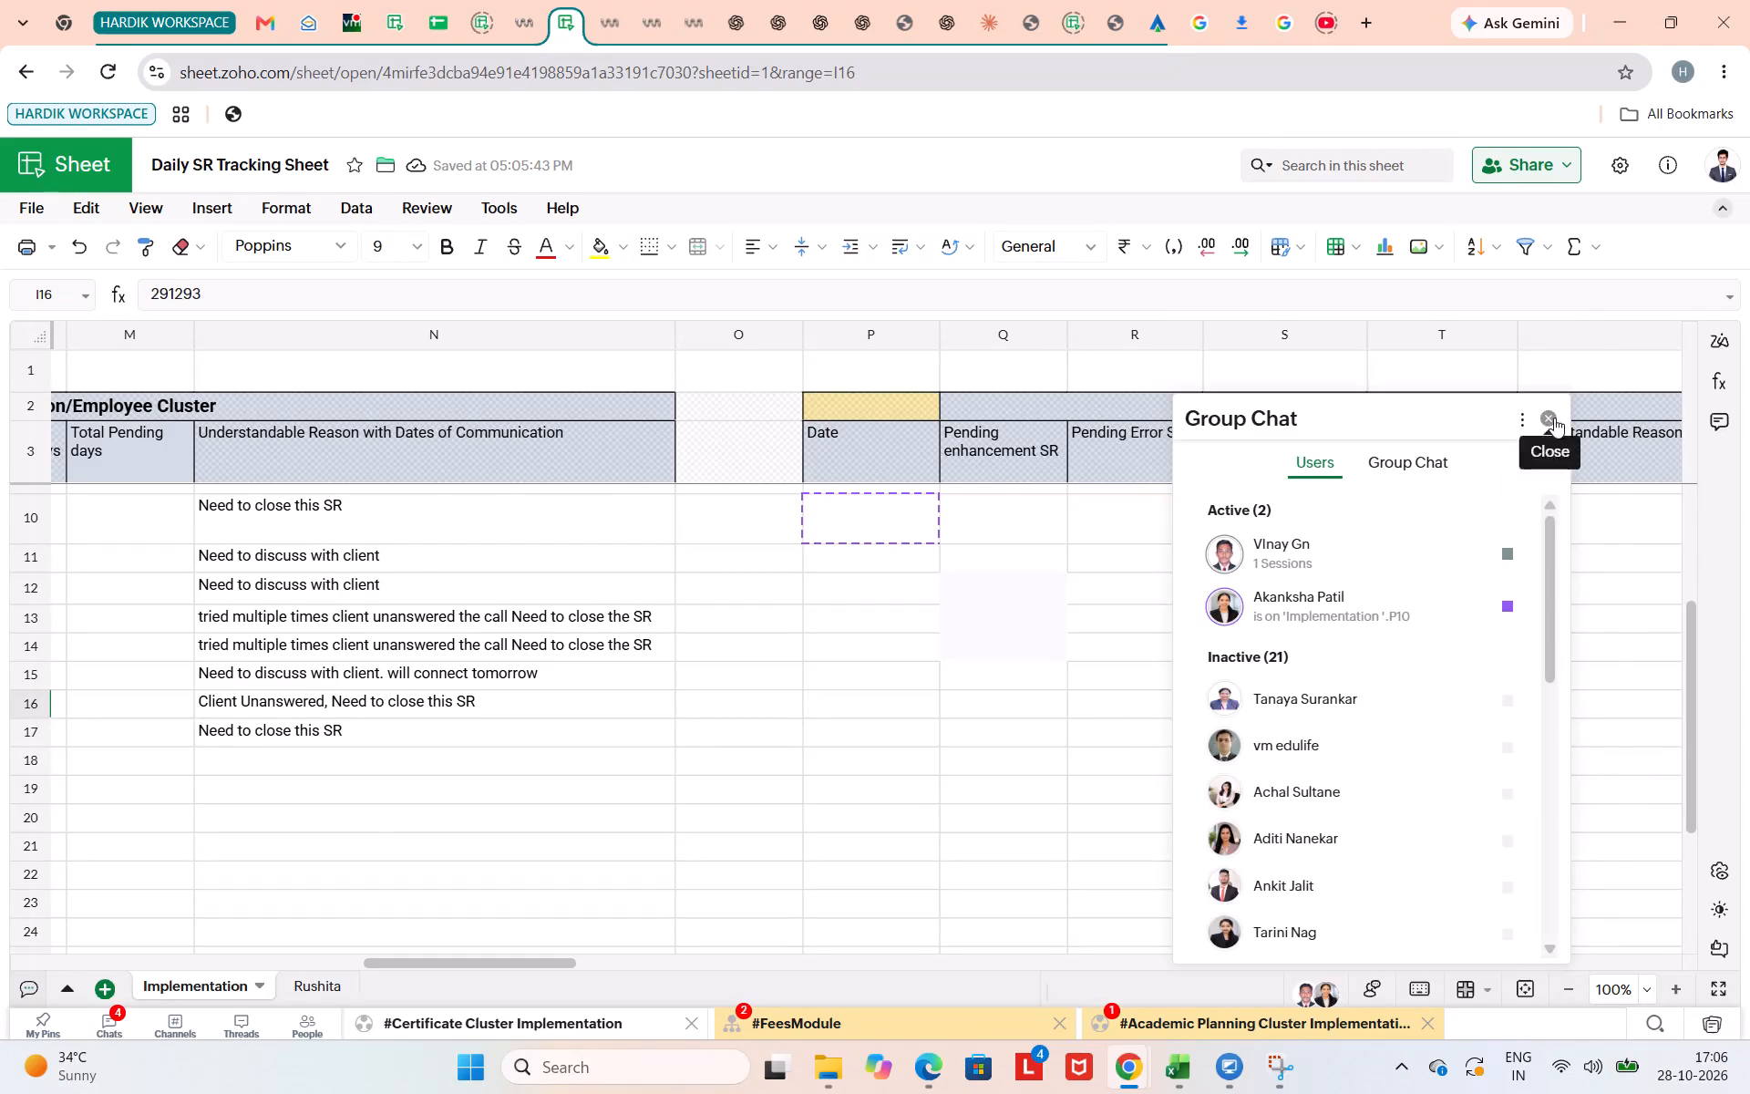
Review the pending SR entries, dates and reasons across the Academic Planning and Admission/Employee Clusters.
left_click_drag(458, 962, 254, 931)
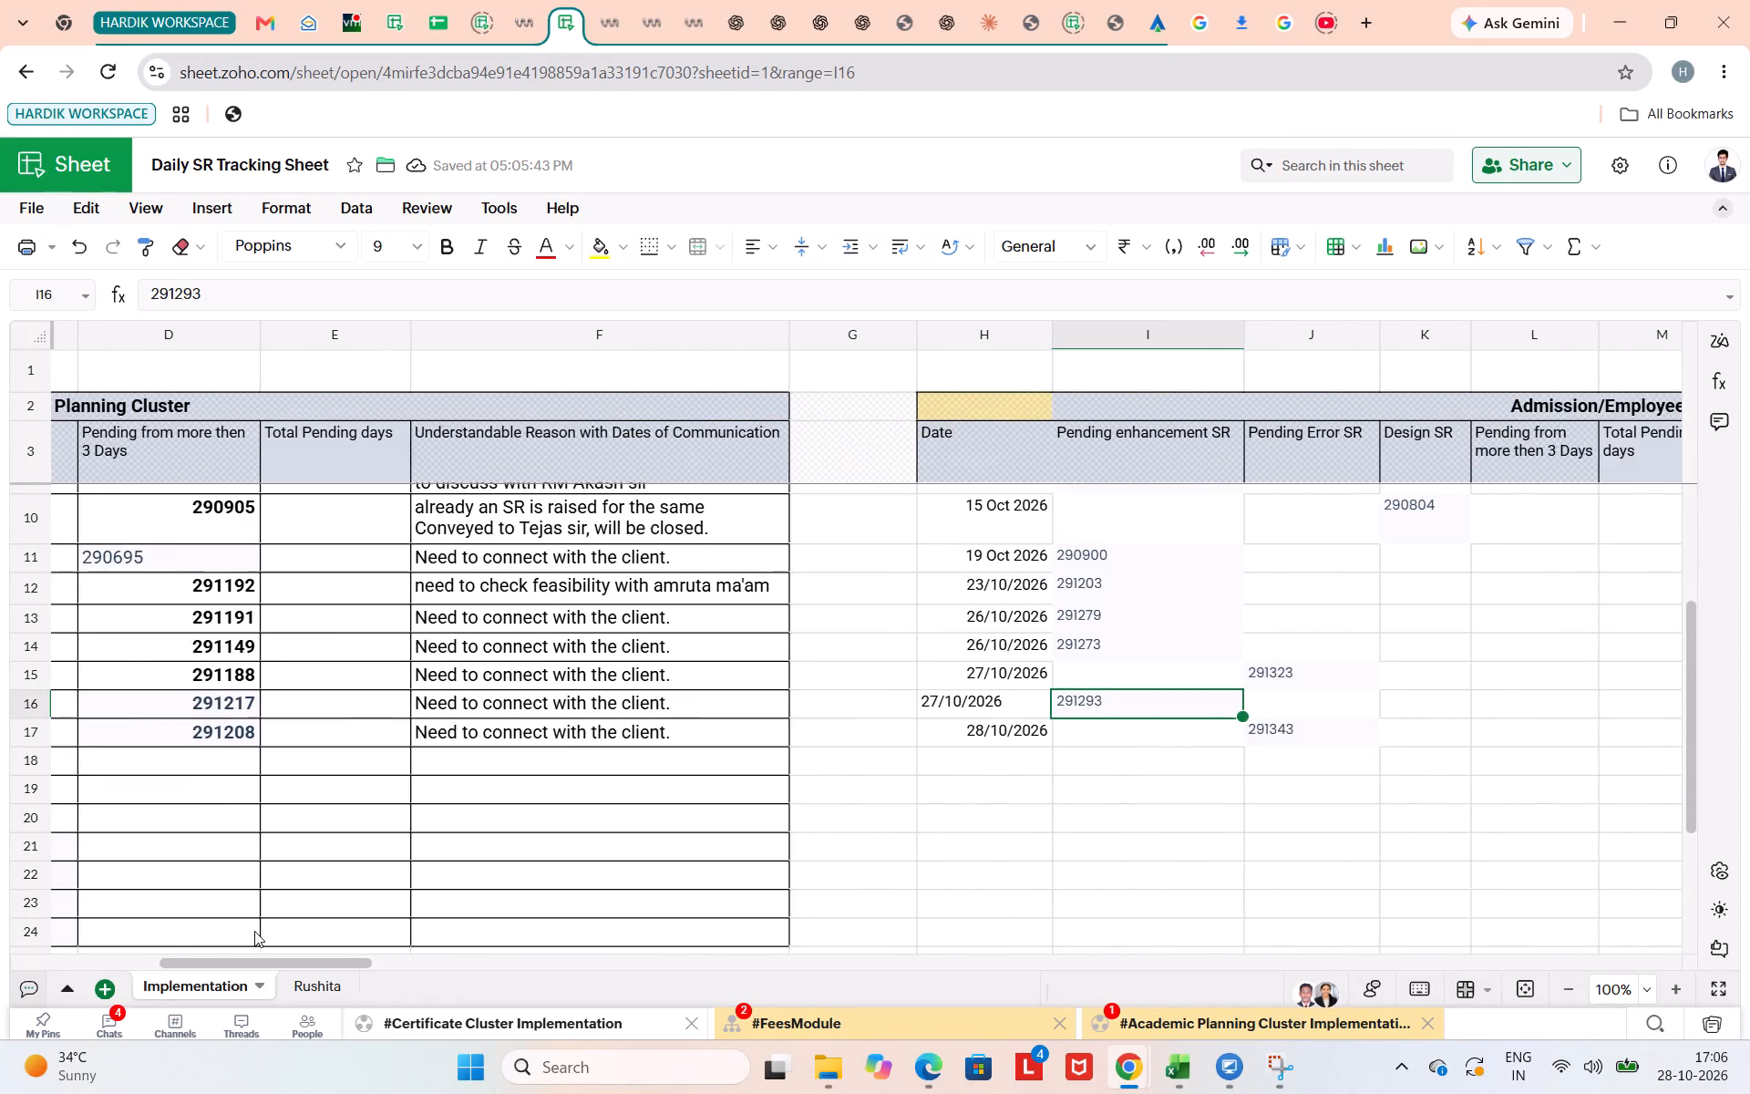
left_click_drag(254, 931, 136, 918)
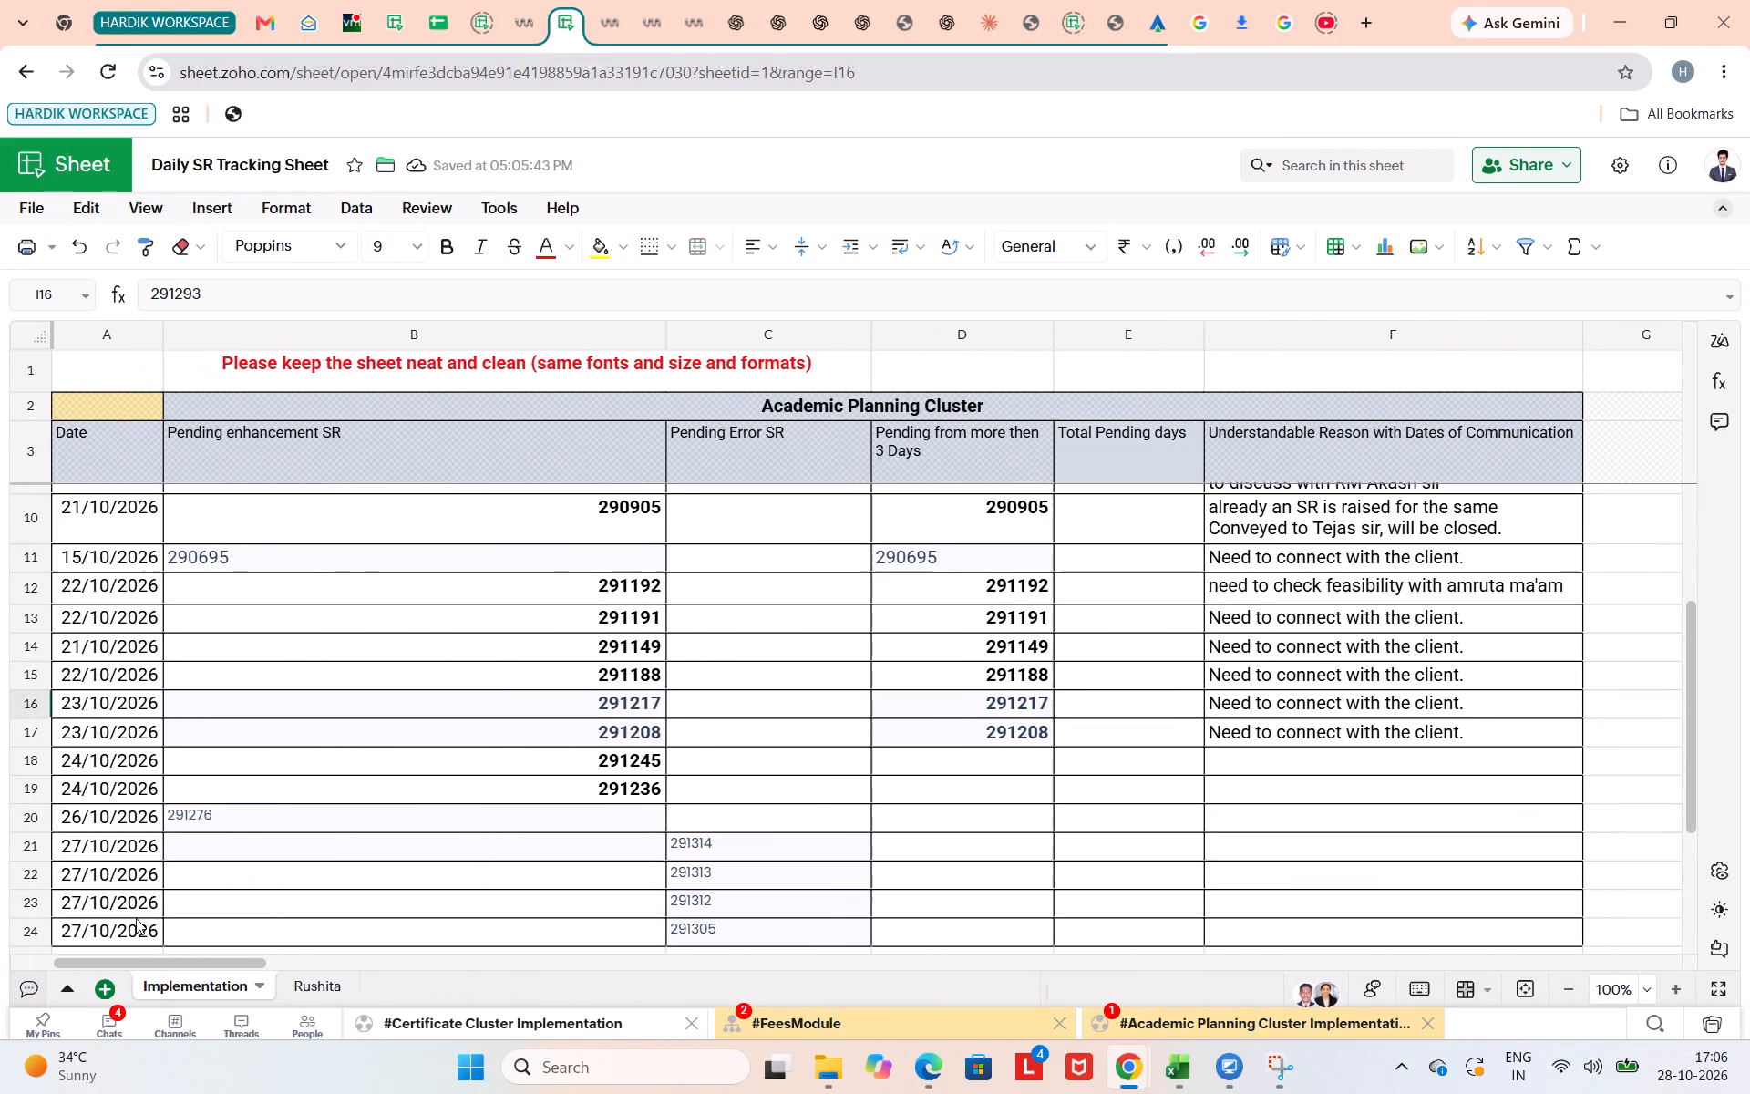
left_click_drag(136, 918, 247, 951)
left_click_drag(262, 955, 401, 989)
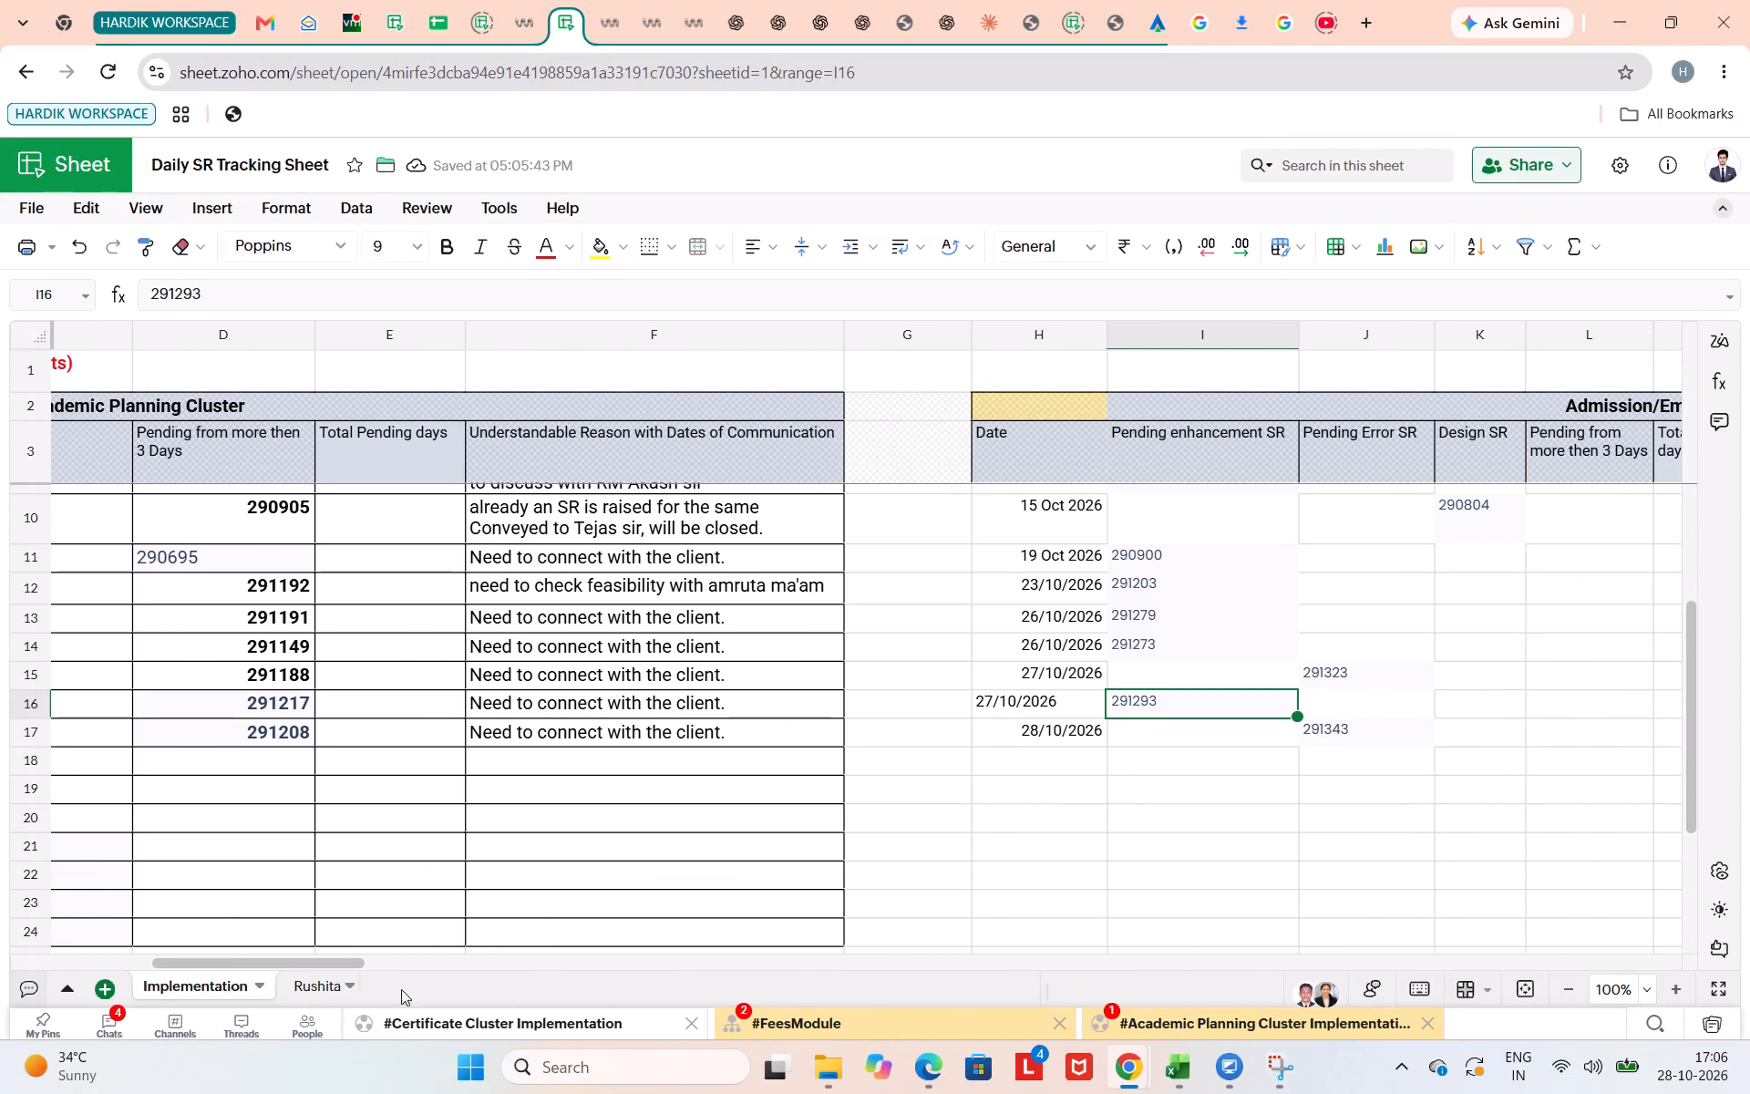
left_click_drag(401, 989, 413, 991)
left_click_drag(338, 964, 463, 973)
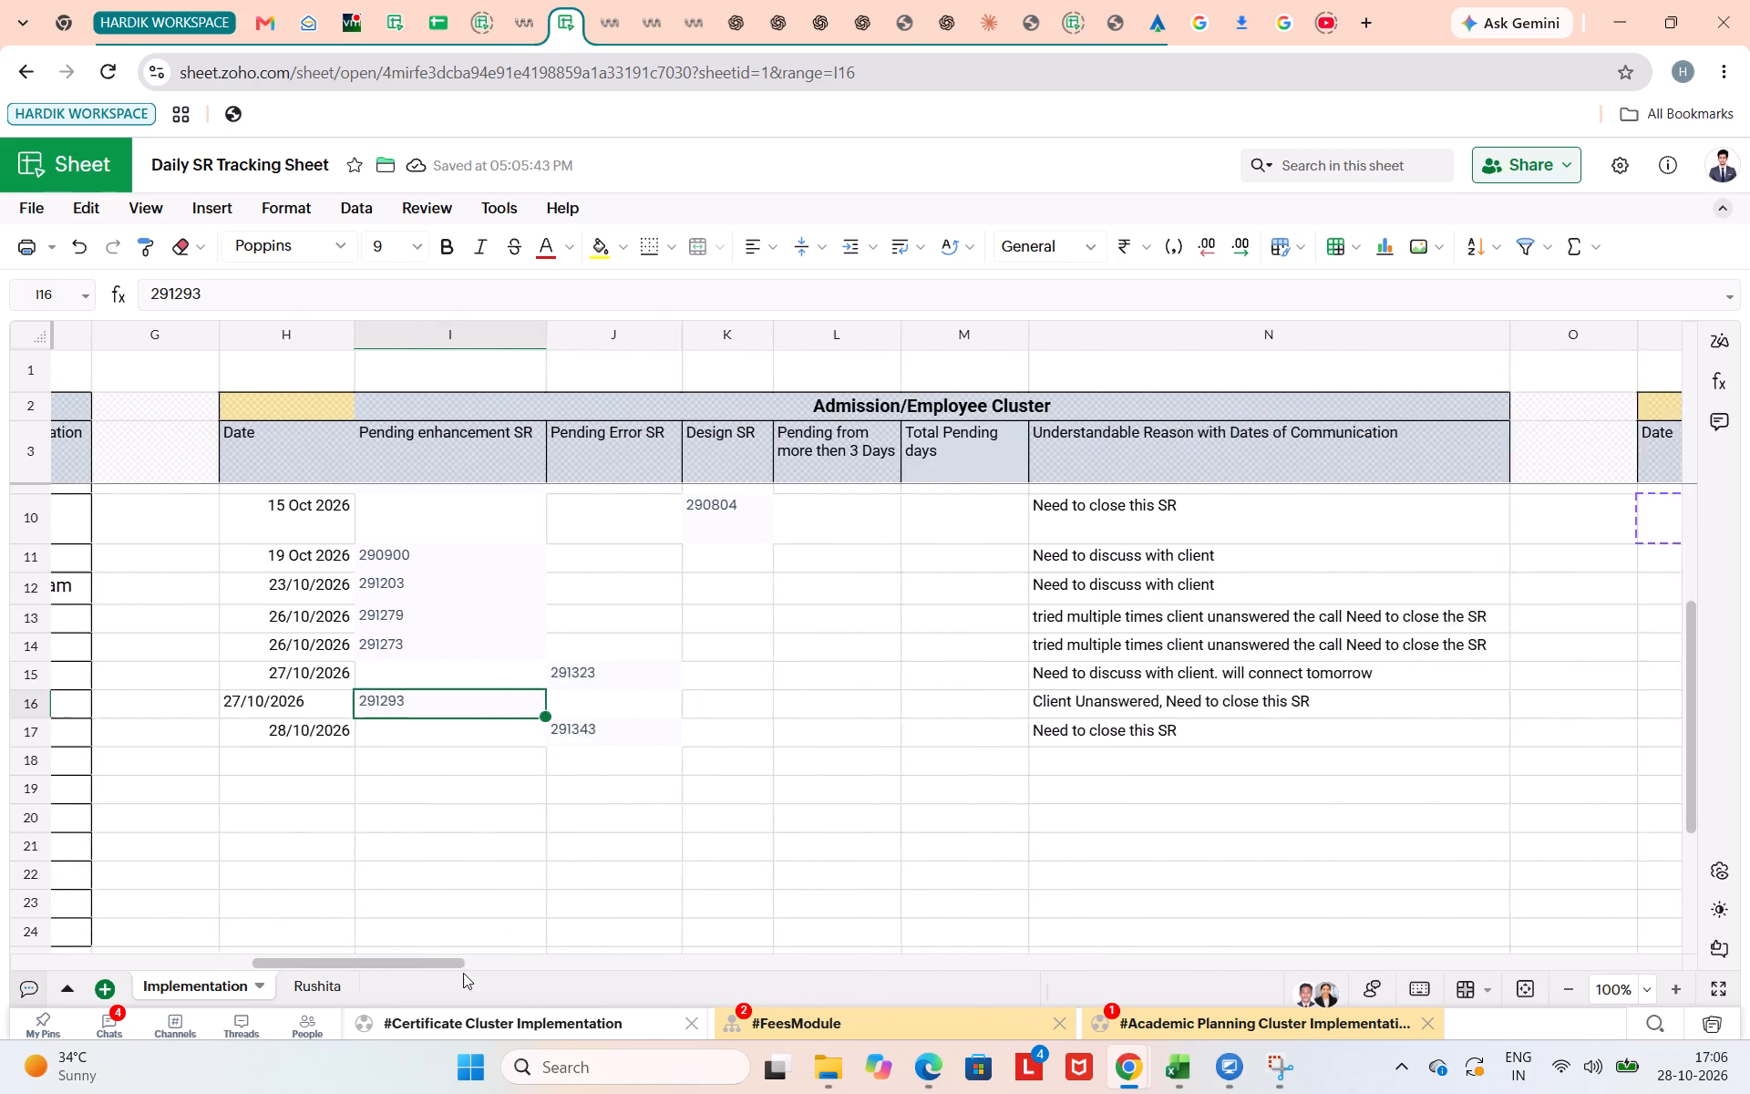
left_click_drag(463, 973, 427, 974)
scroll(695, 755, "up", 3)
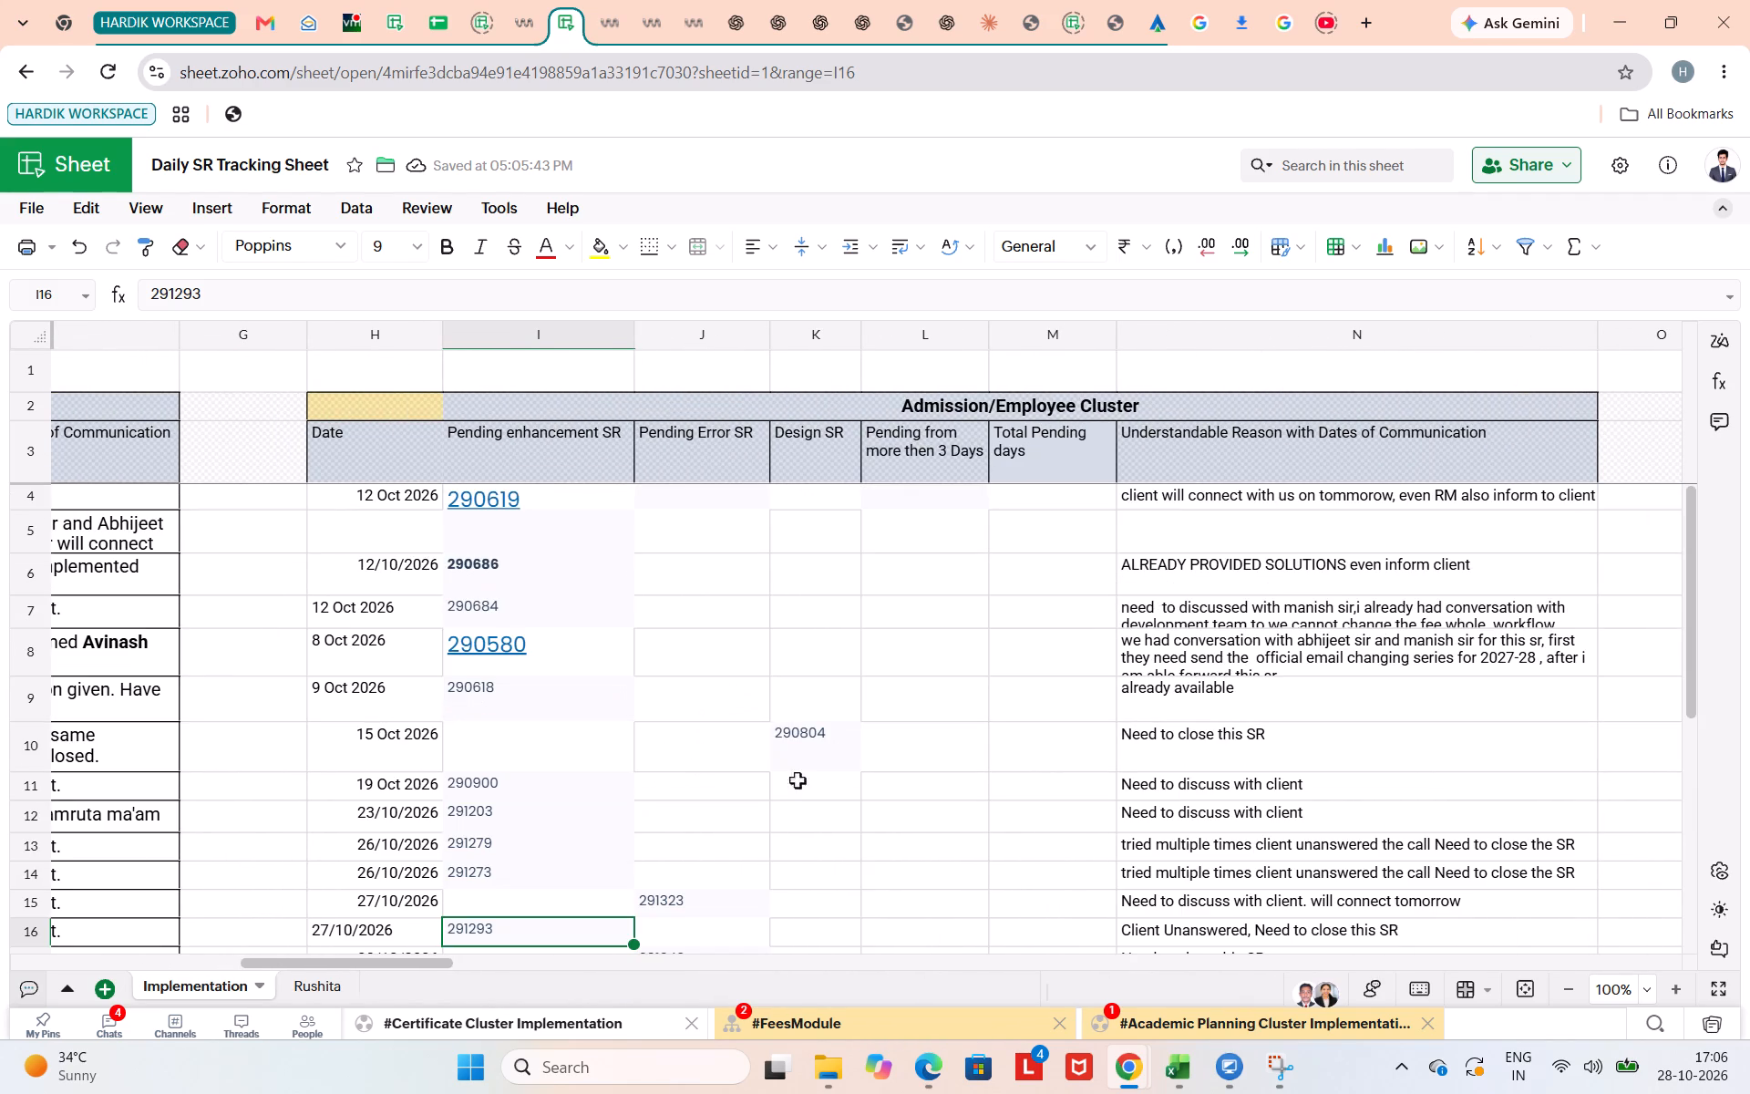
scroll(785, 790, "up", 2)
left_click_drag(431, 961, 517, 961)
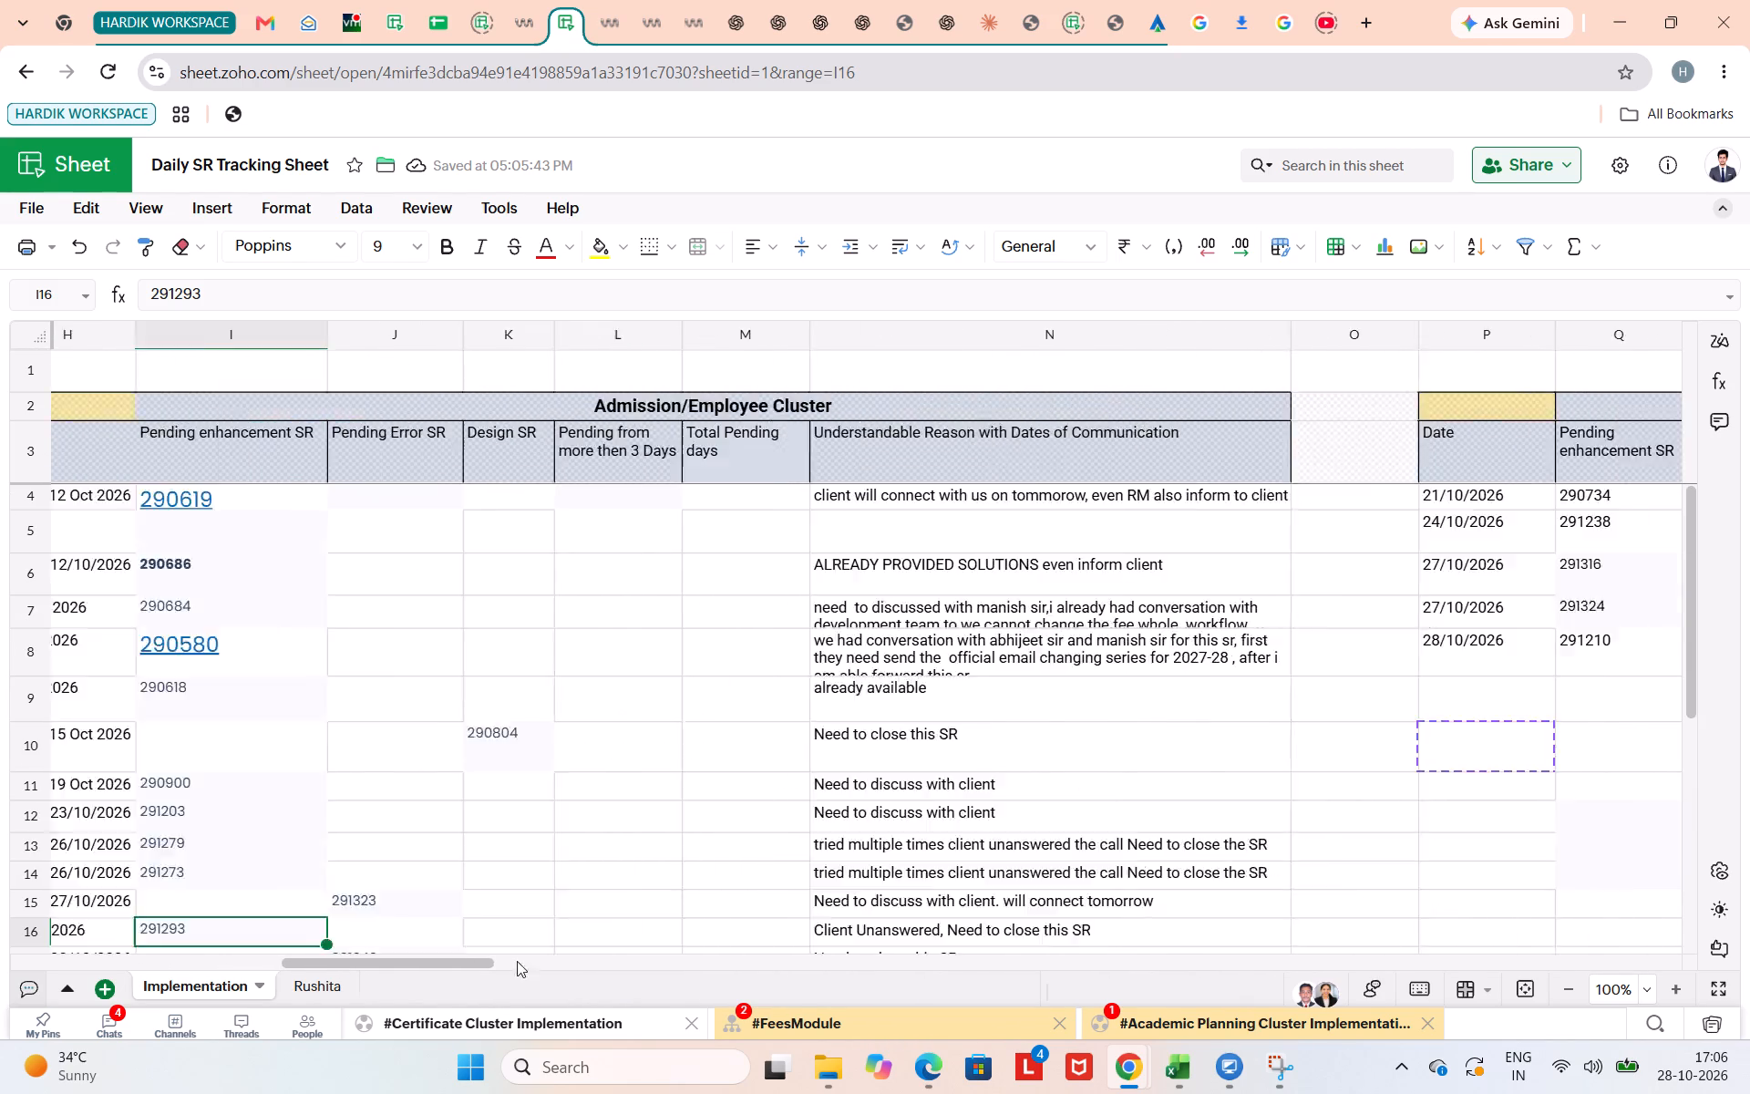
left_click_drag(517, 961, 448, 952)
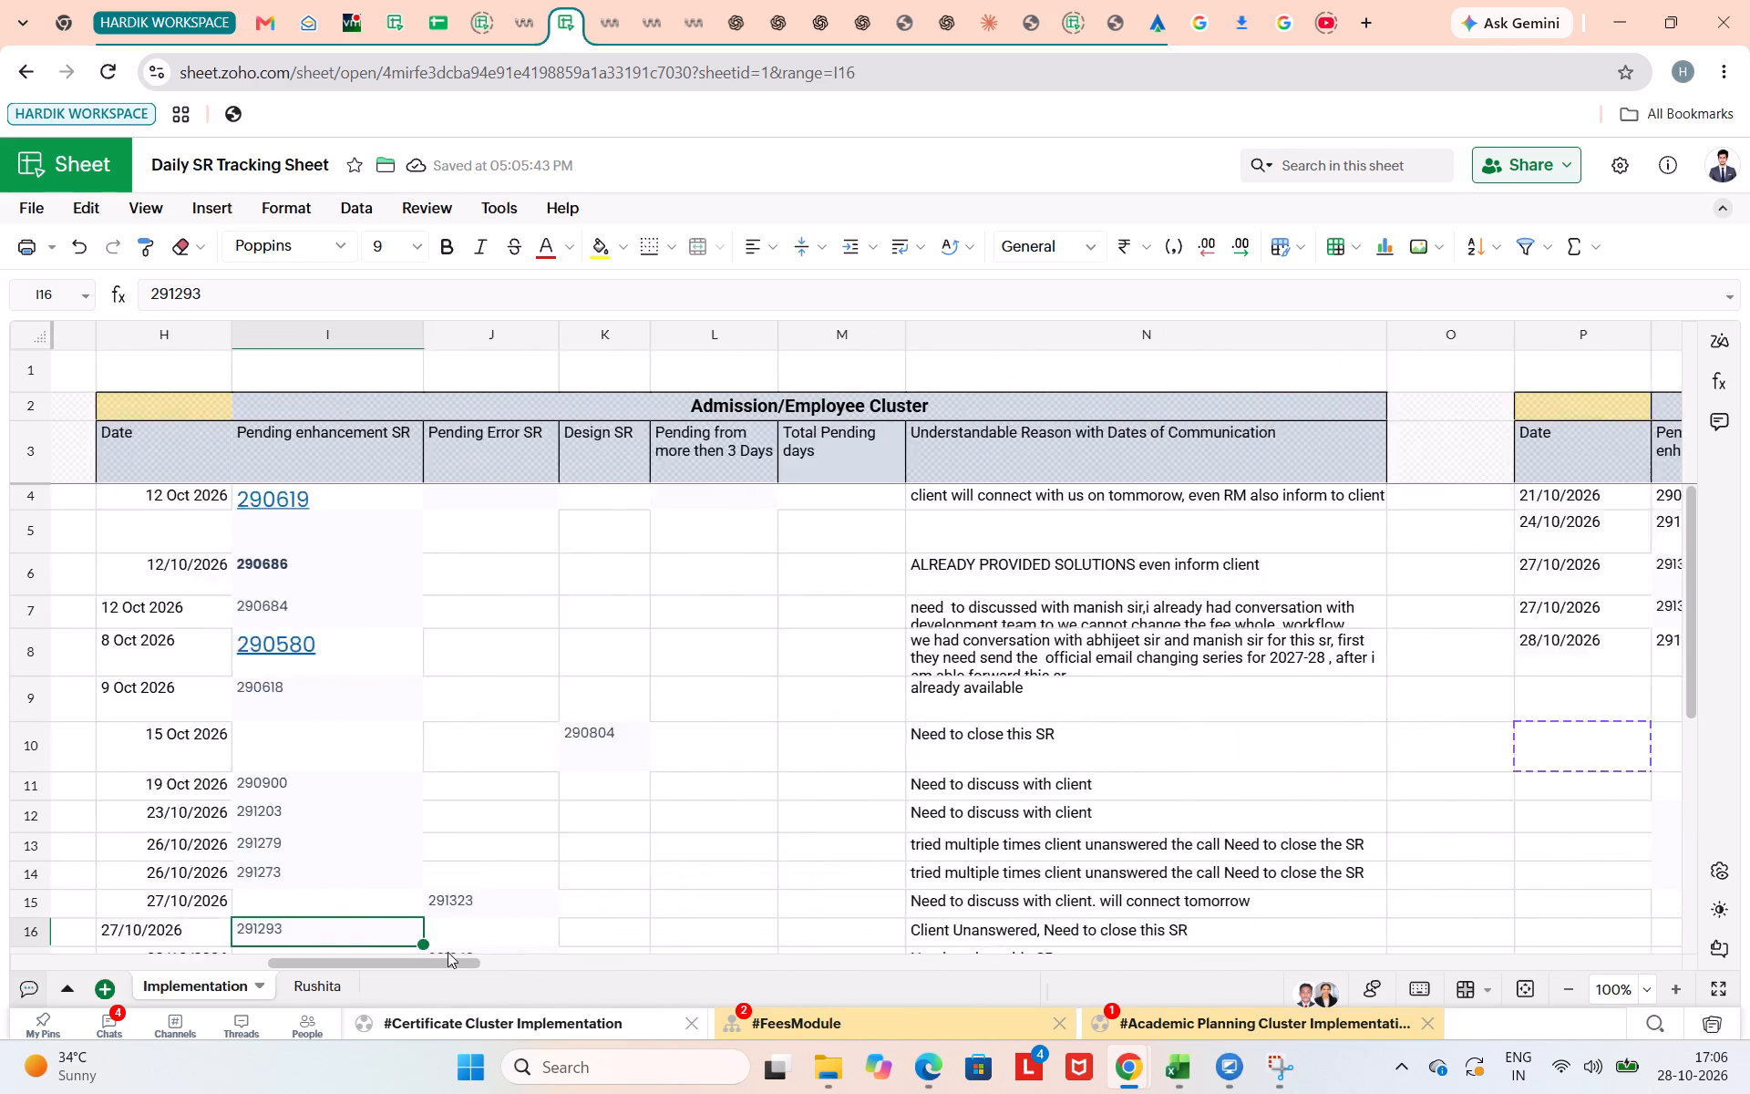
left_click_drag(448, 952, 395, 943)
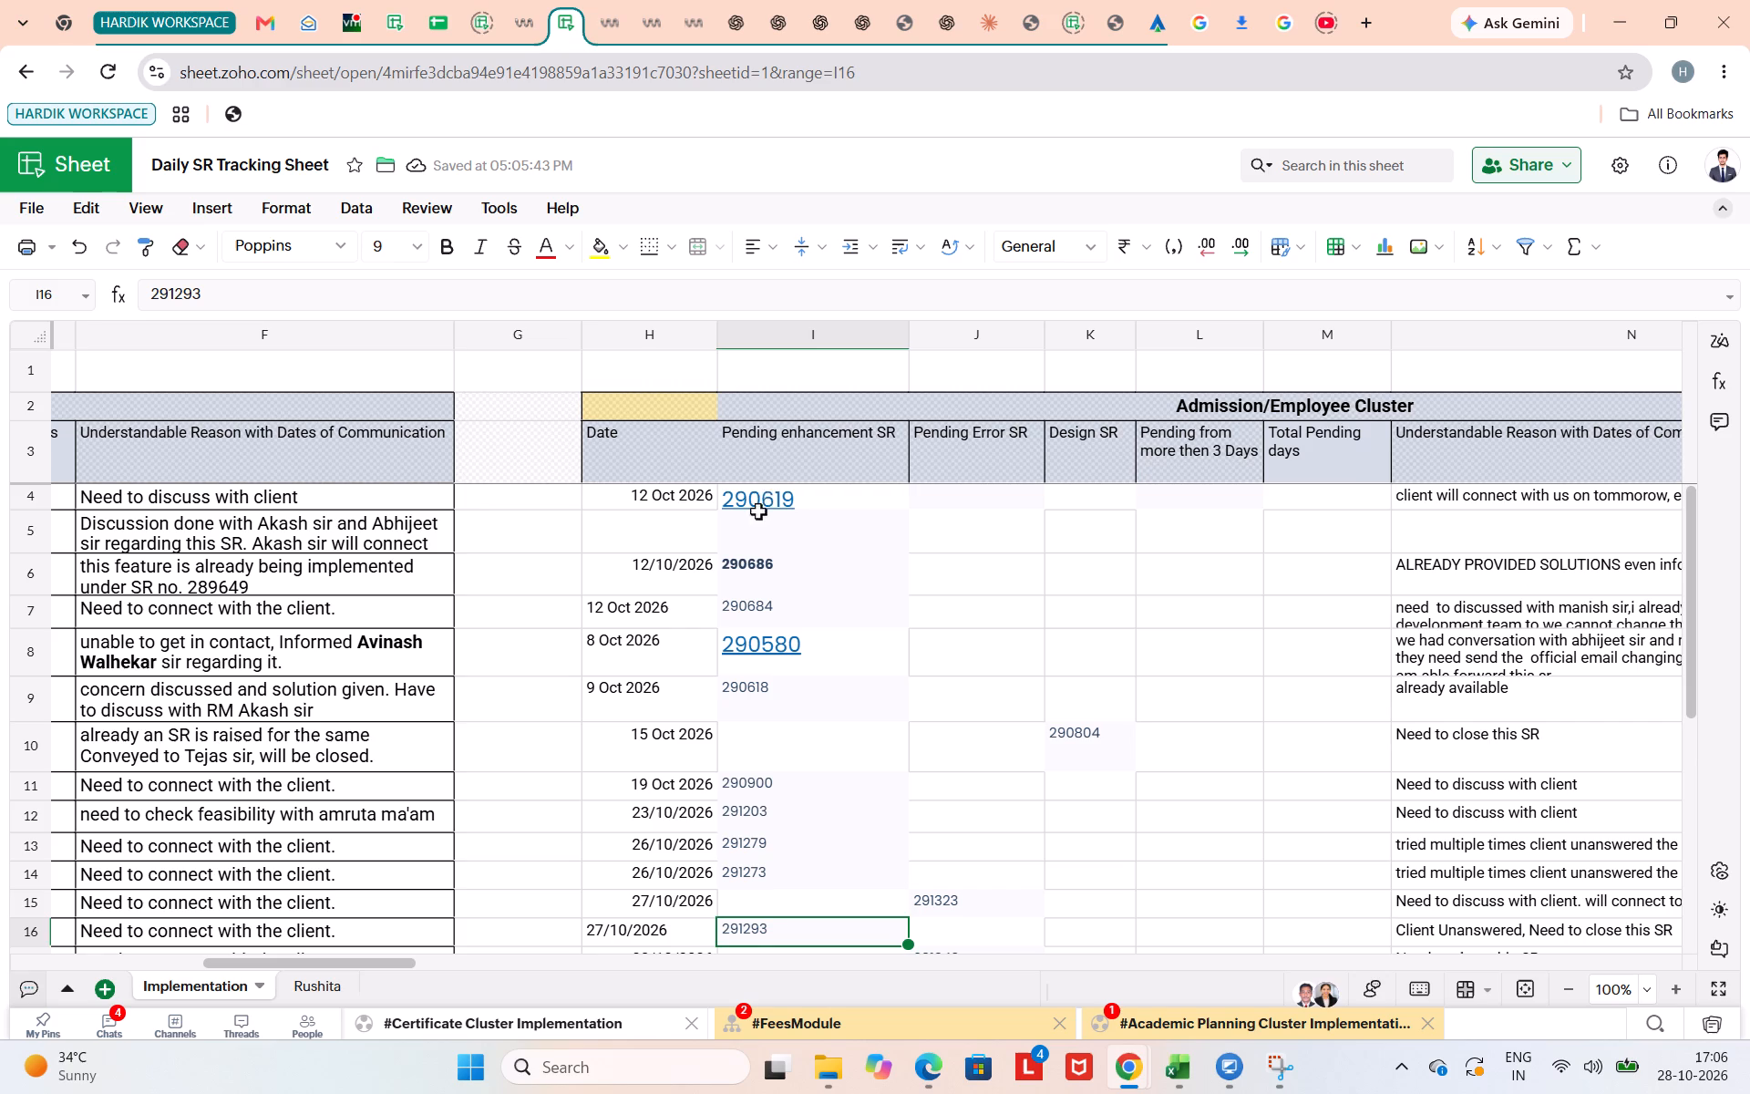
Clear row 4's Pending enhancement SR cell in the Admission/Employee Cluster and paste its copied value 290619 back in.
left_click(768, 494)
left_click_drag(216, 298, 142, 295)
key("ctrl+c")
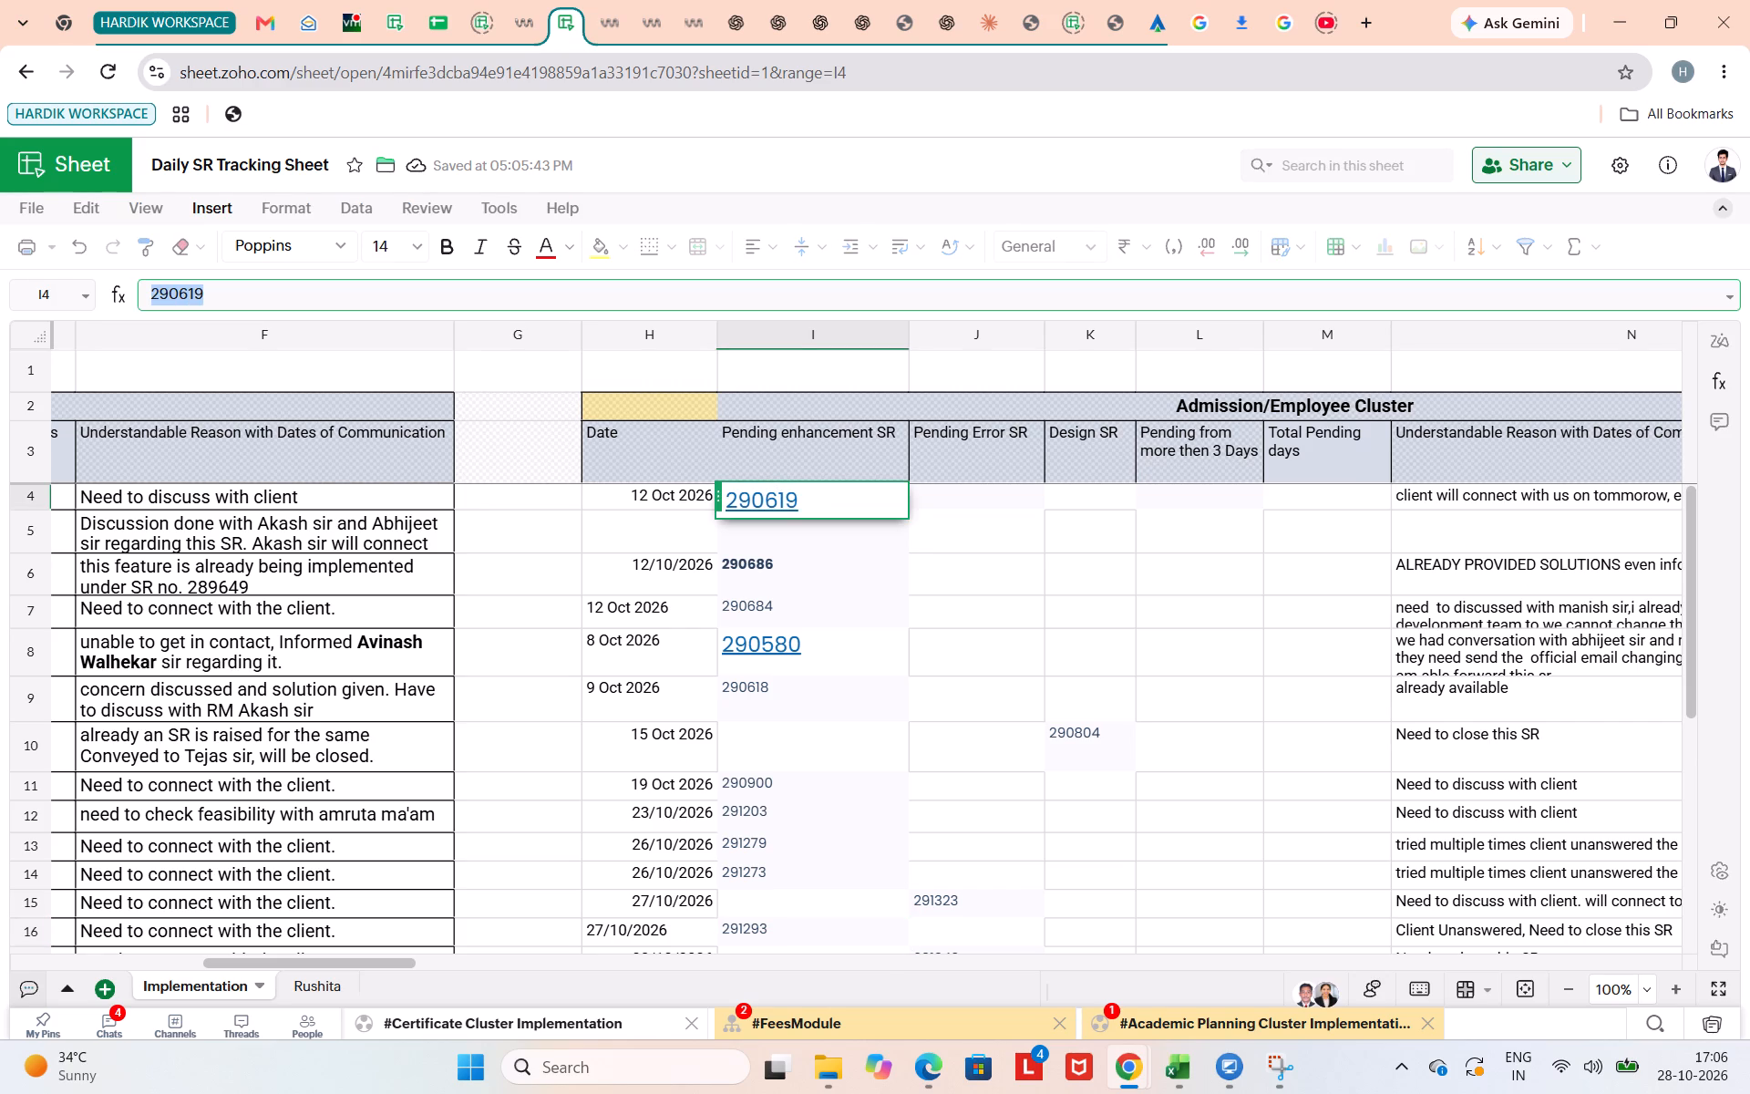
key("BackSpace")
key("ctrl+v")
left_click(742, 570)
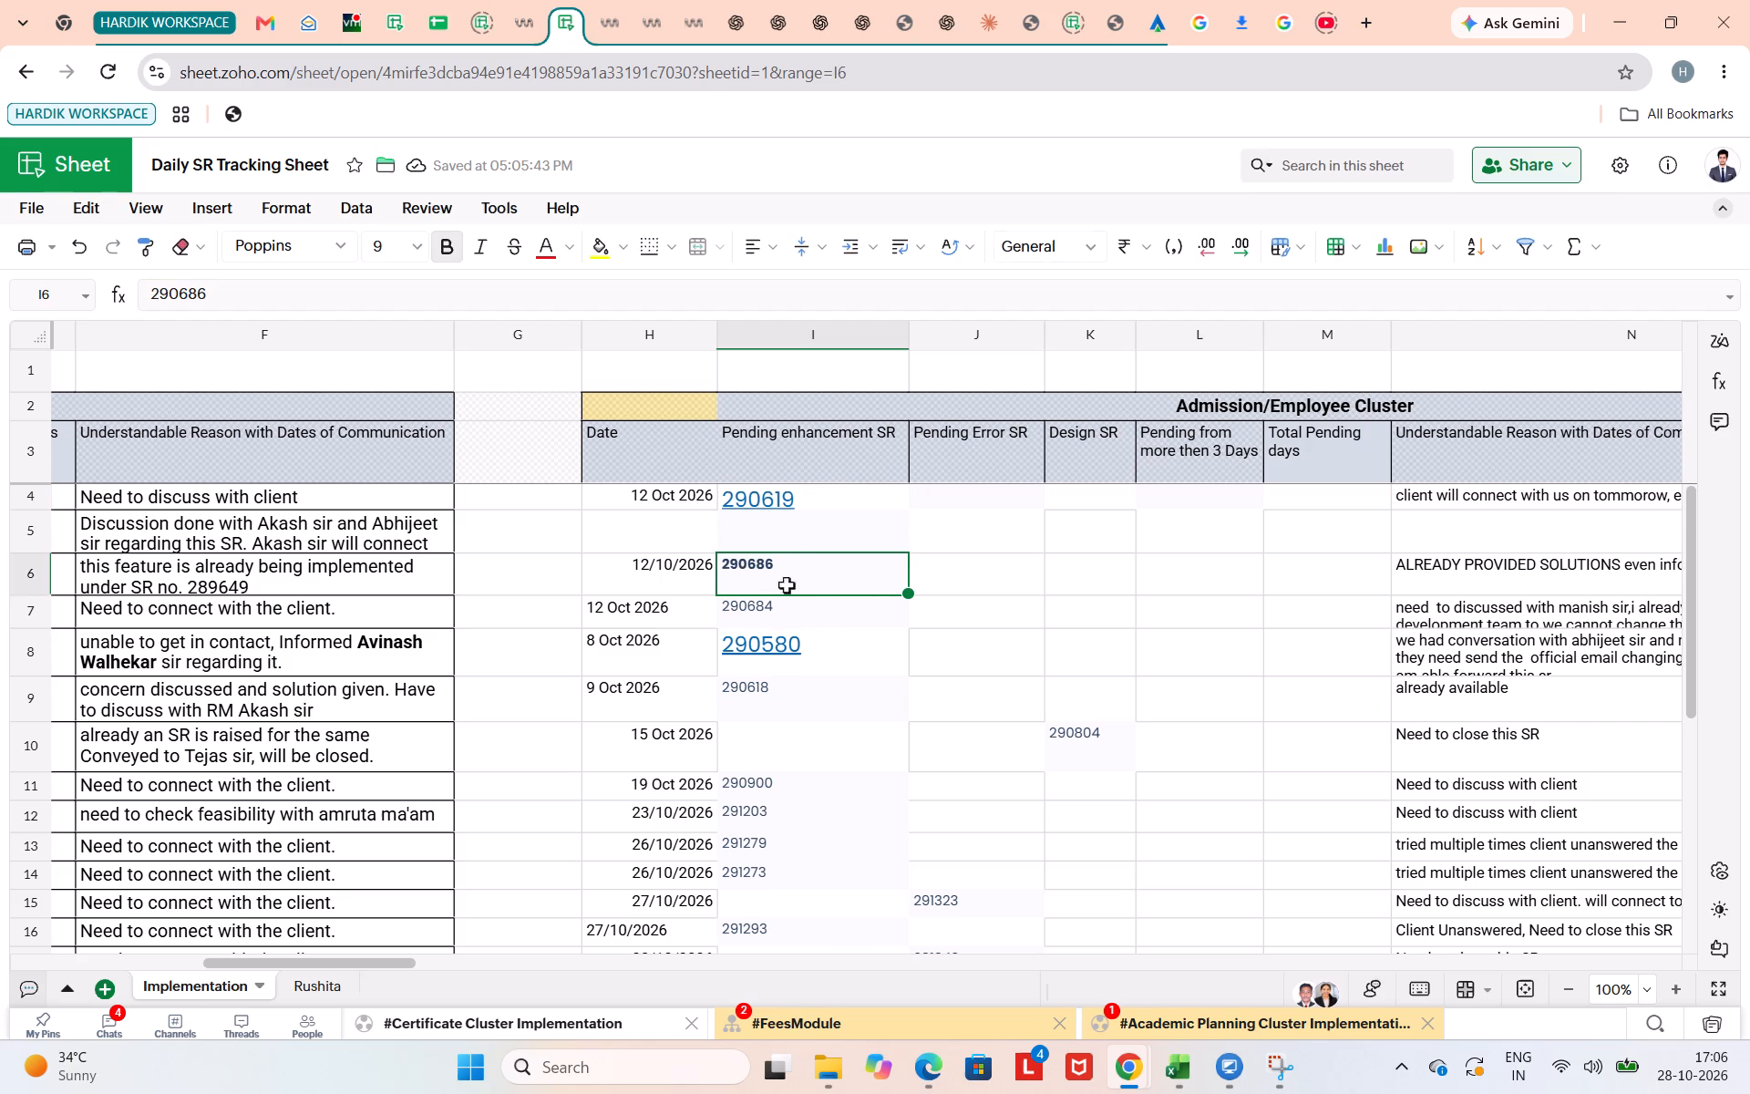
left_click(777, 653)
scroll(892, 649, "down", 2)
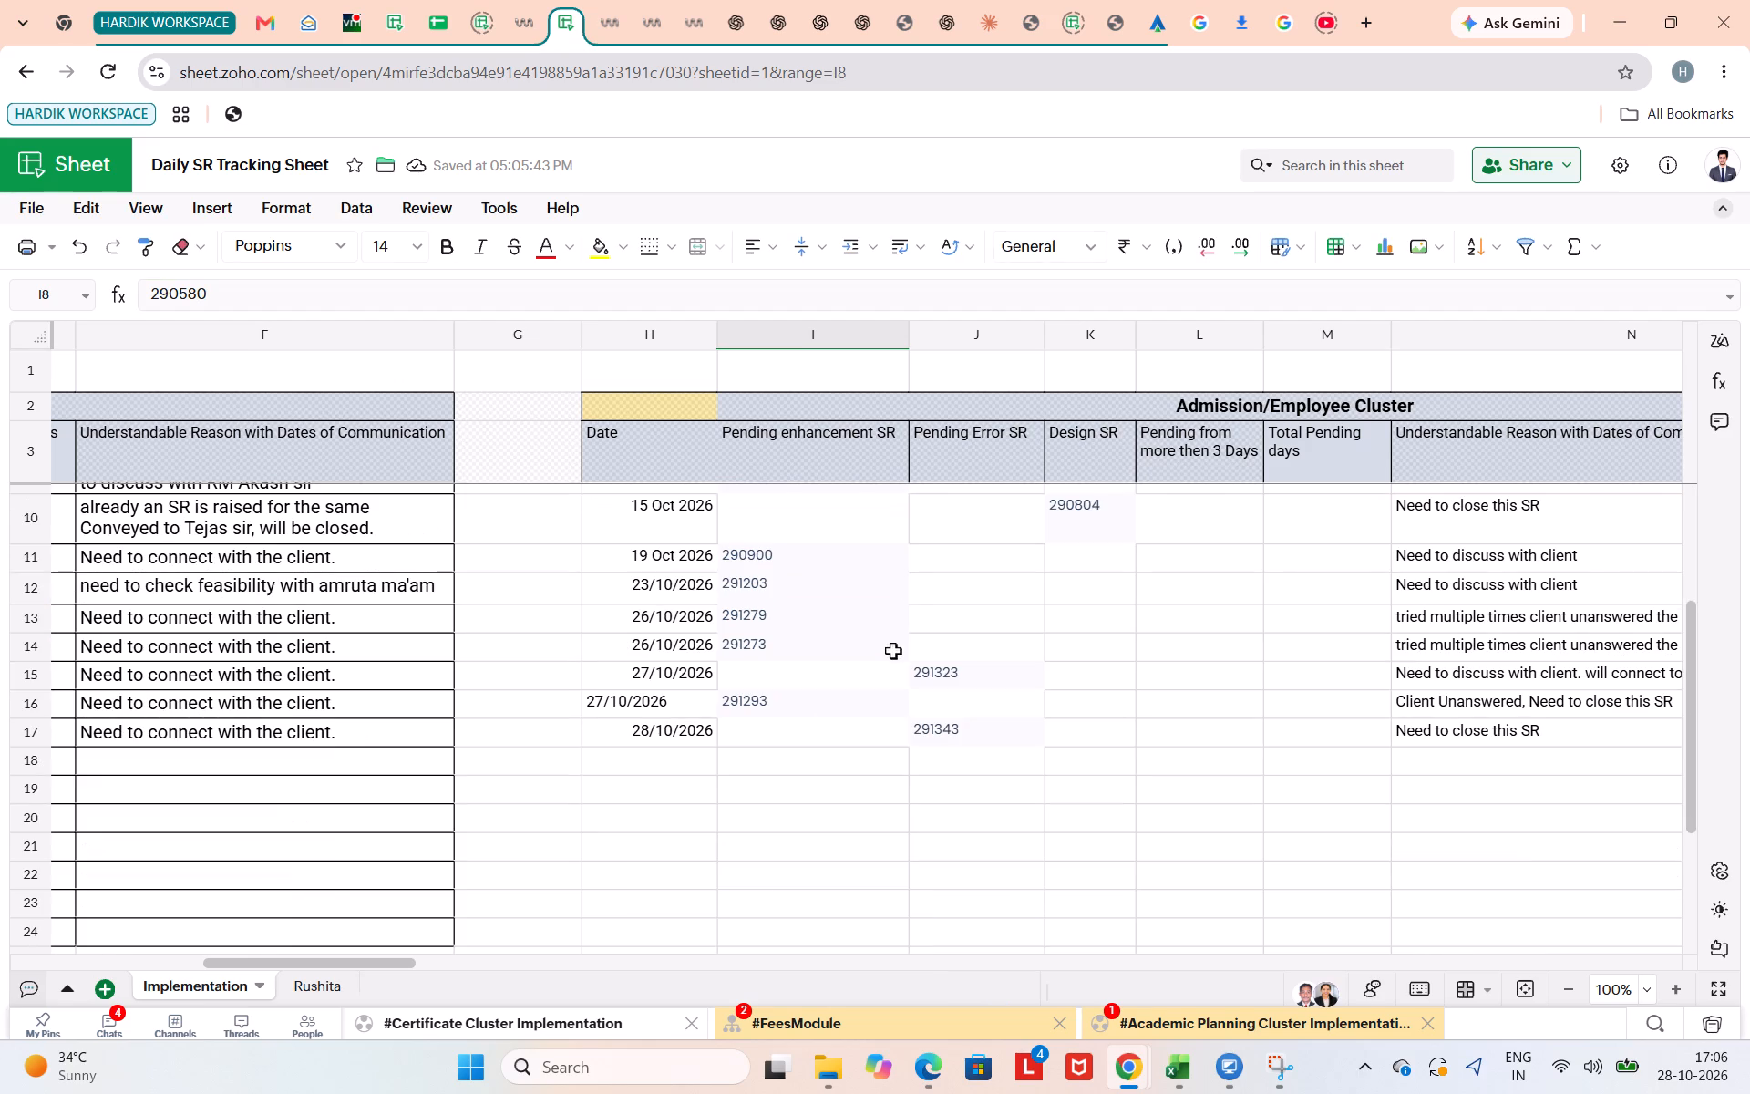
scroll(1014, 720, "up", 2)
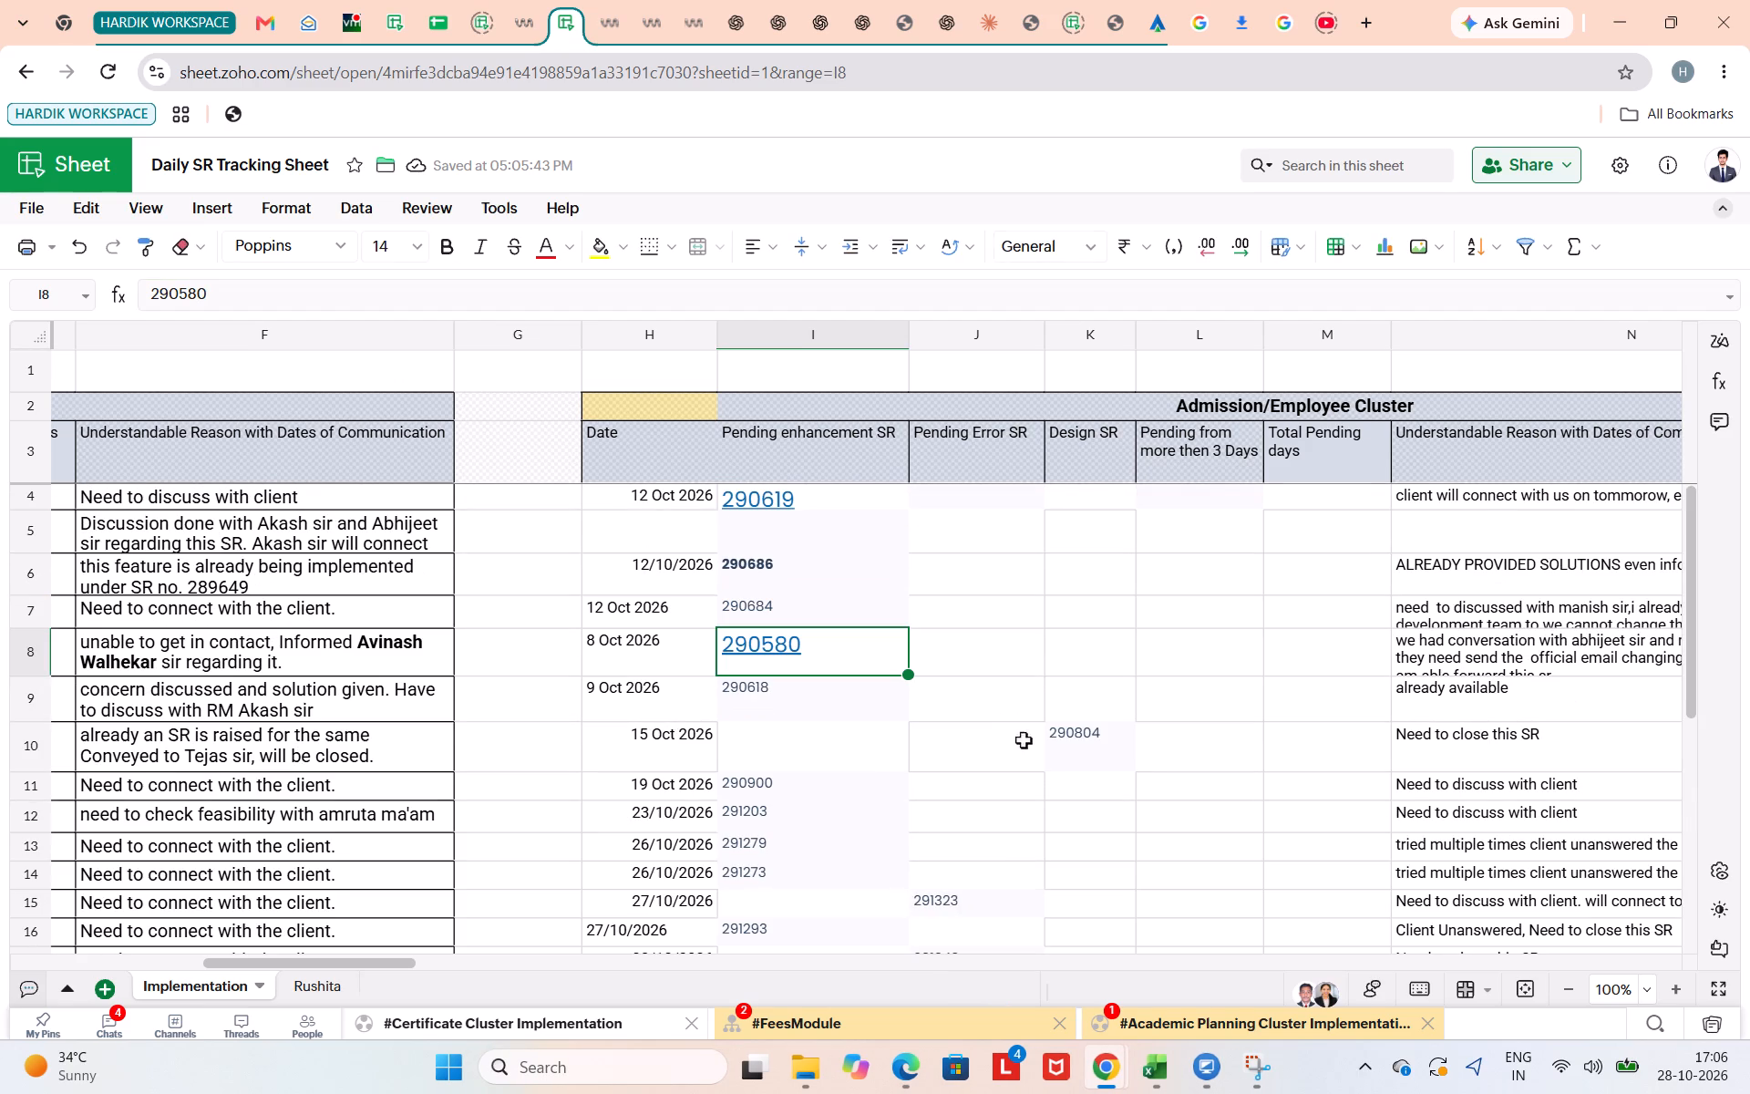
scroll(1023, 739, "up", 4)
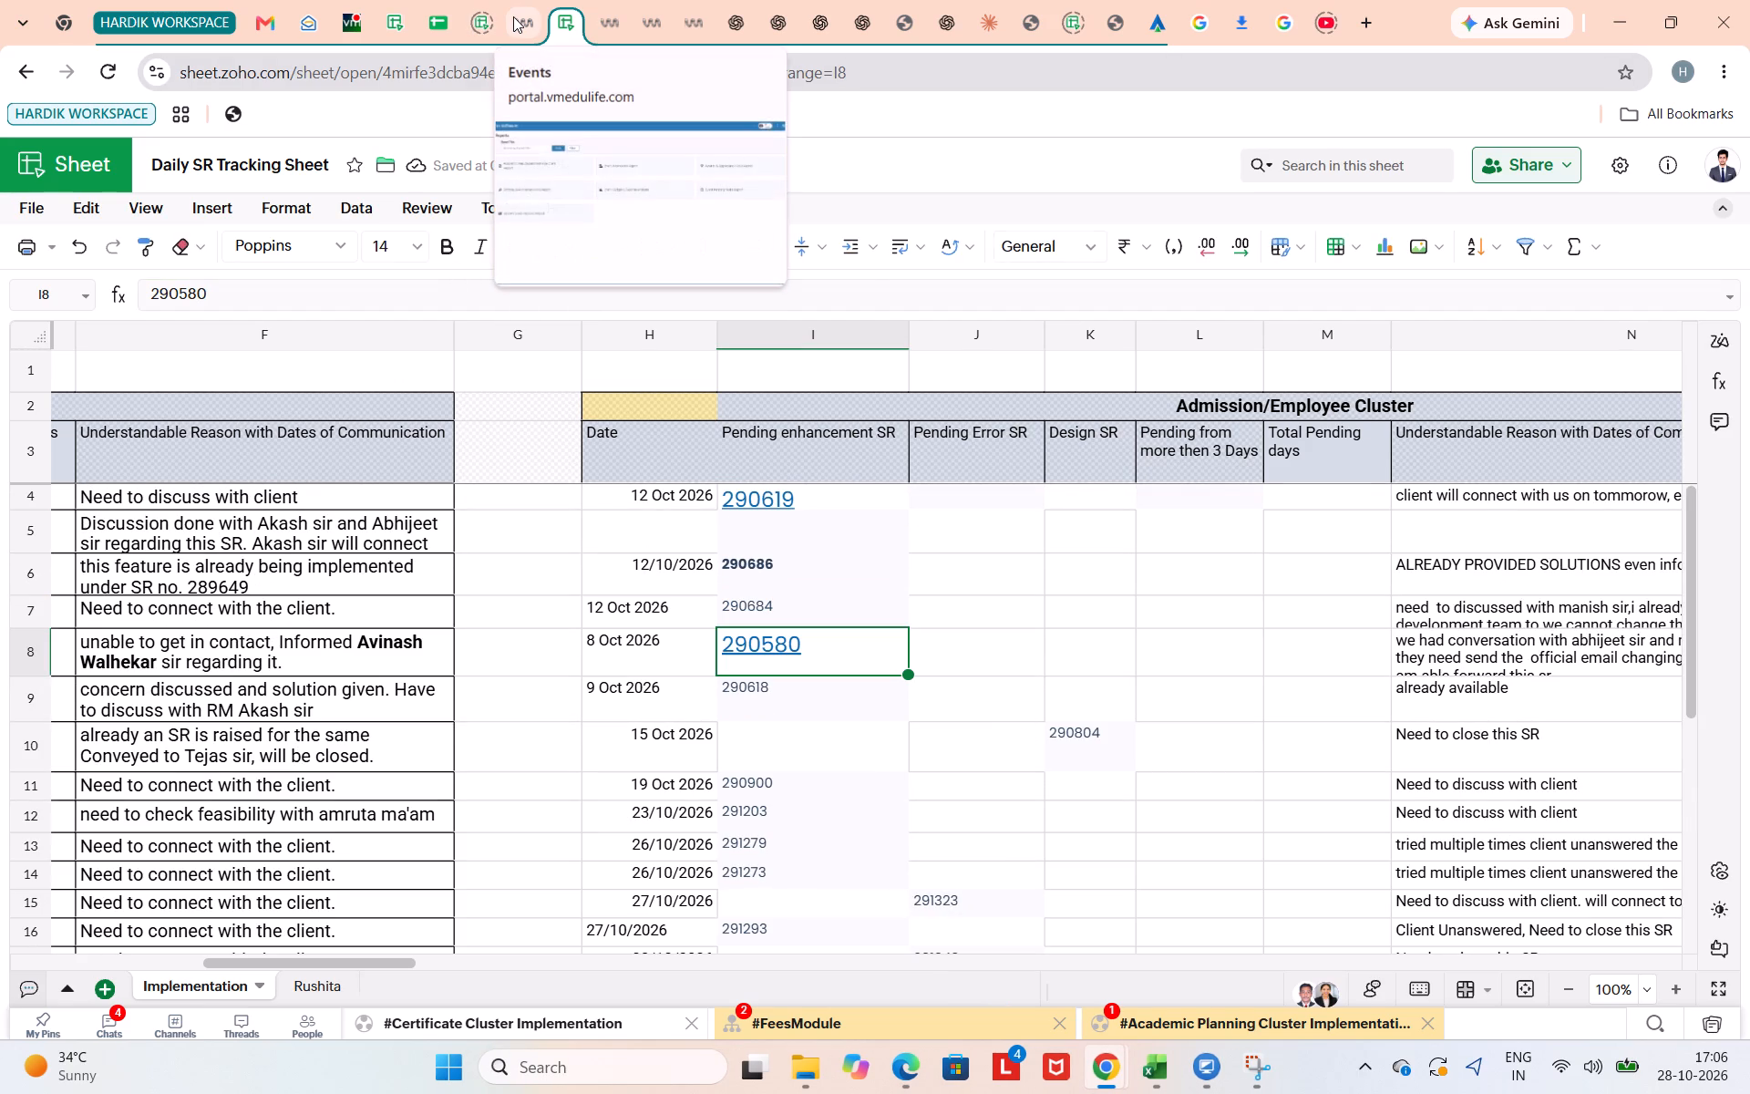
Switch to the vmedulife Project Management portal, reload its queries page and open the call back requests.
left_click(593, 22)
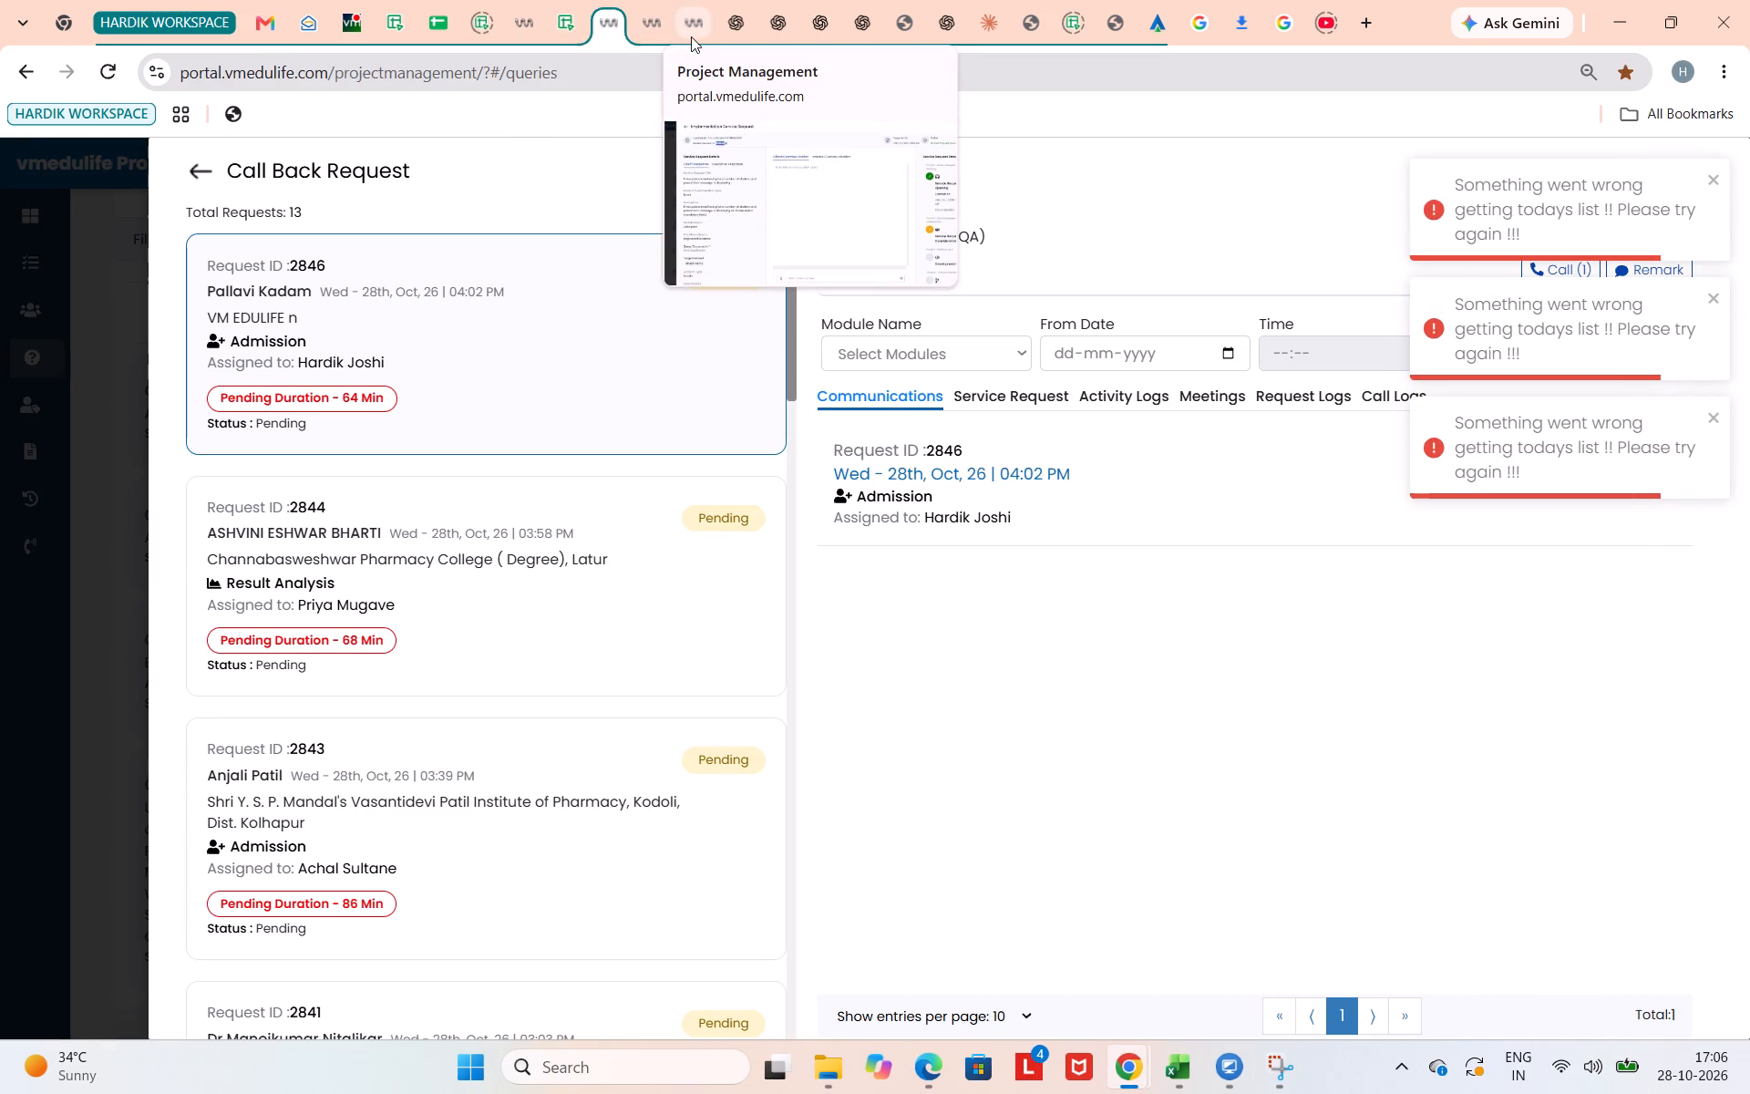
left_click(112, 66)
left_click(859, 155)
left_click(880, 161)
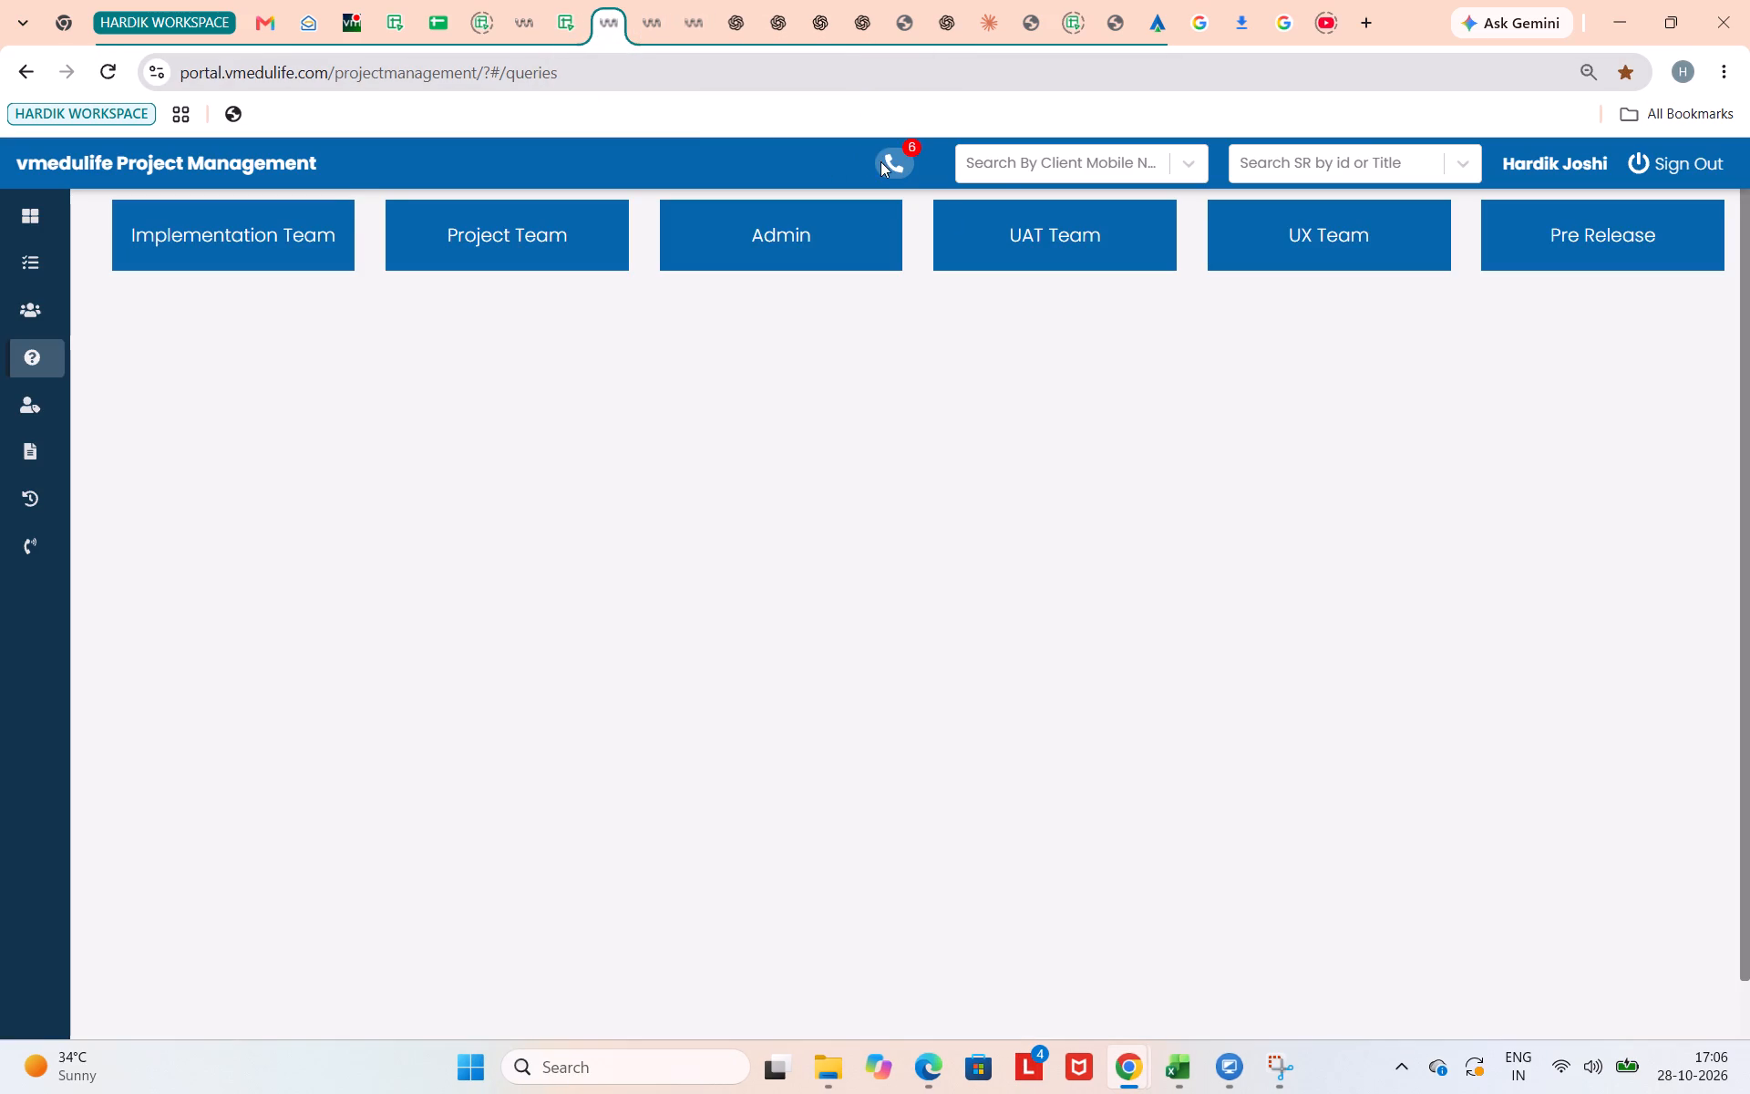